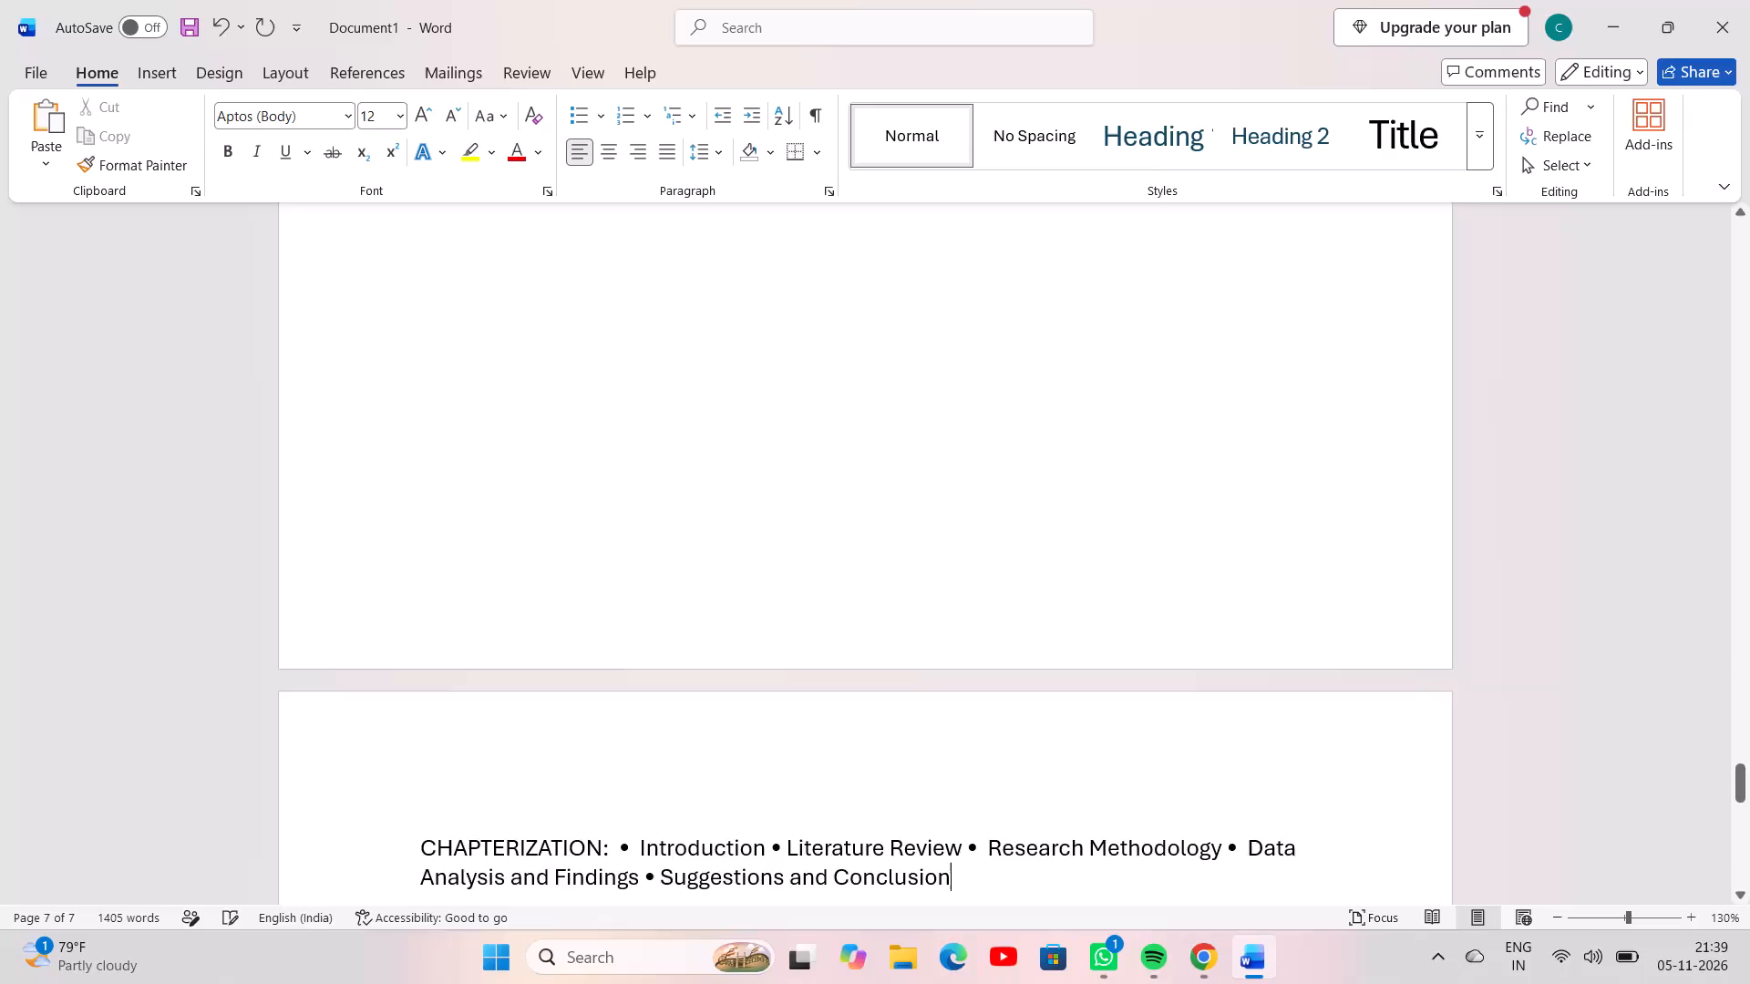
Break the CHAPTERIZATION paragraph so the heading and each of its five bulleted chapter names stand on separate lines.
{"action": "scroll", "coordinate": [962, 815], "scroll_direction": "down", "scroll_amount": 1}
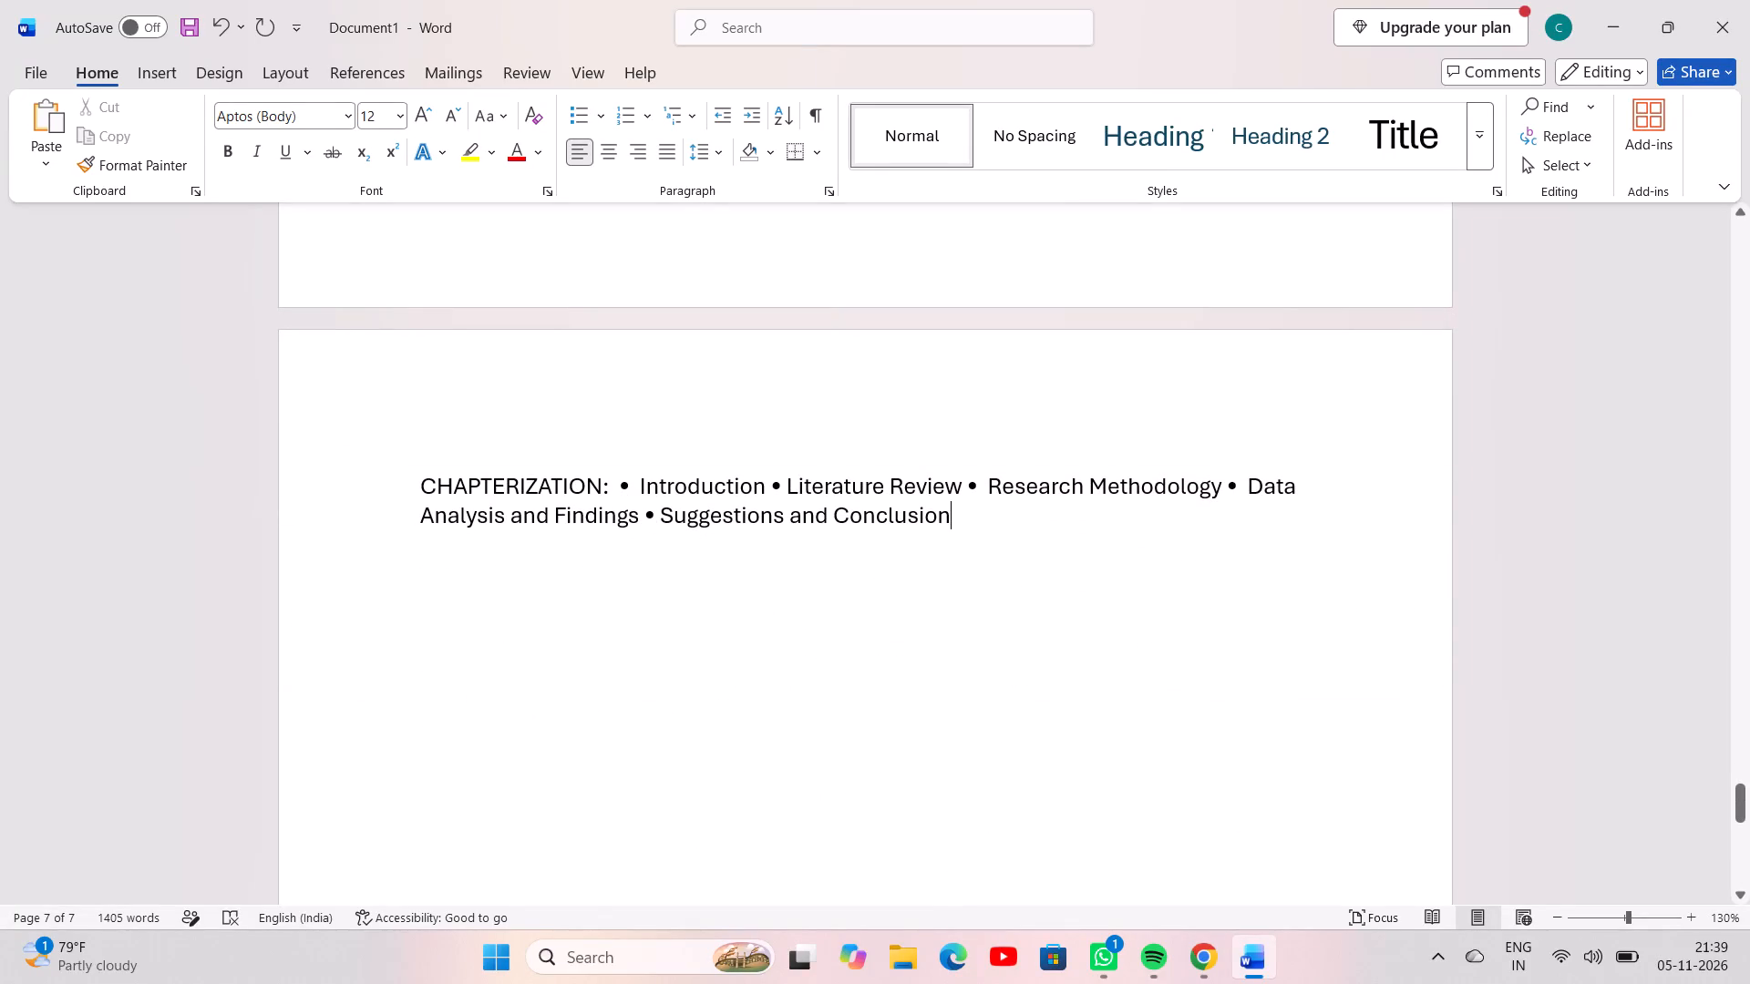
{"action": "left_click", "coordinate": [614, 481]}
{"action": "key", "text": "Right"}
{"action": "key", "text": "Return"}
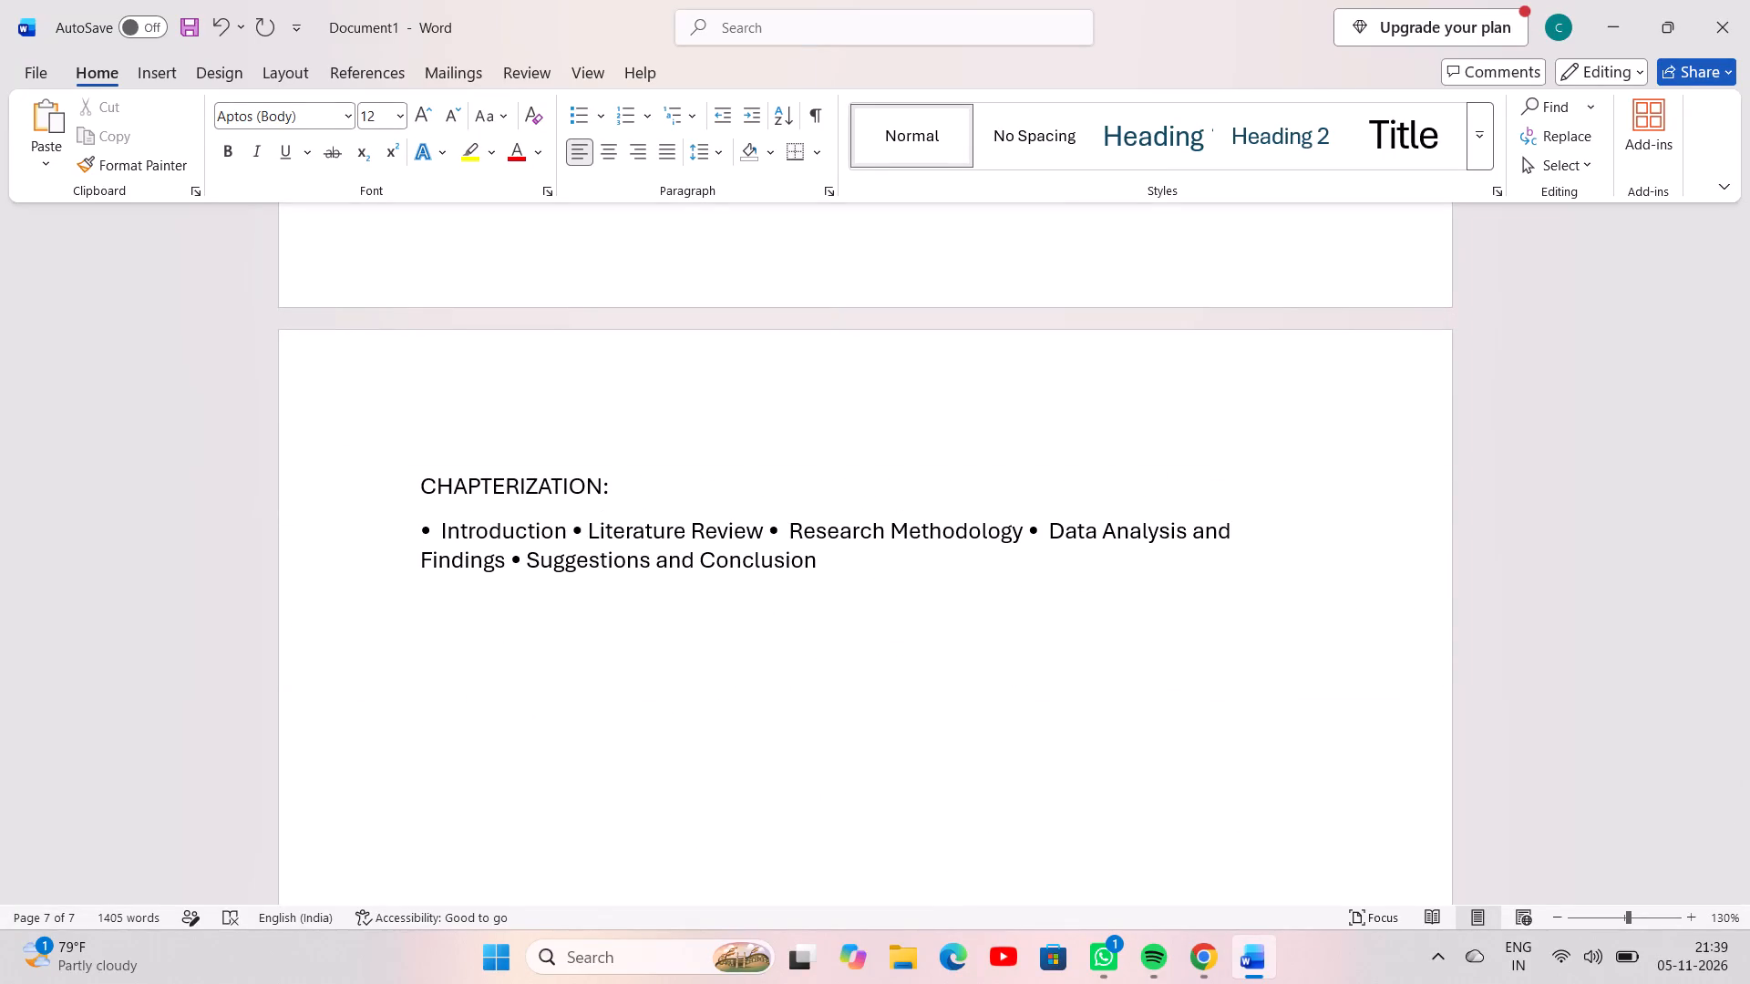
{"action": "left_click", "coordinate": [572, 531]}
{"action": "key", "text": "Return"}
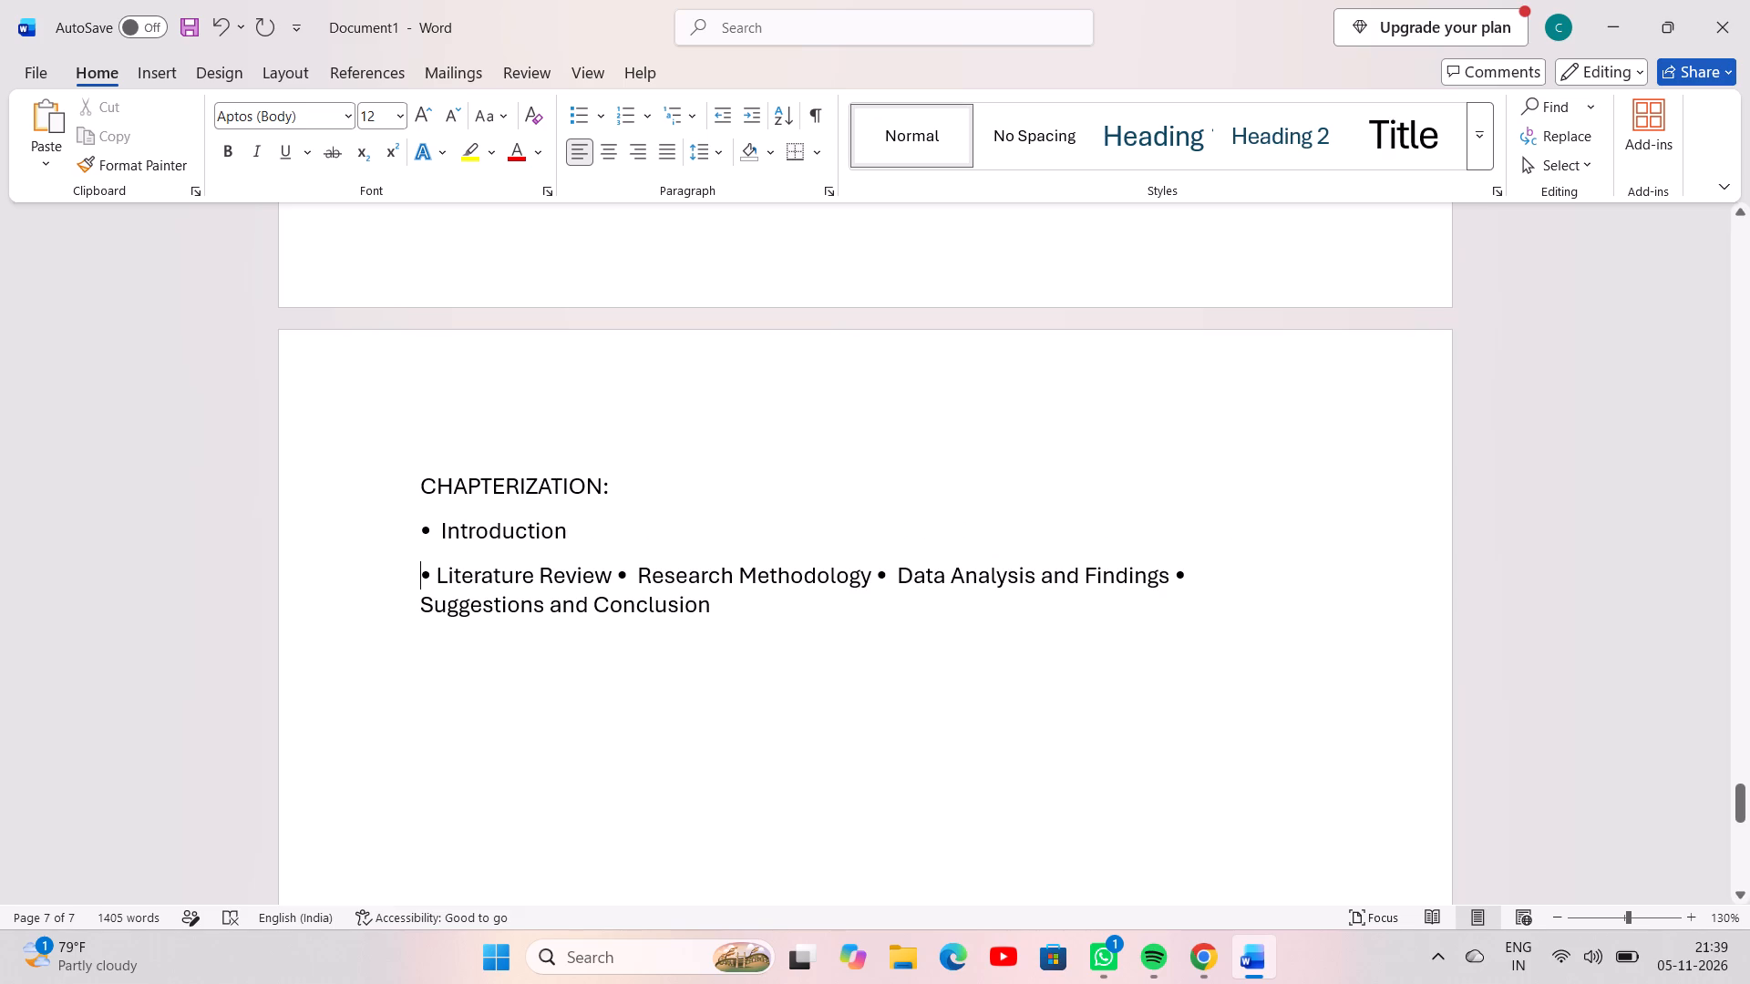
{"action": "left_click", "coordinate": [619, 578]}
{"action": "key", "text": "Return"}
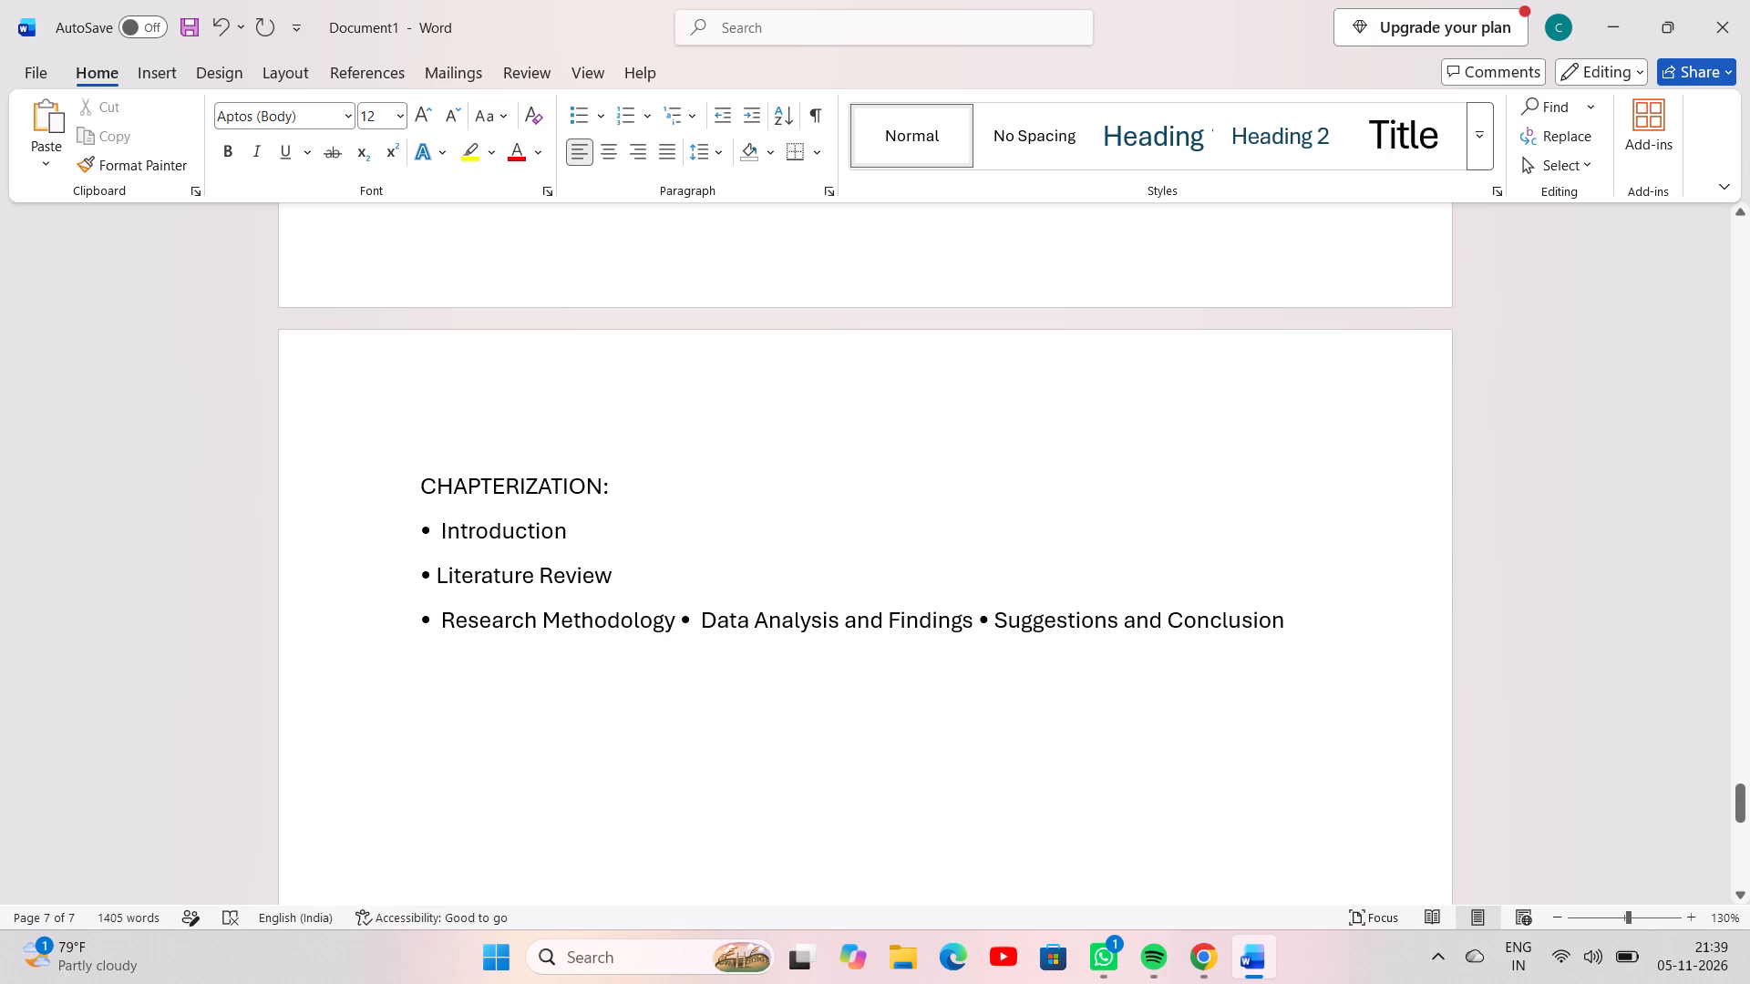
{"action": "left_click", "coordinate": [689, 619]}
{"action": "key", "text": "Left"}
{"action": "key", "text": "Return"}
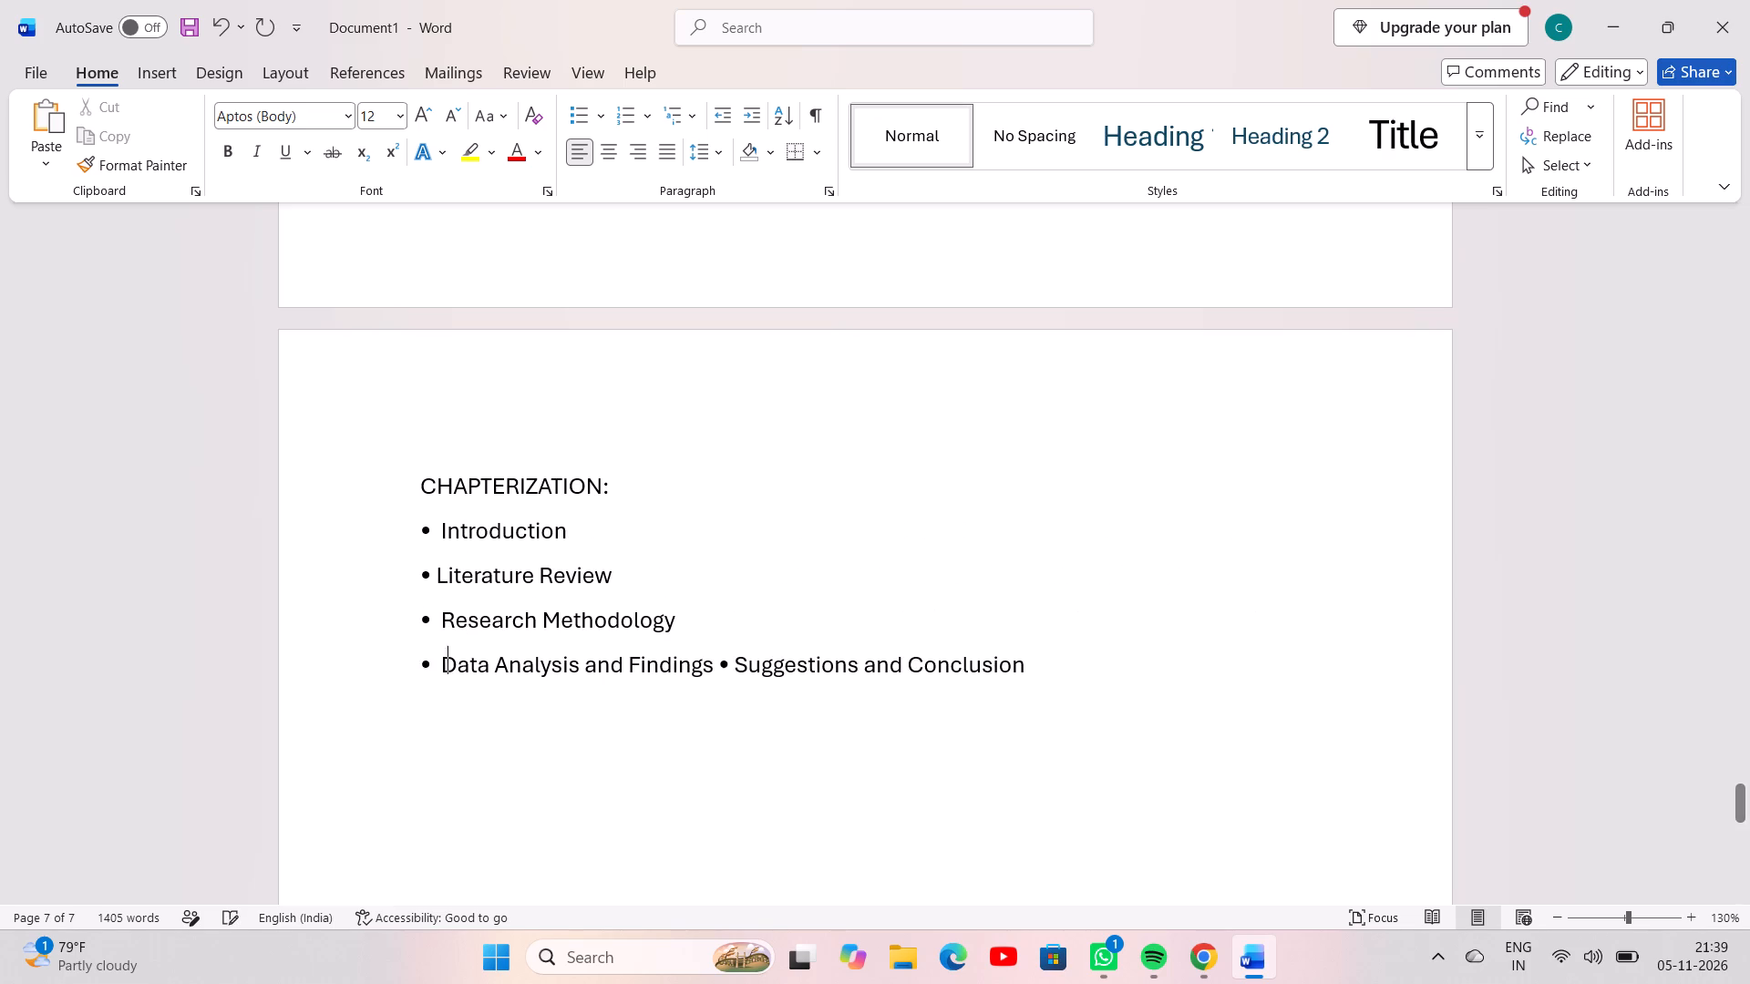
{"action": "left_click", "coordinate": [716, 662]}
{"action": "key", "text": "Return"}
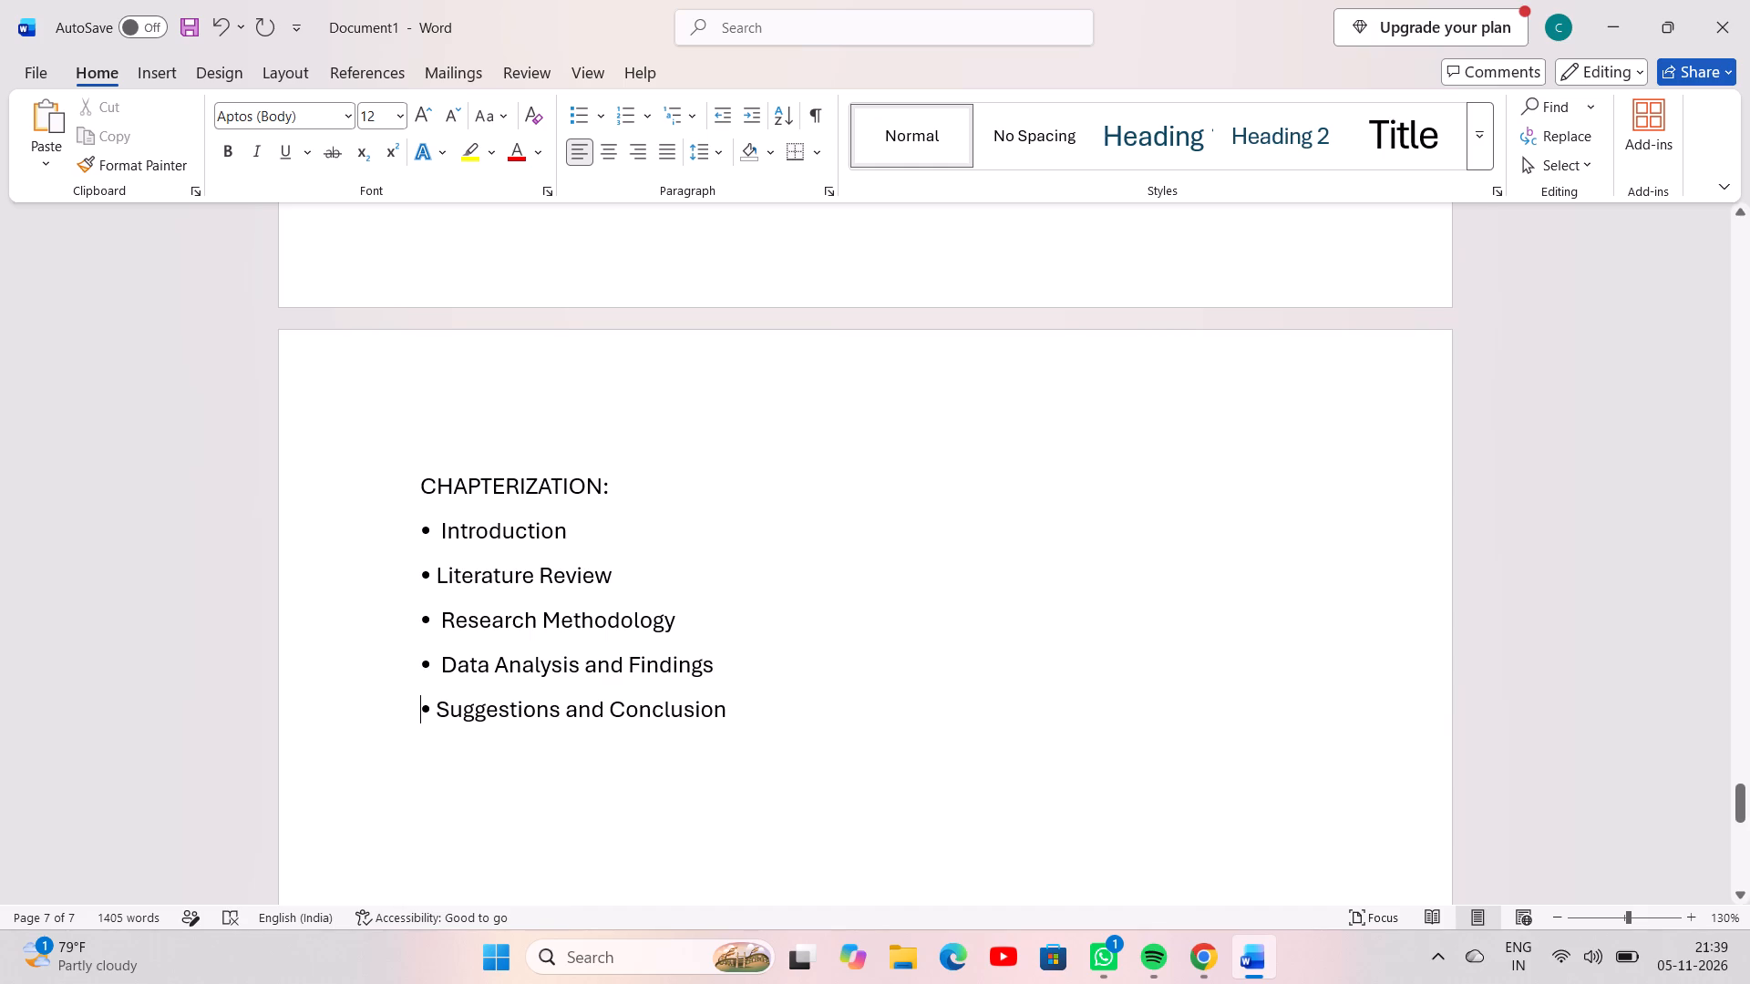
Make the CHAPTERIZATION heading bold and increase its font size to 14.
{"action": "left_click_drag", "start_coordinate": [612, 478], "coordinate": [417, 487]}
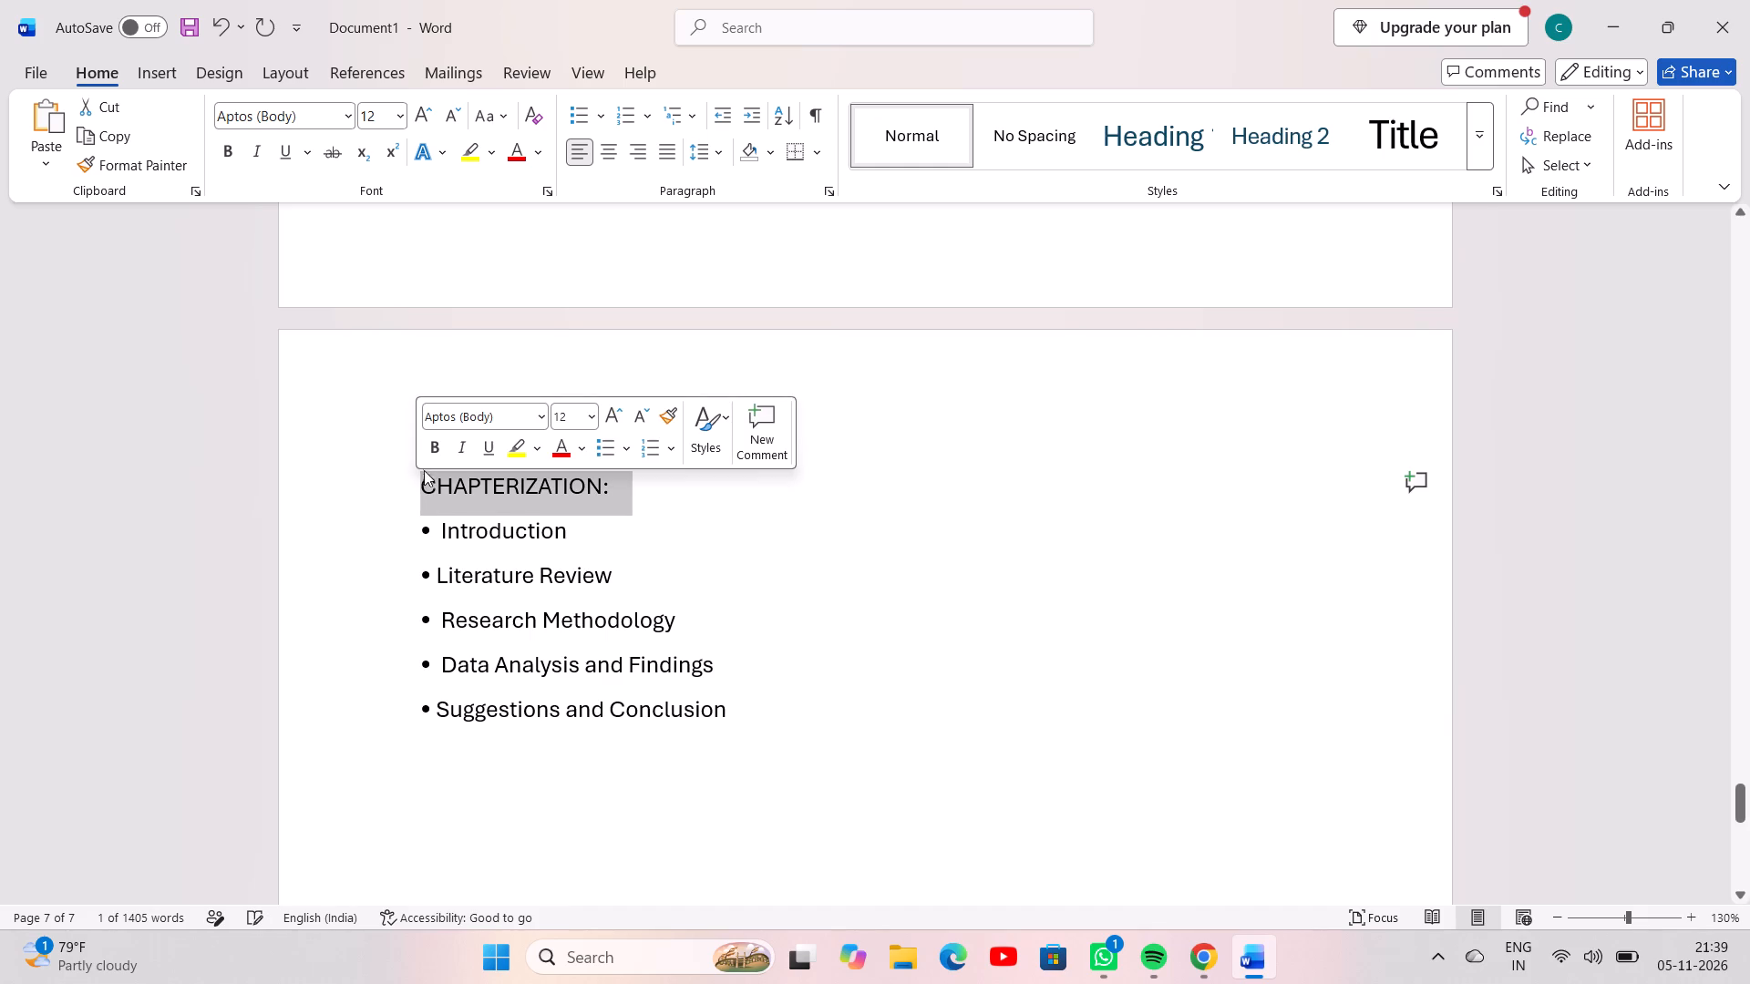
{"action": "left_click", "coordinate": [425, 461]}
{"action": "left_click", "coordinate": [613, 425]}
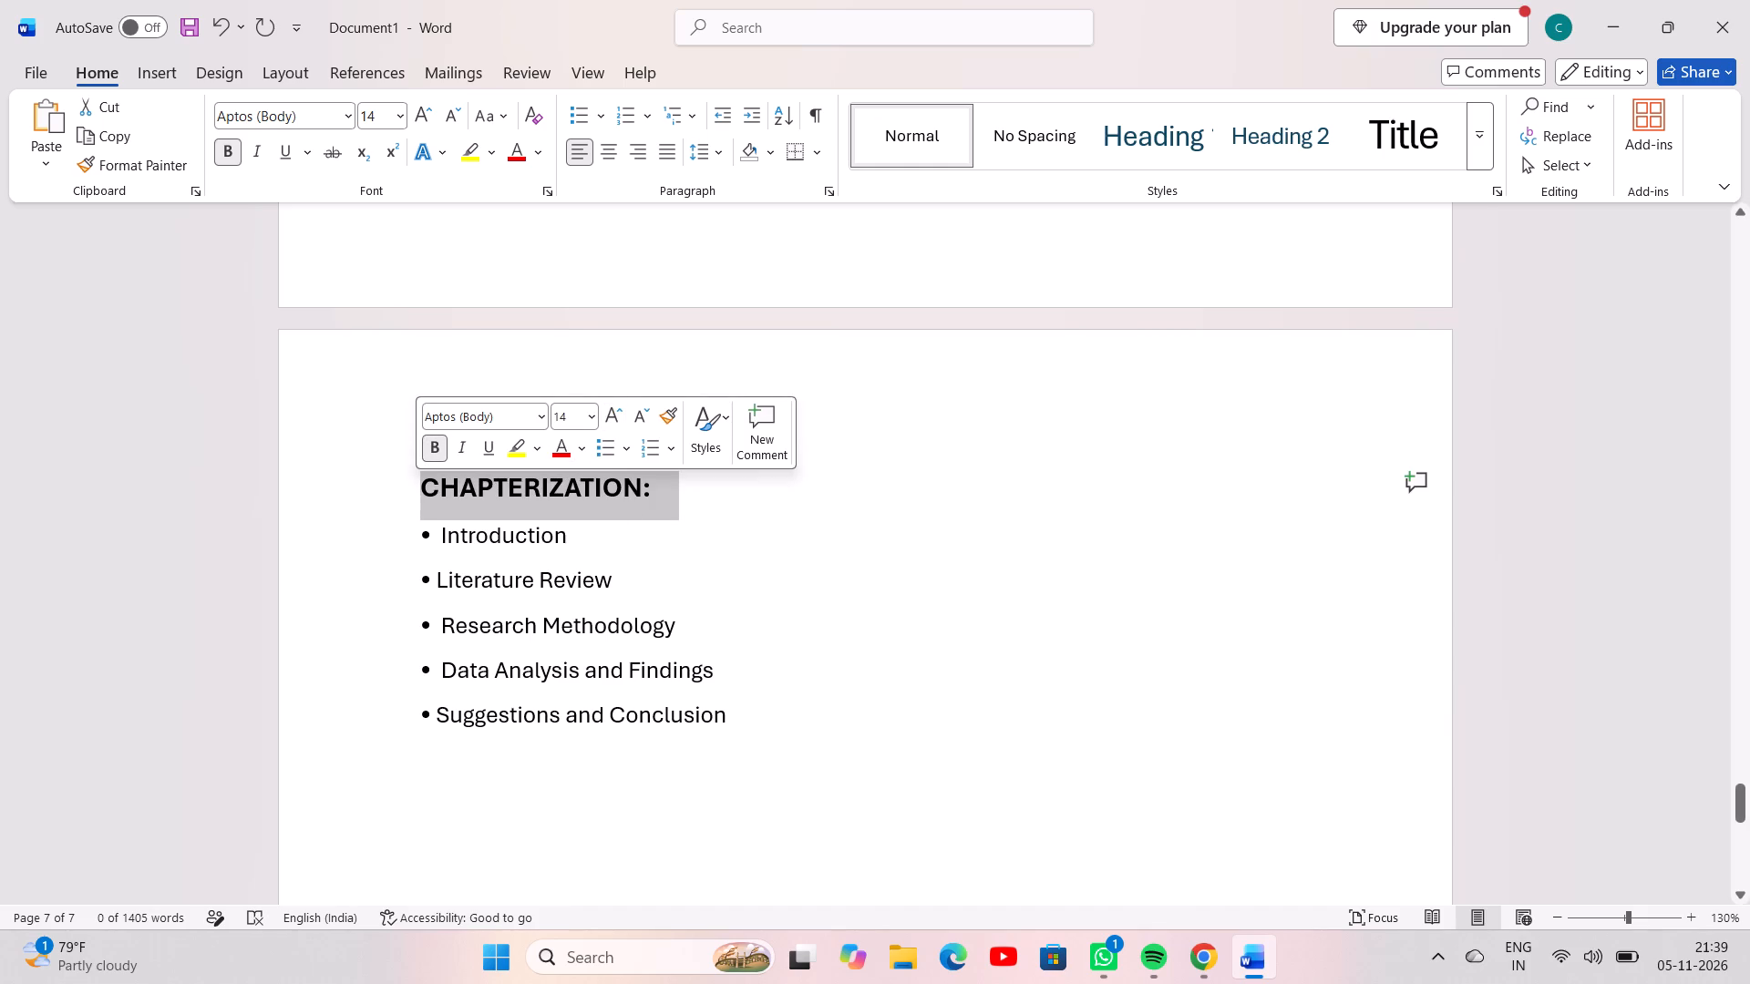
Set the font of the five chapter bullets under CHAPTERIZATION to Arial.
{"action": "left_click_drag", "start_coordinate": [731, 731], "coordinate": [425, 524]}
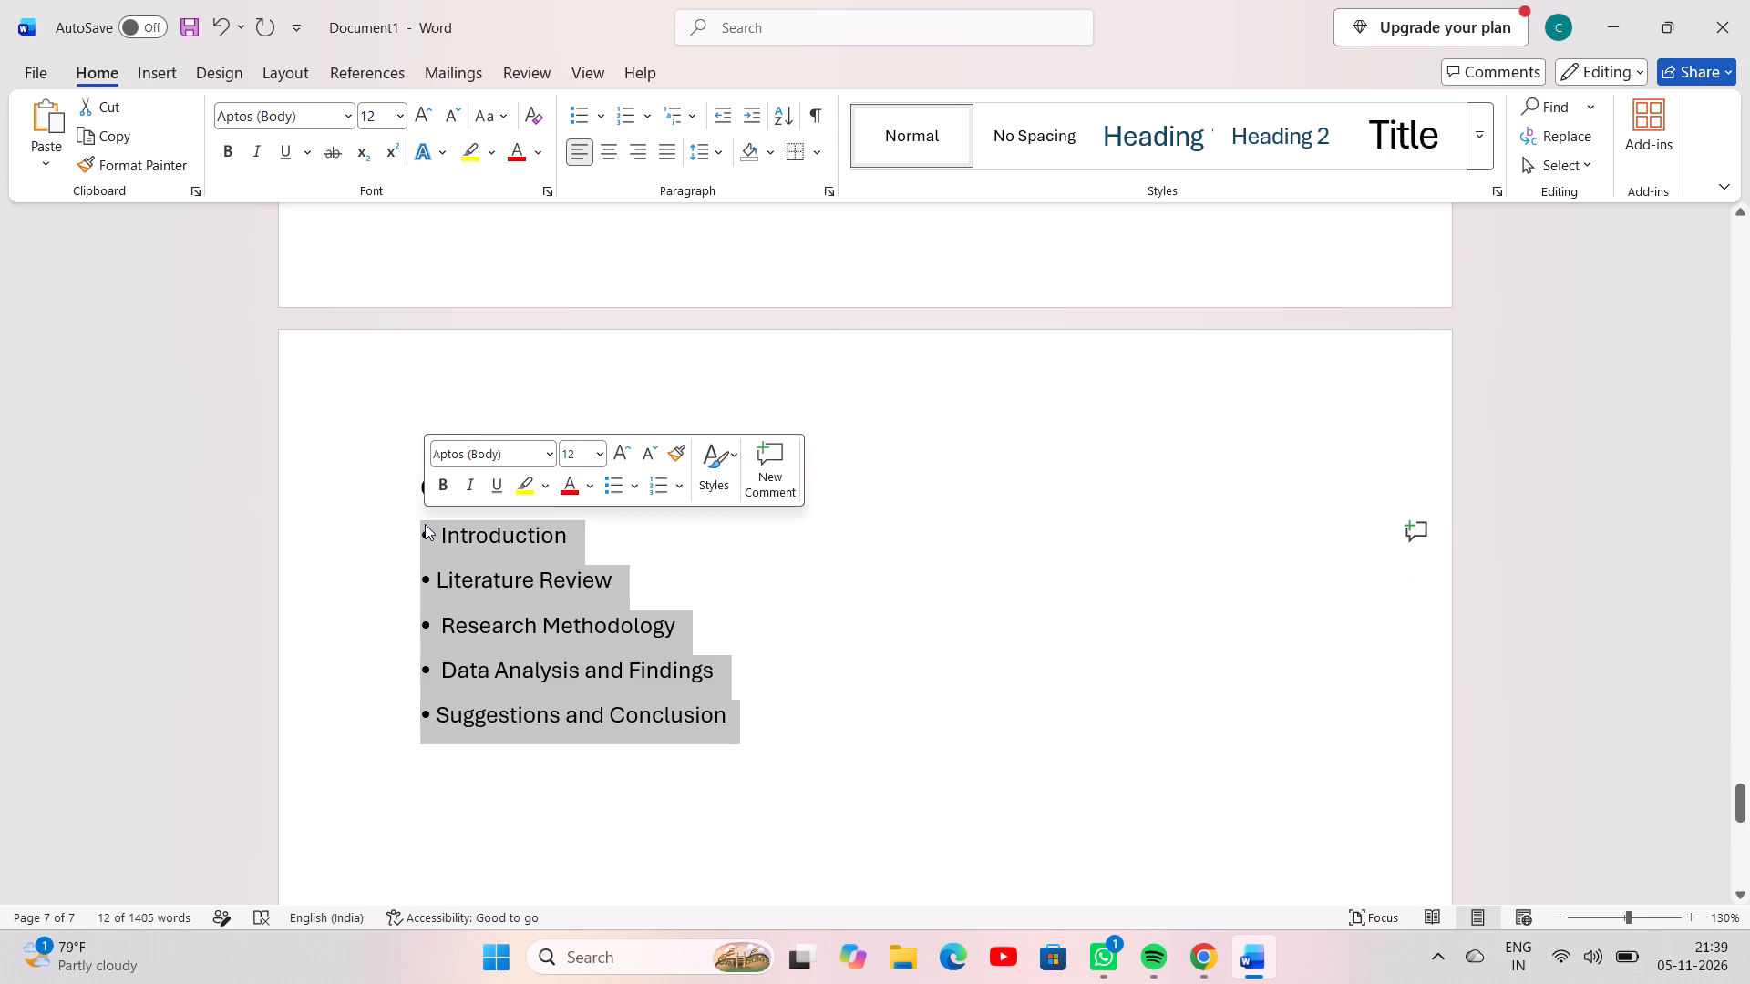
{"action": "left_click", "coordinate": [544, 458]}
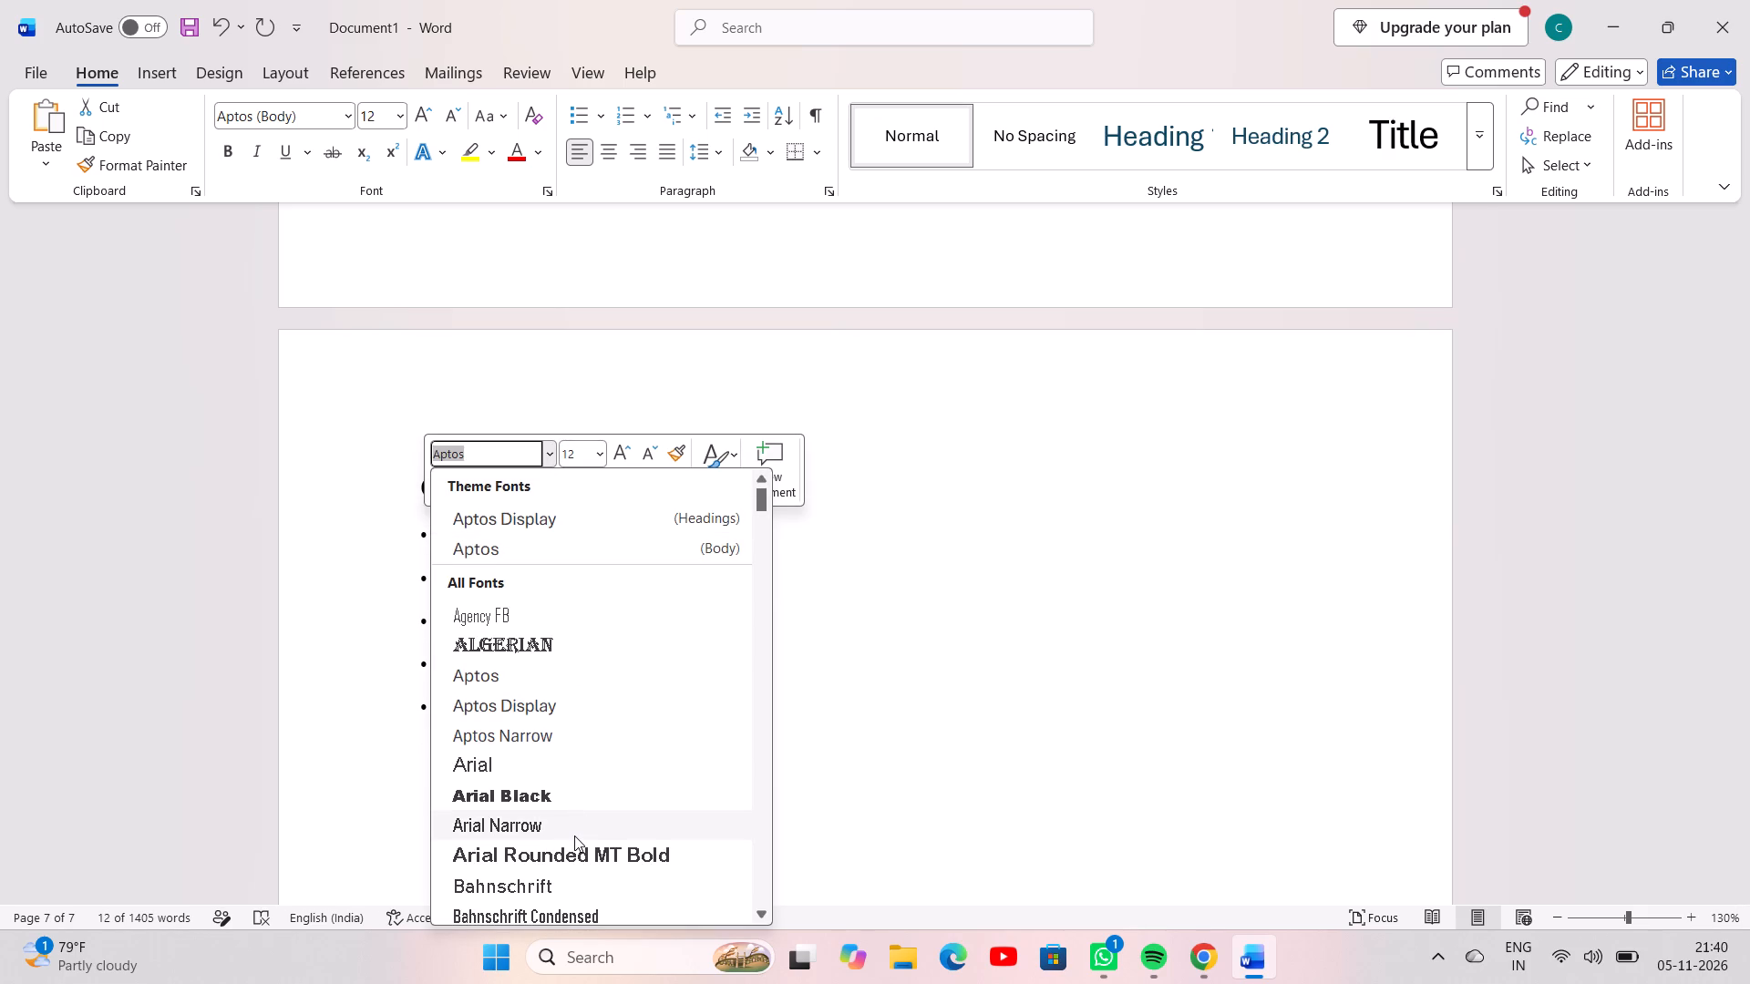
{"action": "left_click", "coordinate": [543, 763]}
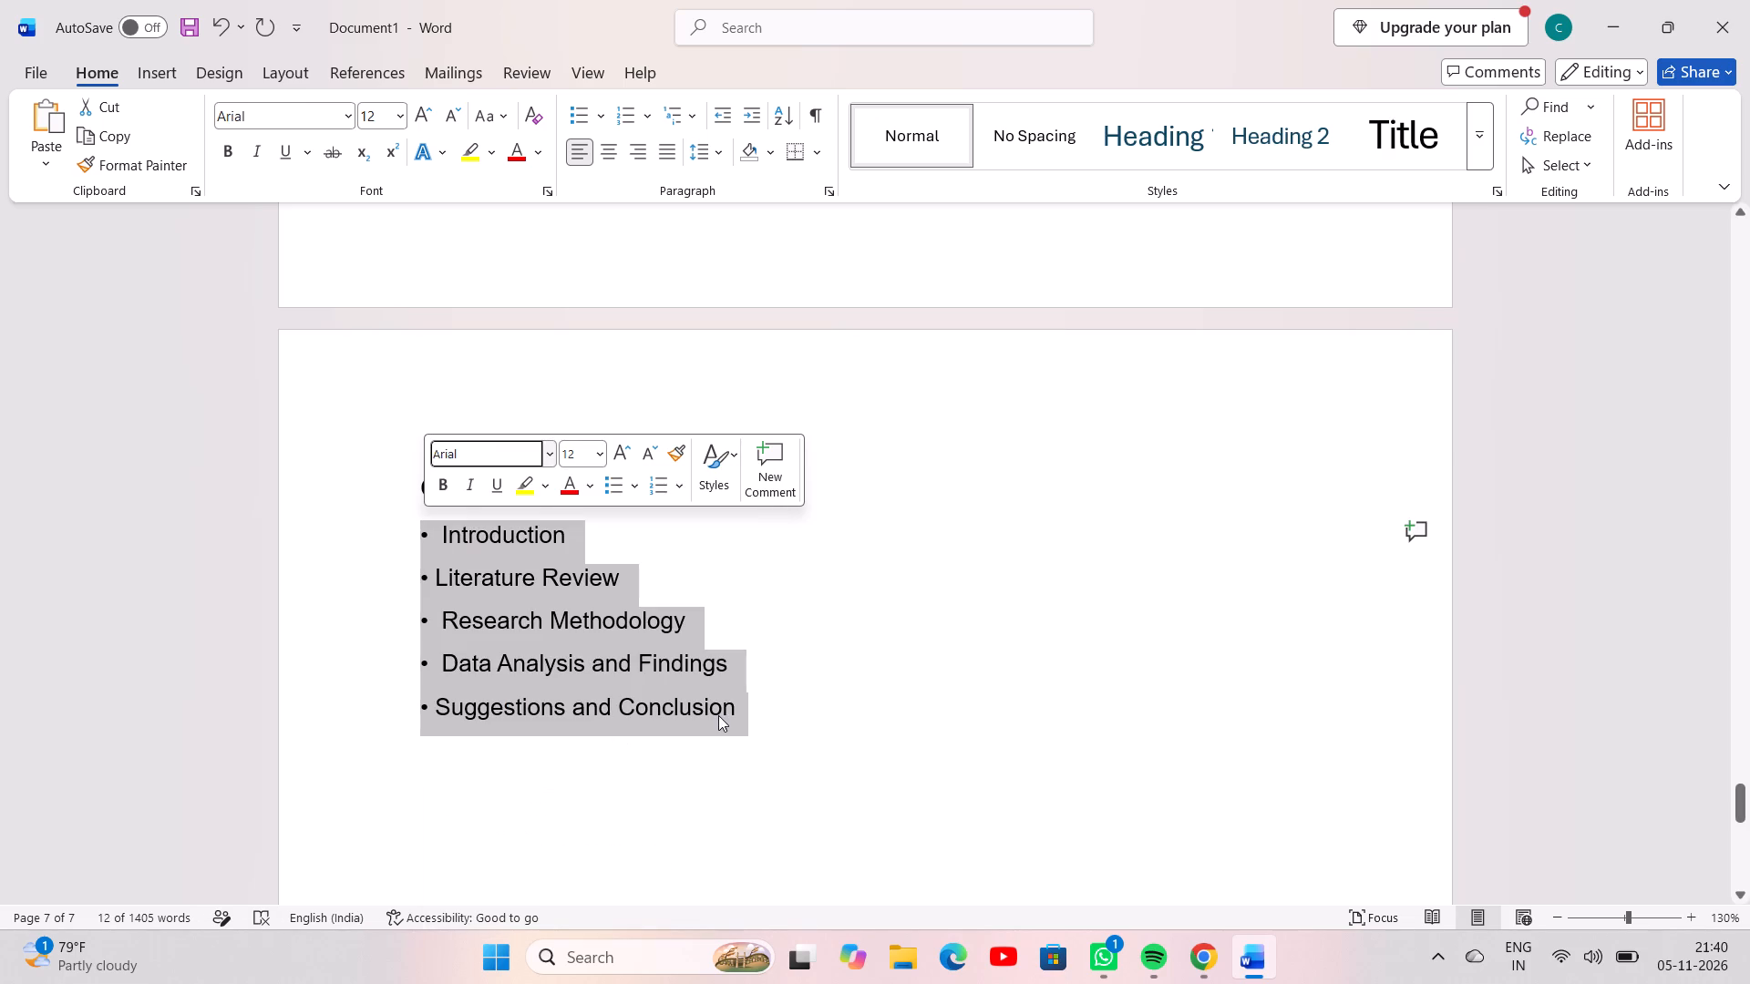
{"action": "left_click", "coordinate": [816, 697]}
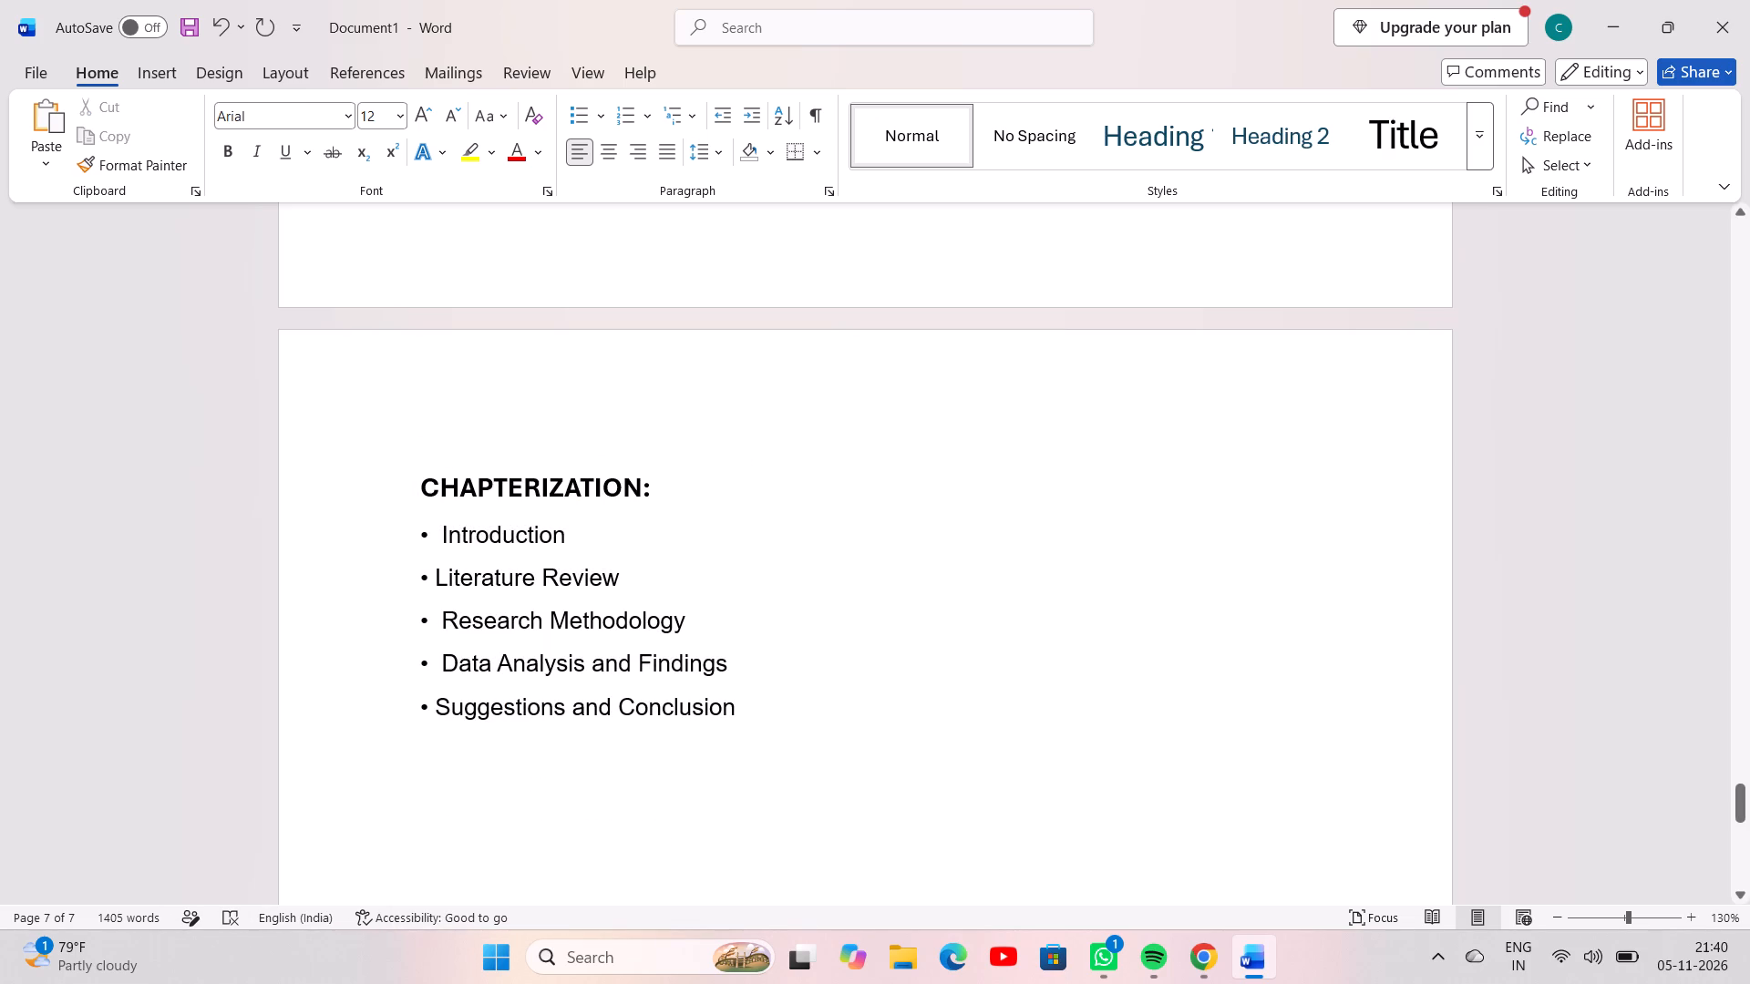
Remove the extra space after the bullets of Introduction, Research Methodology, and Data Analysis and Findings in the chapter list.
{"action": "left_click", "coordinate": [448, 532]}
{"action": "key", "text": "Left"}
{"action": "key", "text": "BackSpace"}
{"action": "left_click", "coordinate": [449, 620]}
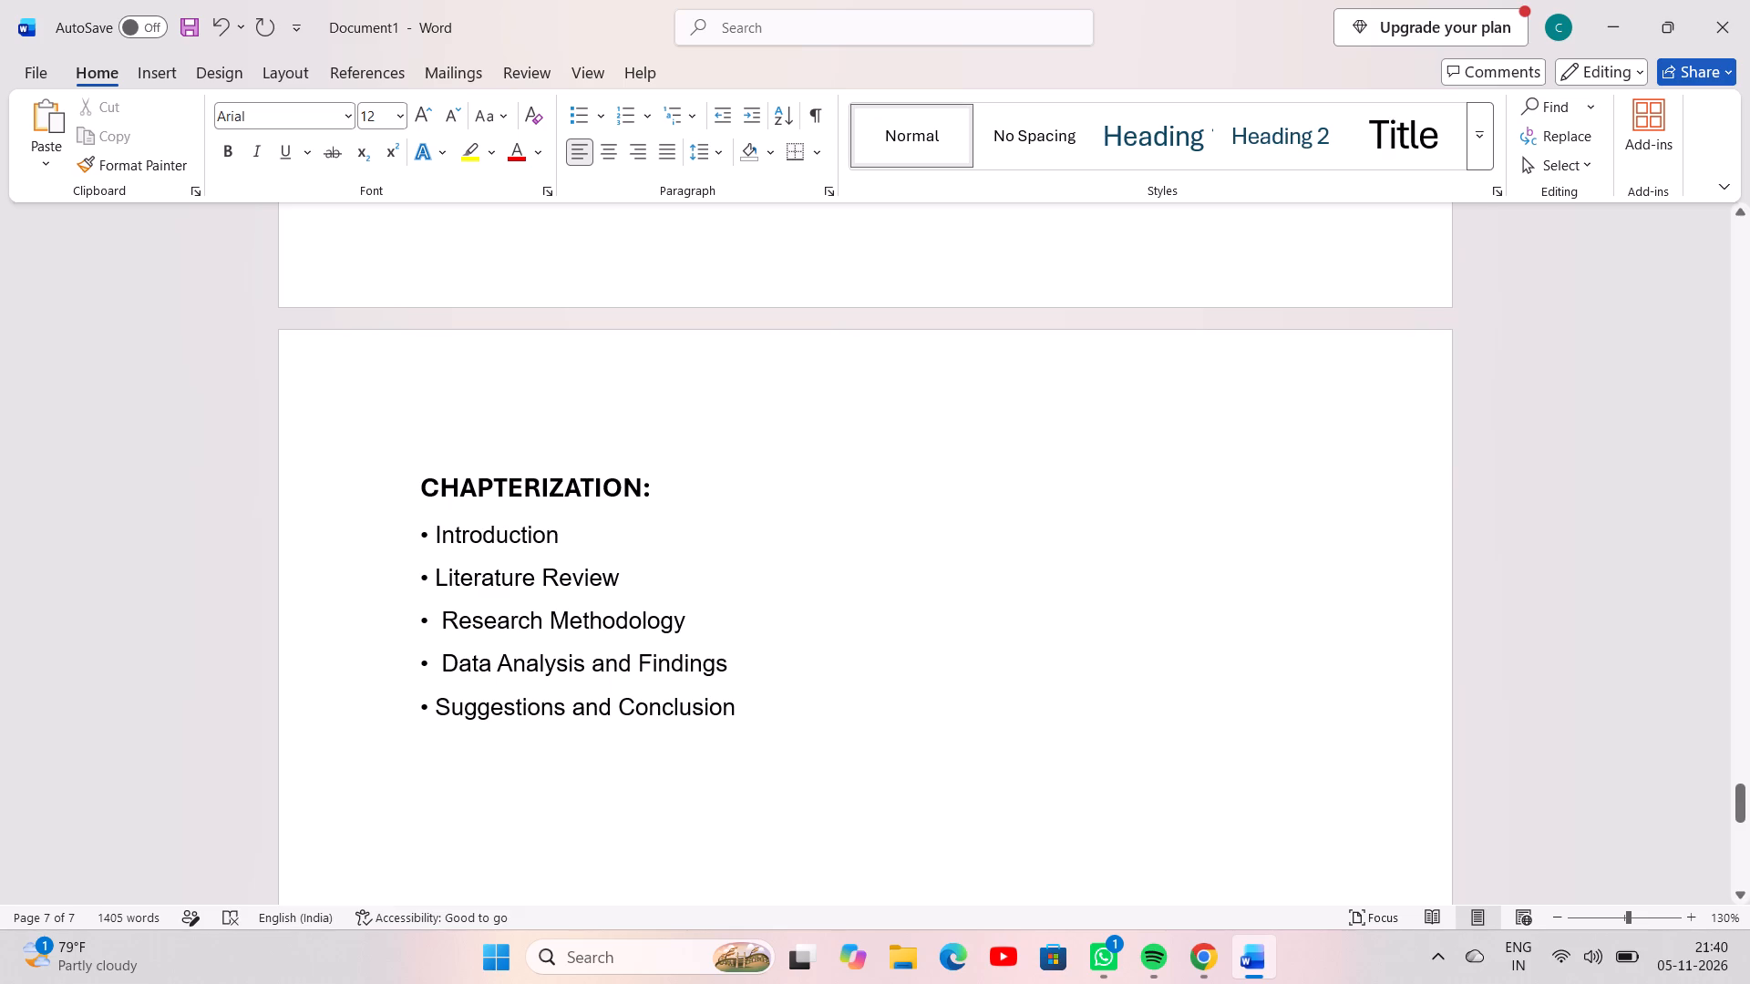
{"action": "key", "text": "BackSpace"}
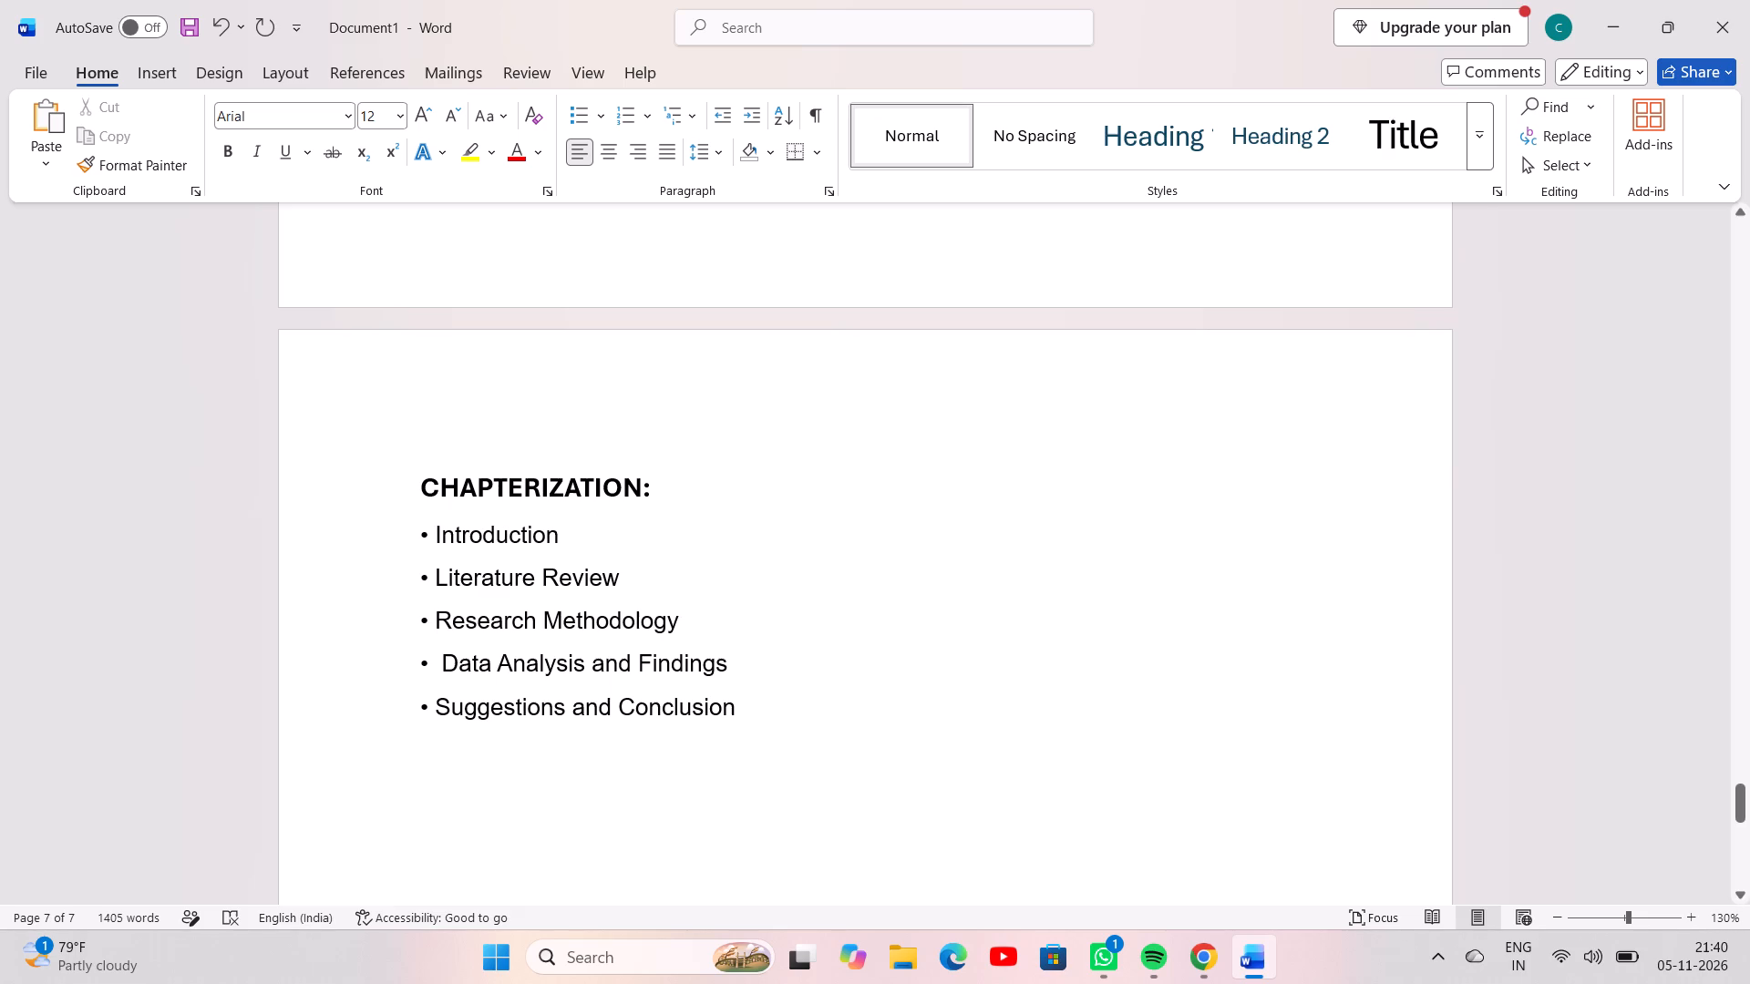
{"action": "left_click", "coordinate": [433, 668]}
{"action": "key", "text": "Right"}
{"action": "key", "text": "BackSpace"}
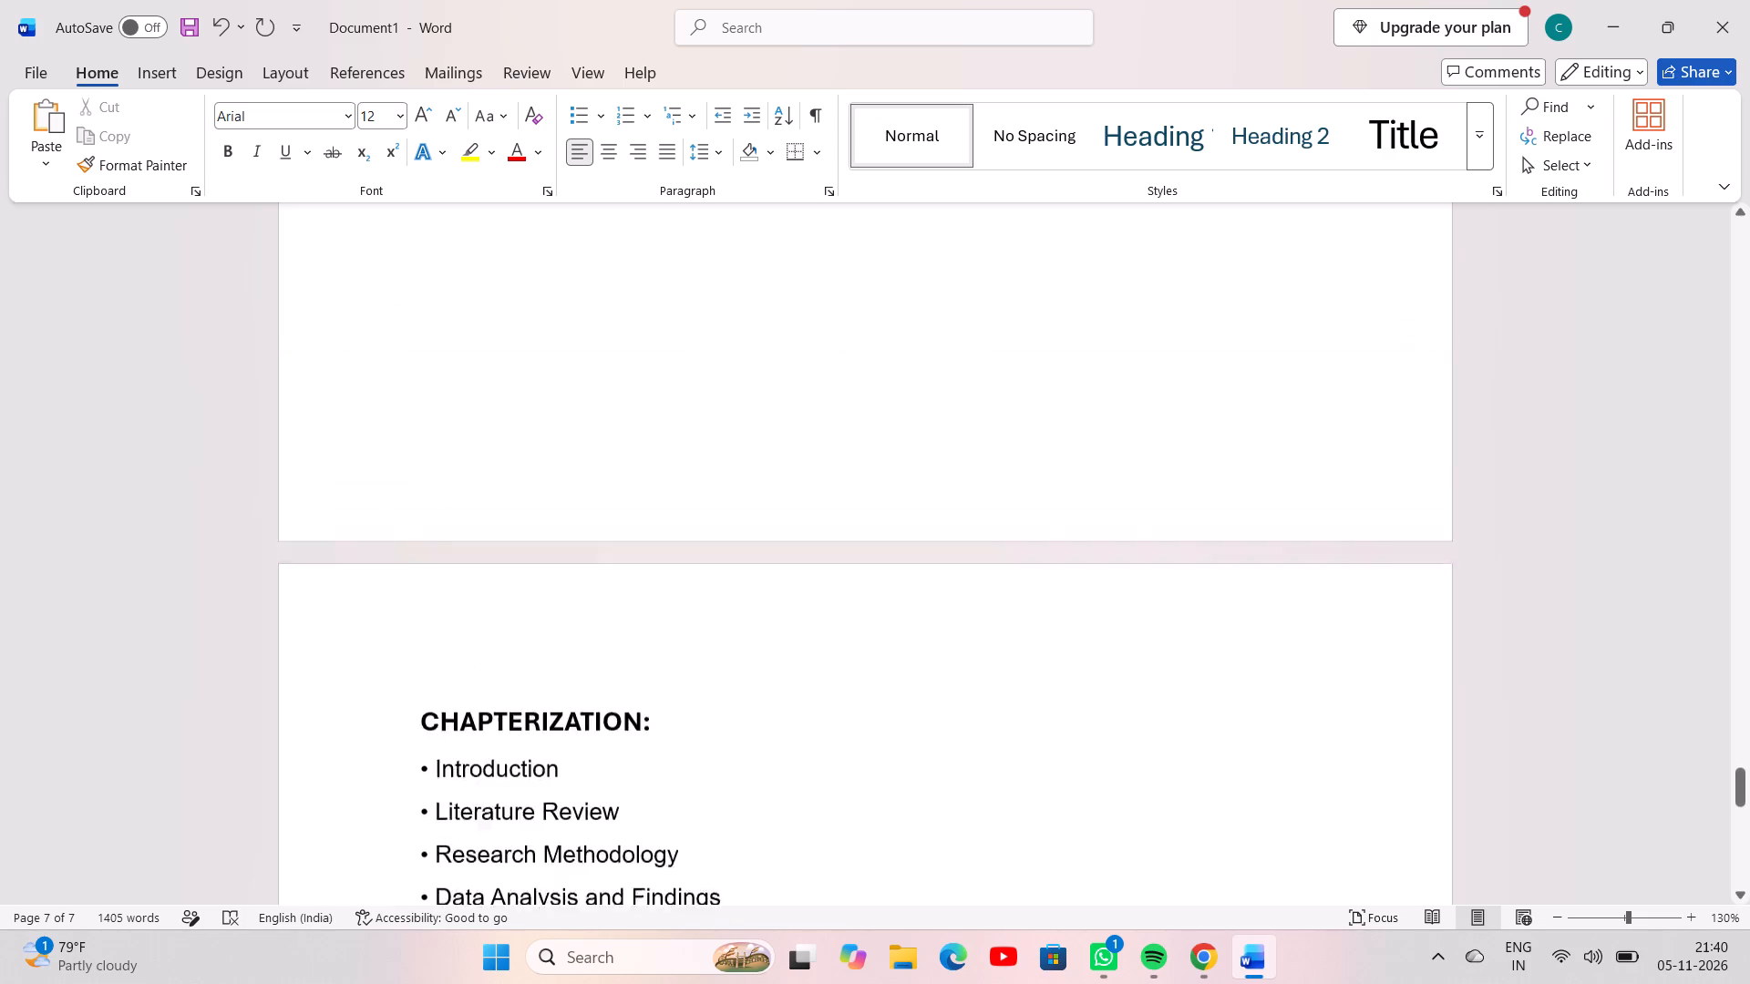
{"action": "left_click", "coordinate": [549, 663]}
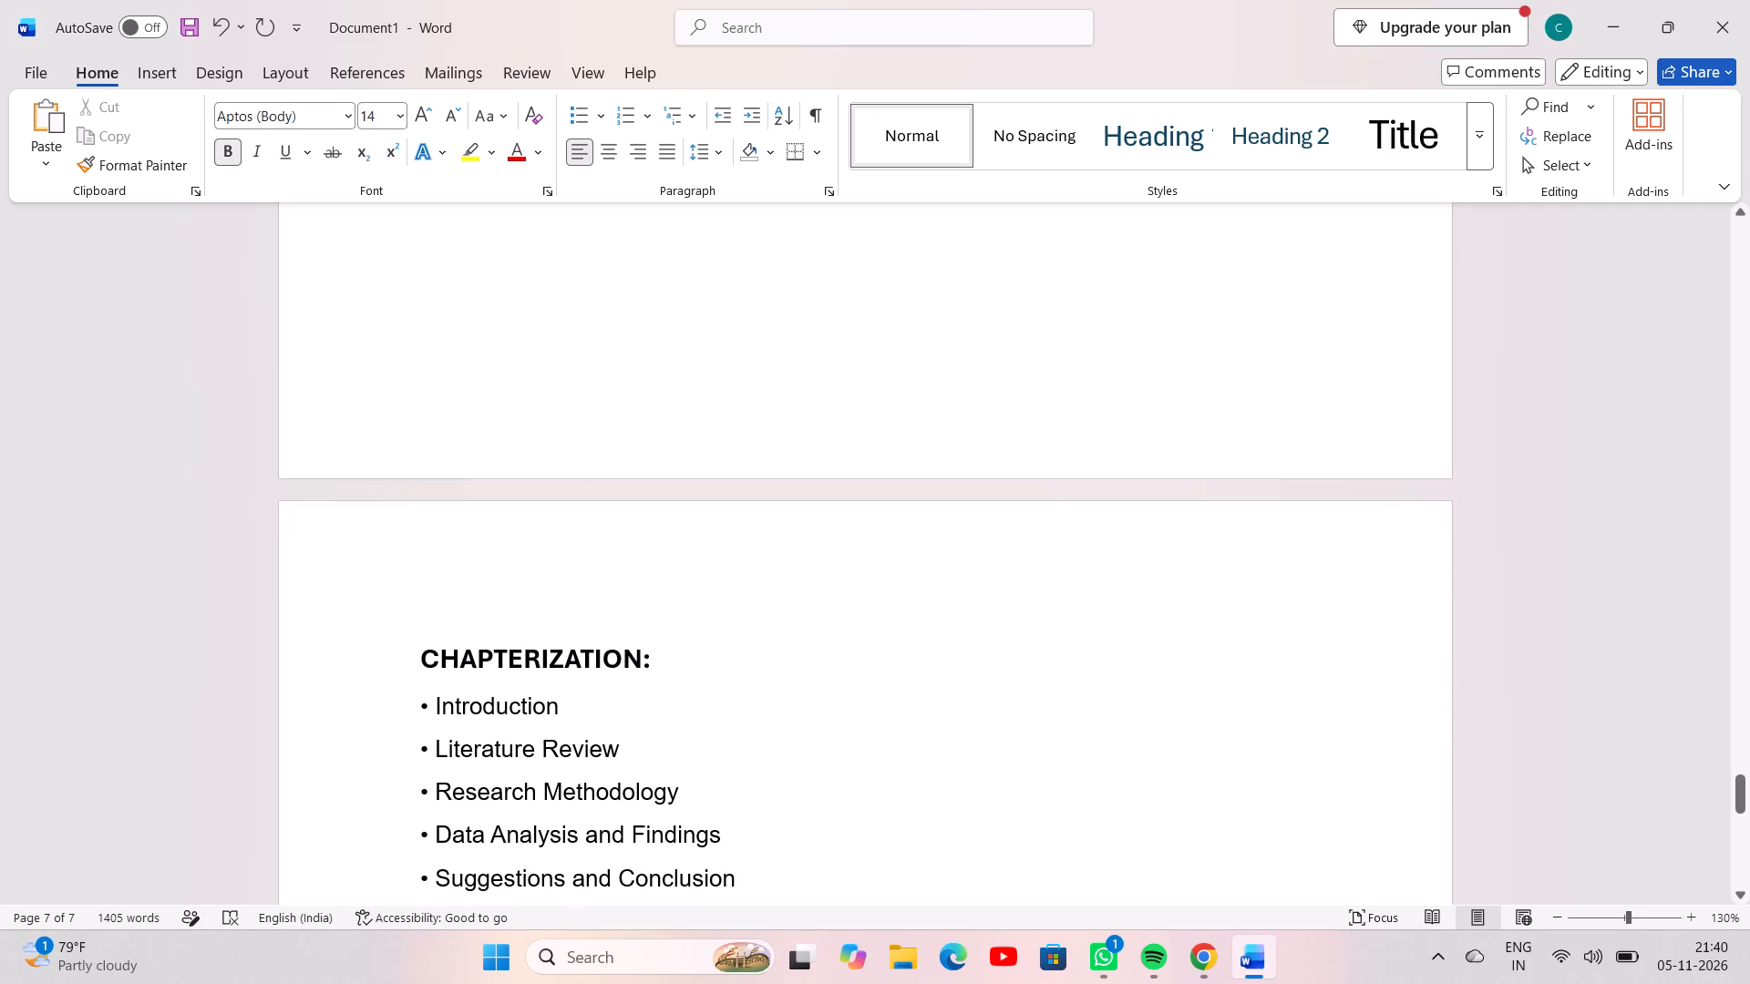
Insert blank lines after the last bullet of OBJECTIVES OF THE STUDY to push the RESEARCH METHODOLOGY section down toward a new page.
{"action": "scroll", "coordinate": [651, 657], "scroll_direction": "up", "scroll_amount": 3}
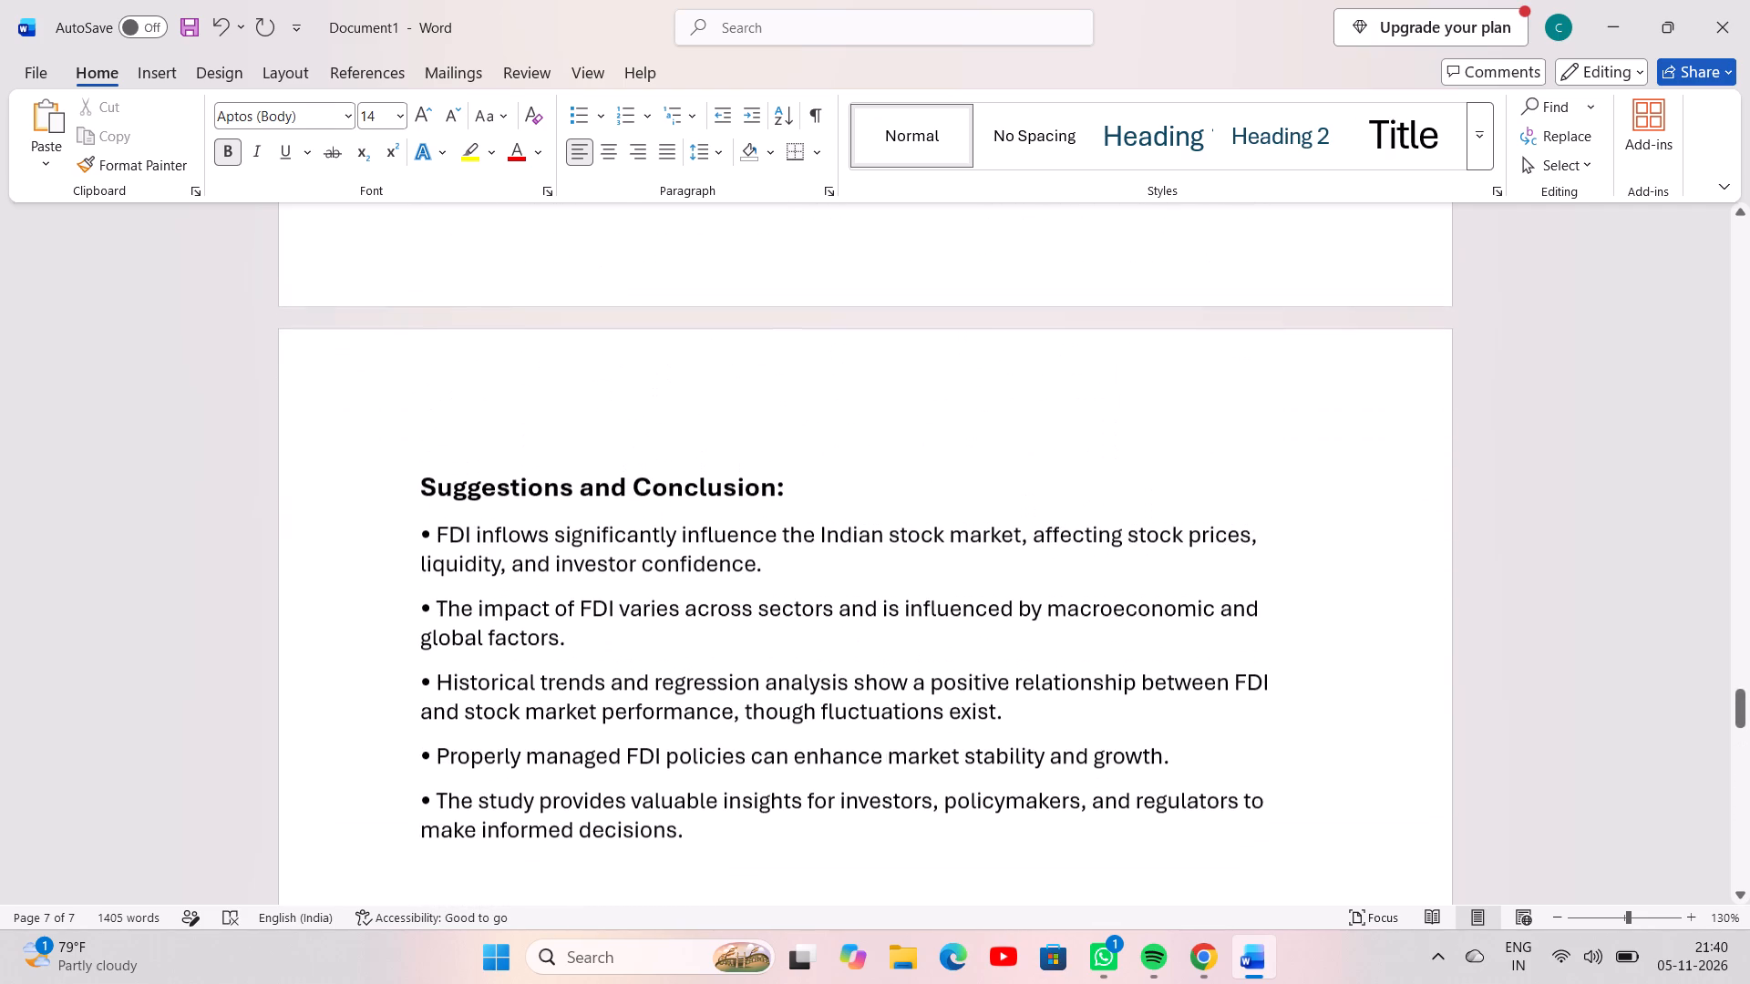
{"action": "scroll", "coordinate": [651, 657], "scroll_direction": "up", "scroll_amount": 3}
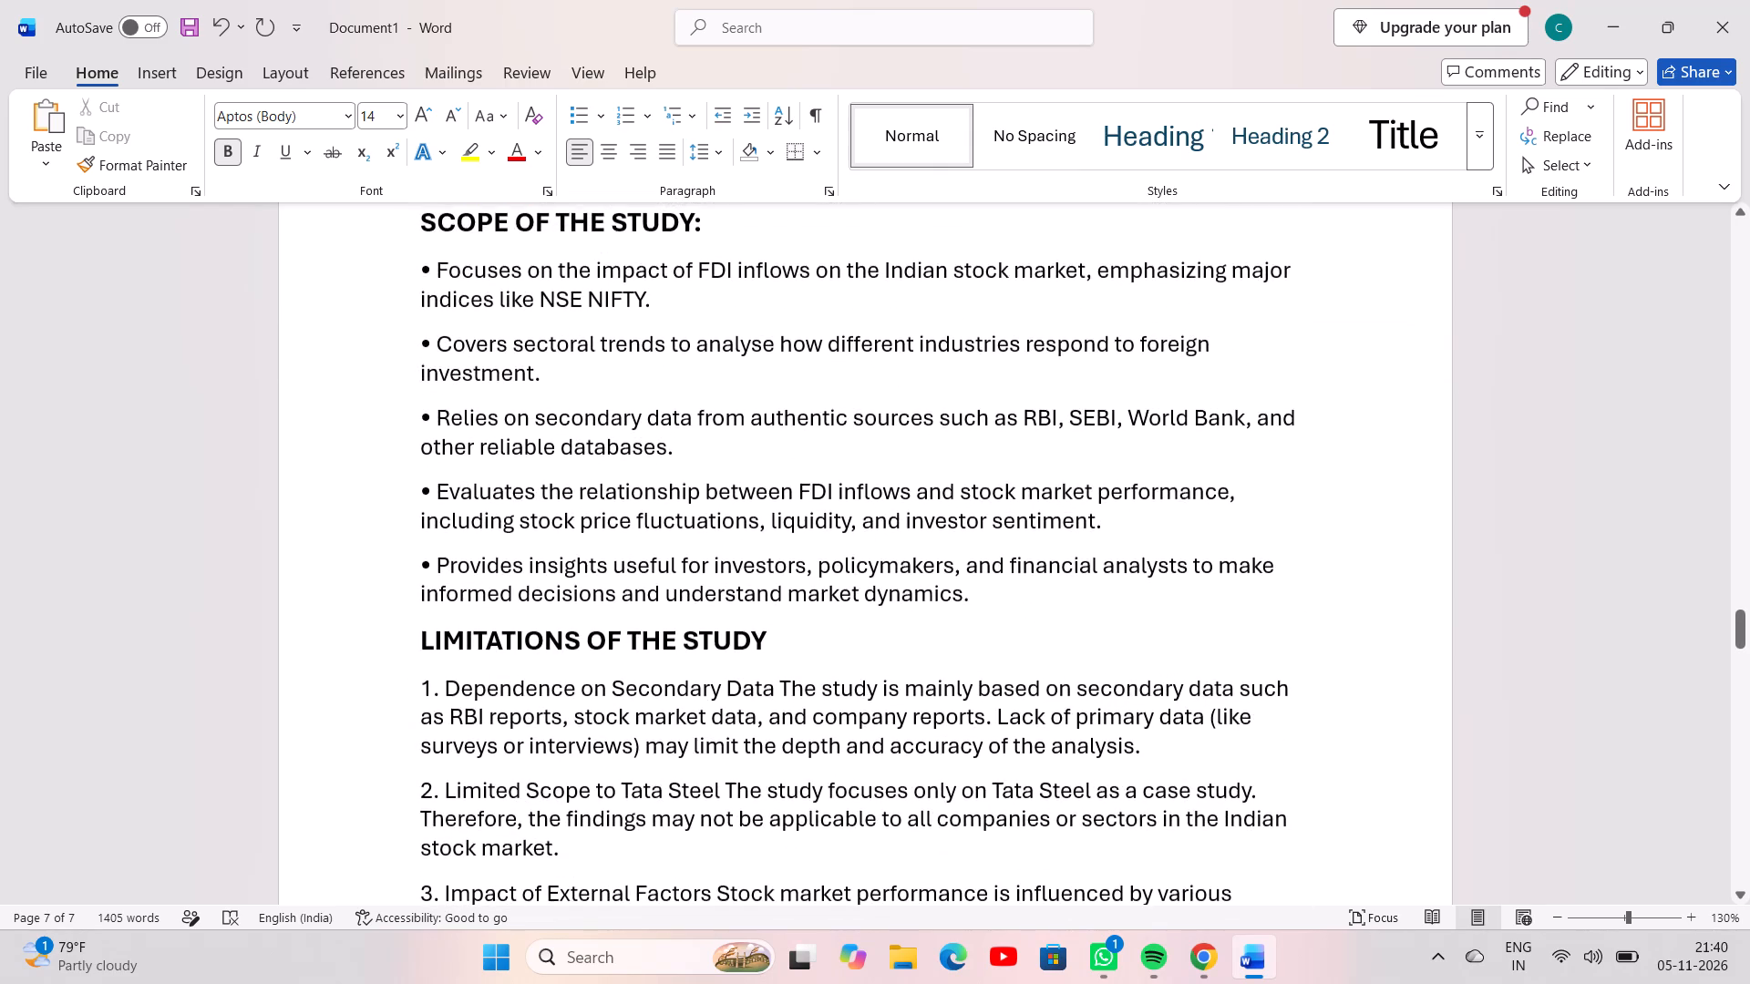
{"action": "scroll", "coordinate": [651, 657], "scroll_direction": "up", "scroll_amount": 1}
{"action": "scroll", "coordinate": [651, 657], "scroll_direction": "down", "scroll_amount": 1}
{"action": "scroll", "coordinate": [651, 657], "scroll_direction": "up", "scroll_amount": 1}
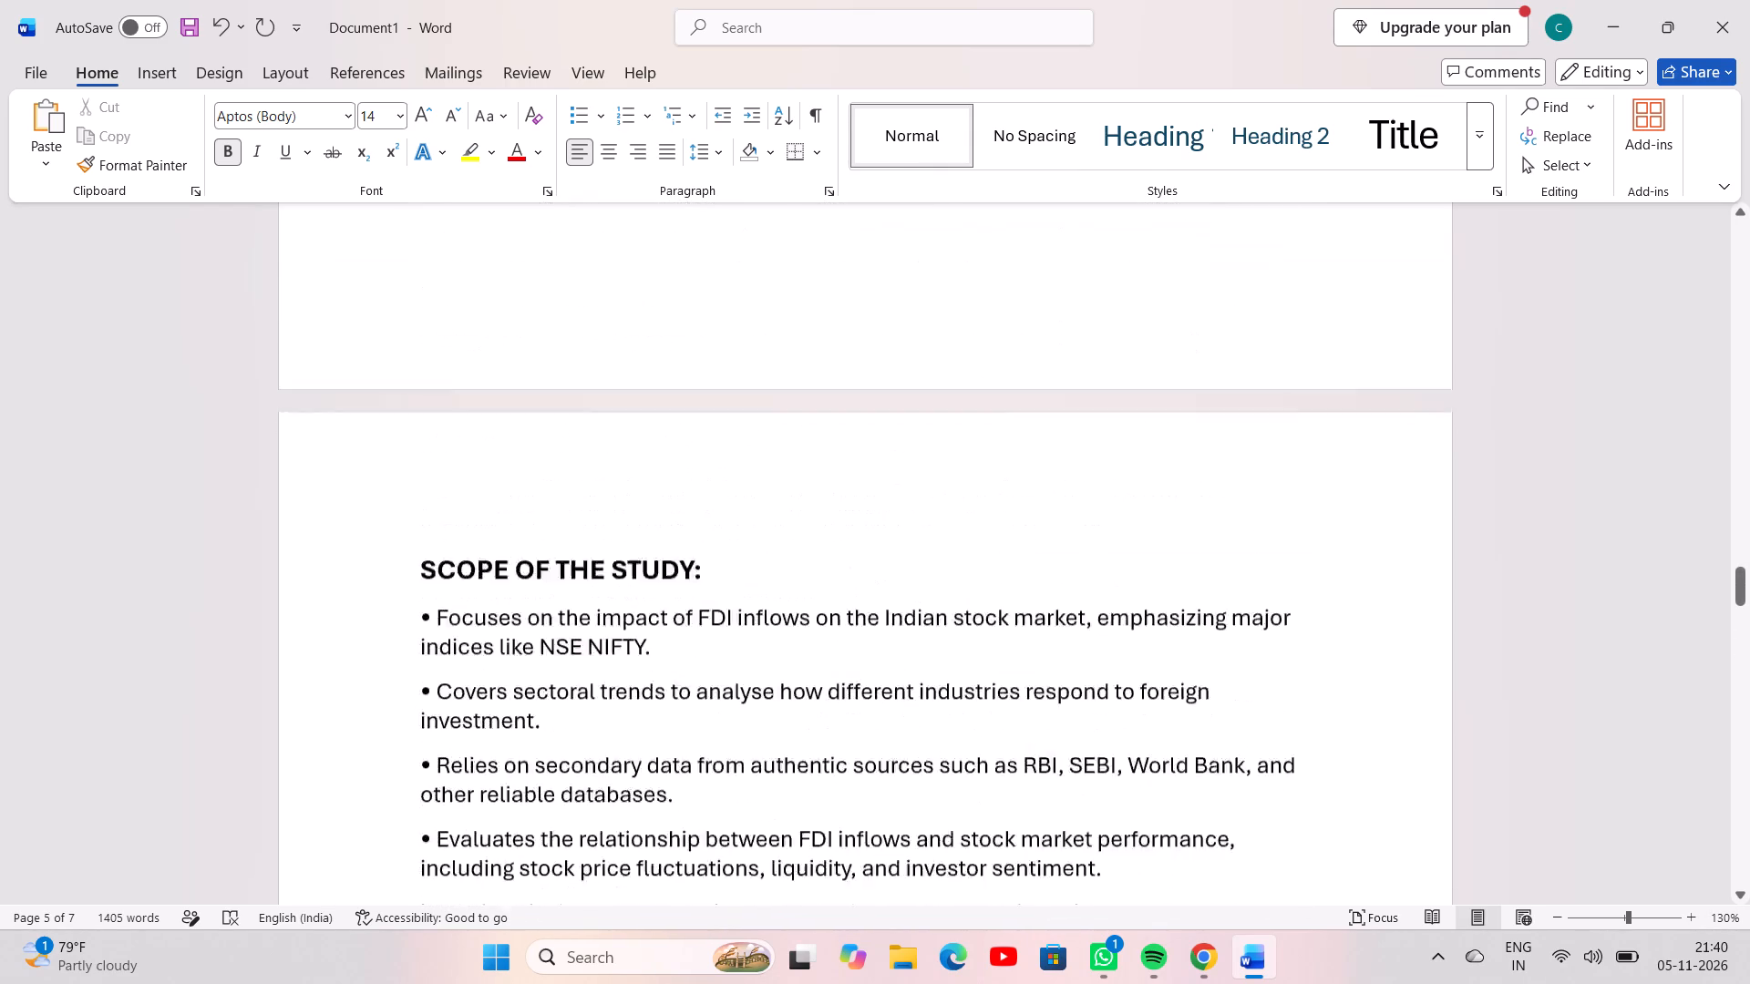
{"action": "scroll", "coordinate": [651, 657], "scroll_direction": "up", "scroll_amount": 2}
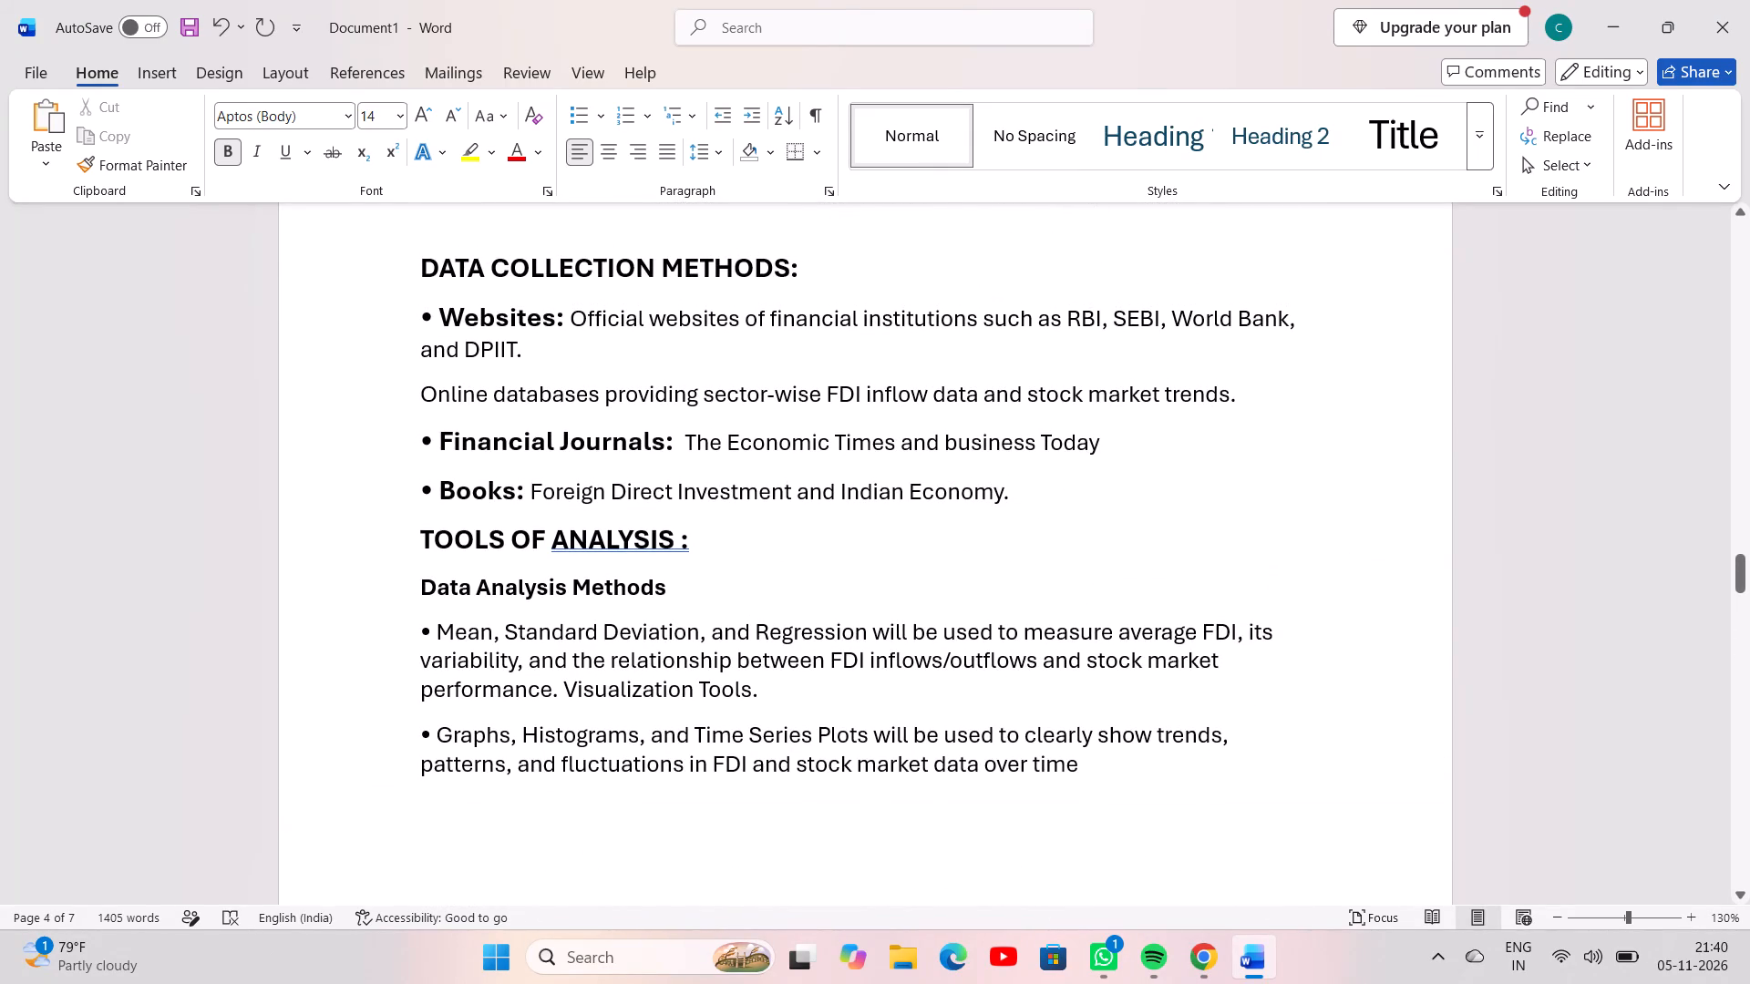
{"action": "scroll", "coordinate": [613, 521], "scroll_direction": "up", "scroll_amount": 2}
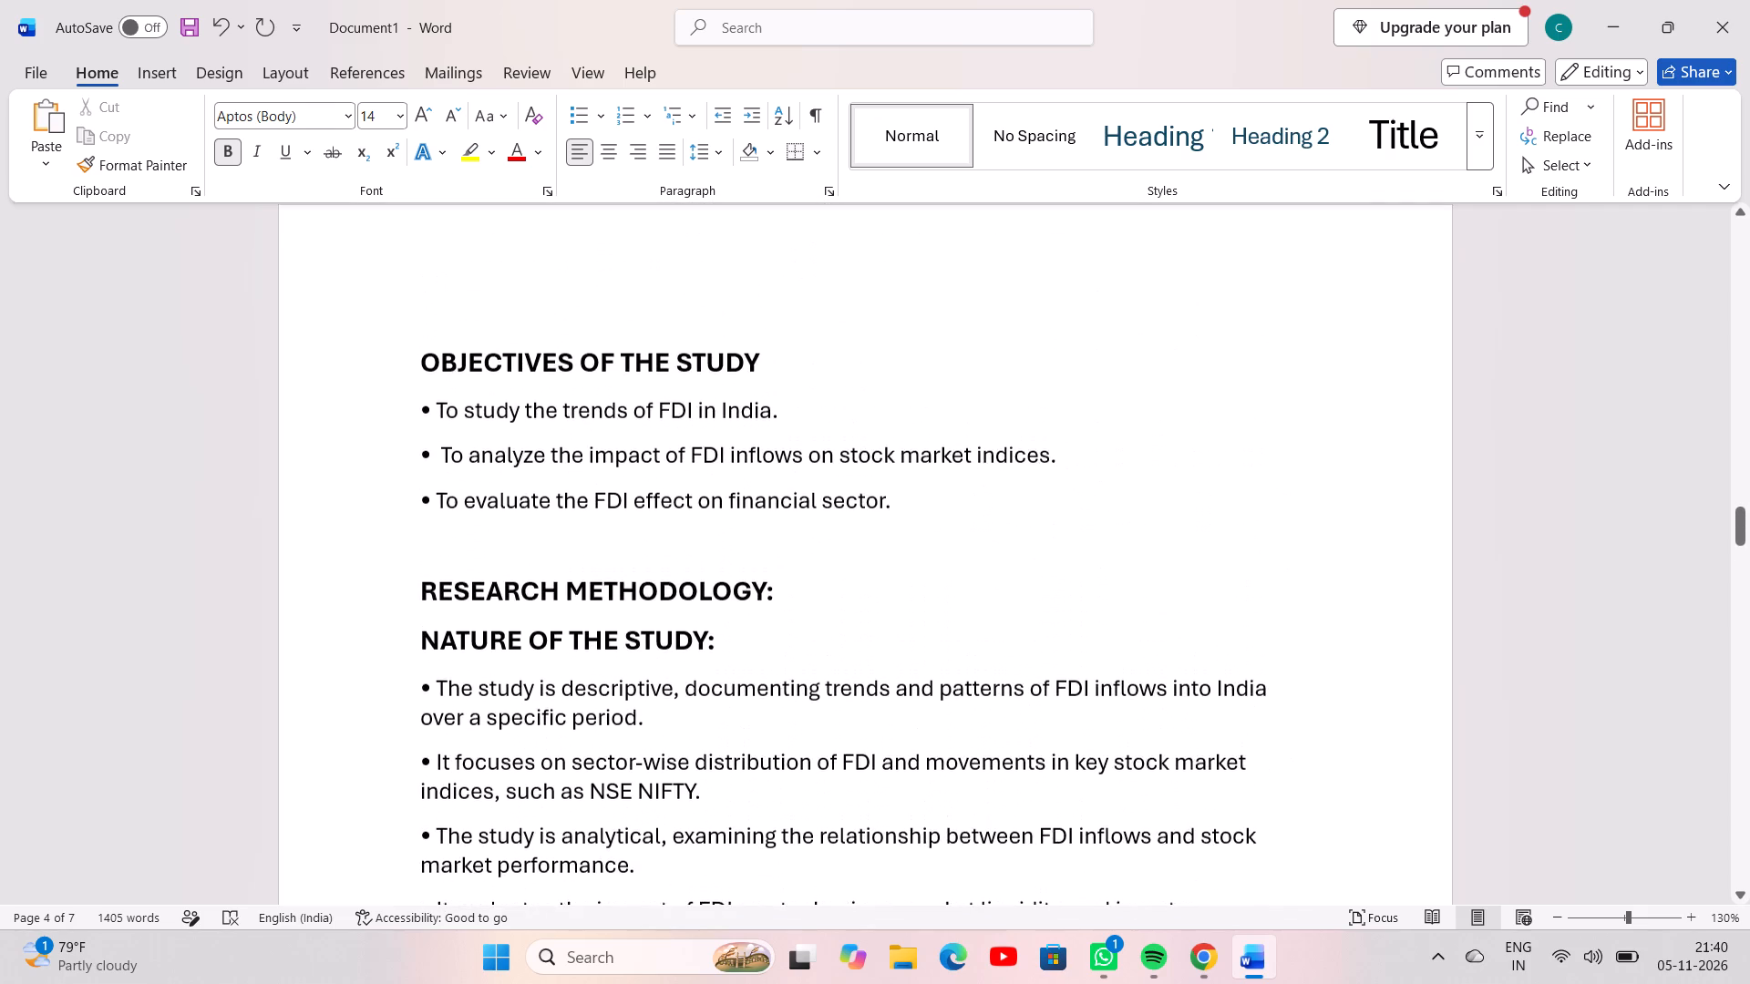
{"action": "scroll", "coordinate": [613, 521], "scroll_direction": "up", "scroll_amount": 2}
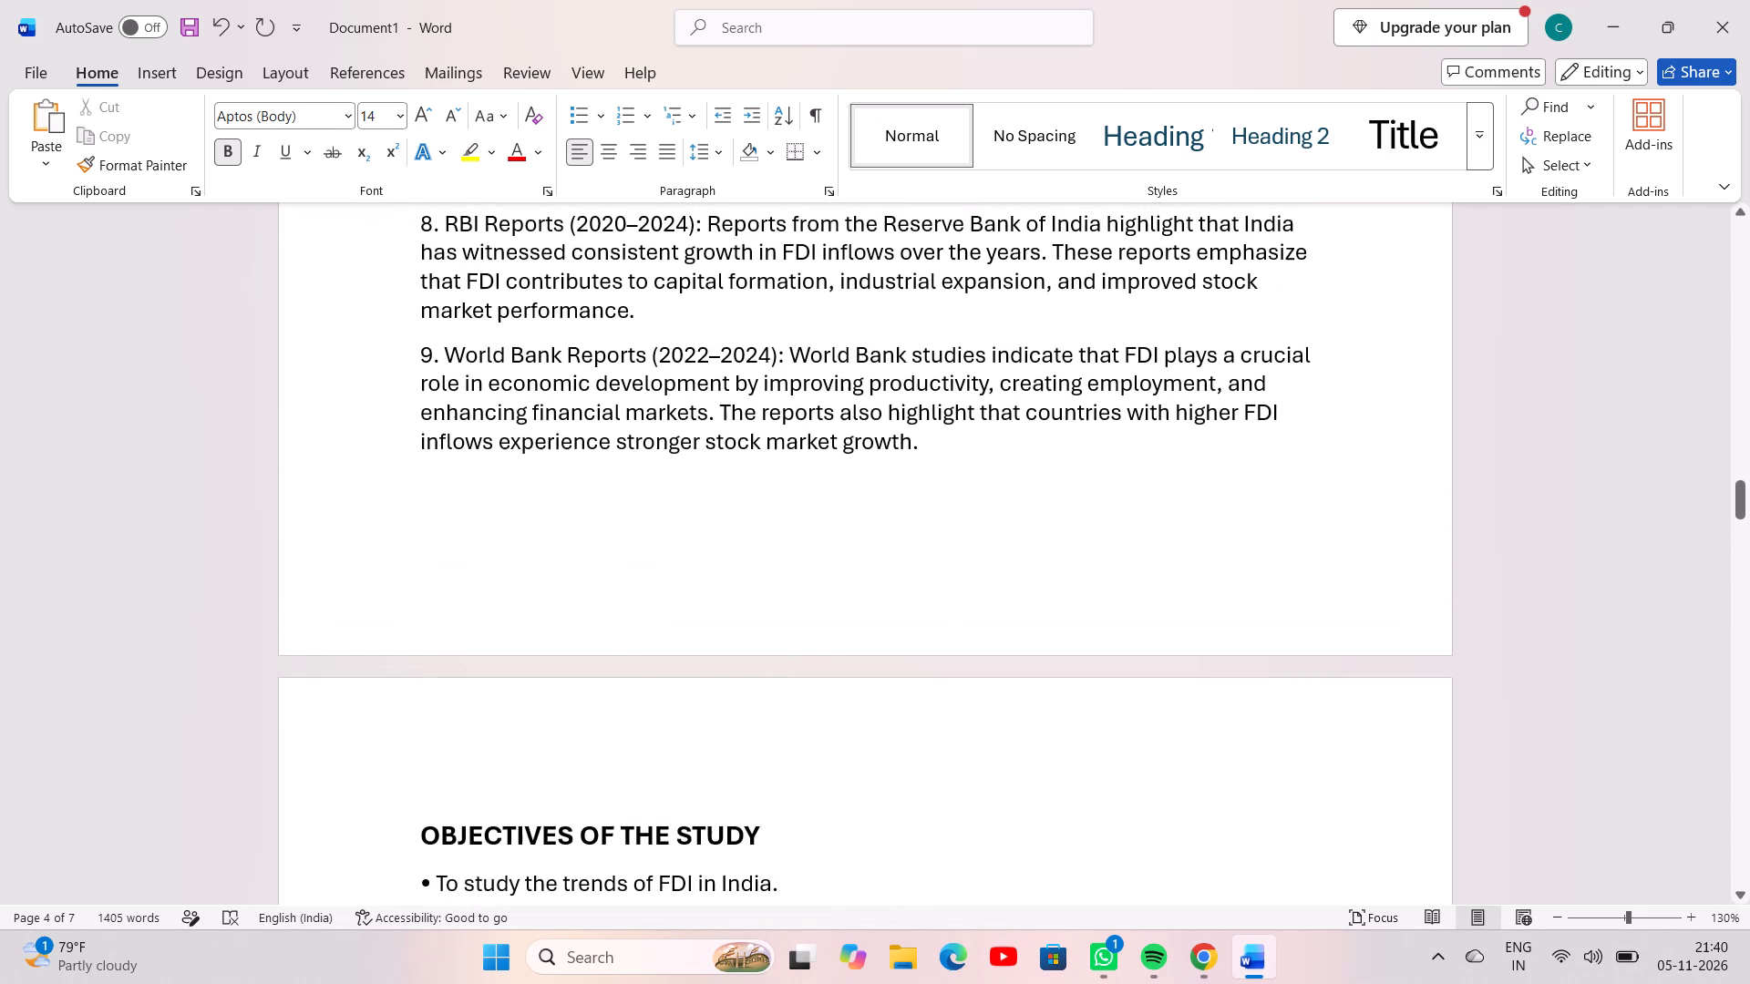
{"action": "scroll", "coordinate": [698, 617], "scroll_direction": "down", "scroll_amount": 2}
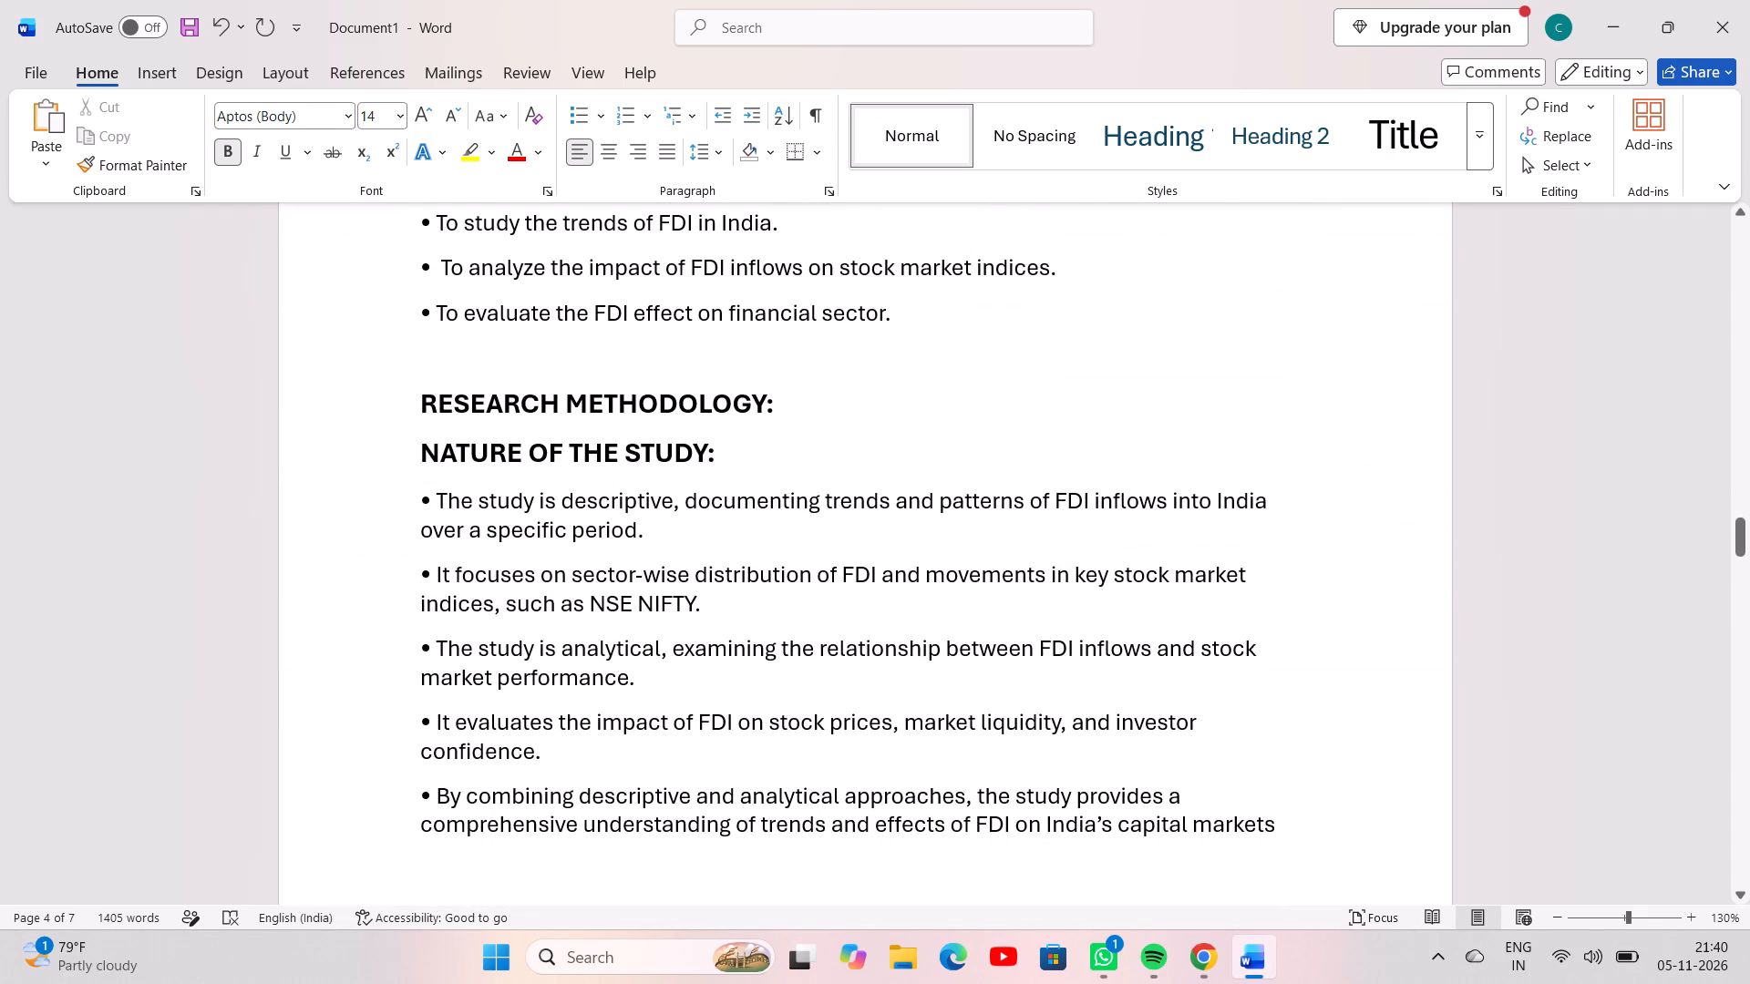
{"action": "left_click", "coordinate": [910, 312]}
{"action": "key", "text": "Return"}
{"action": "key", "text": "Return"}
{"action": "key", "text": "Return"}
{"action": "key", "text": "Return"}
{"action": "key", "text": "Return"}
{"action": "key", "text": "Return"}
{"action": "key", "text": "Return"}
{"action": "key", "text": "Return"}
{"action": "key", "text": "Return"}
{"action": "key", "text": "Return"}
{"action": "key", "text": "Return"}
{"action": "key", "text": "Return"}
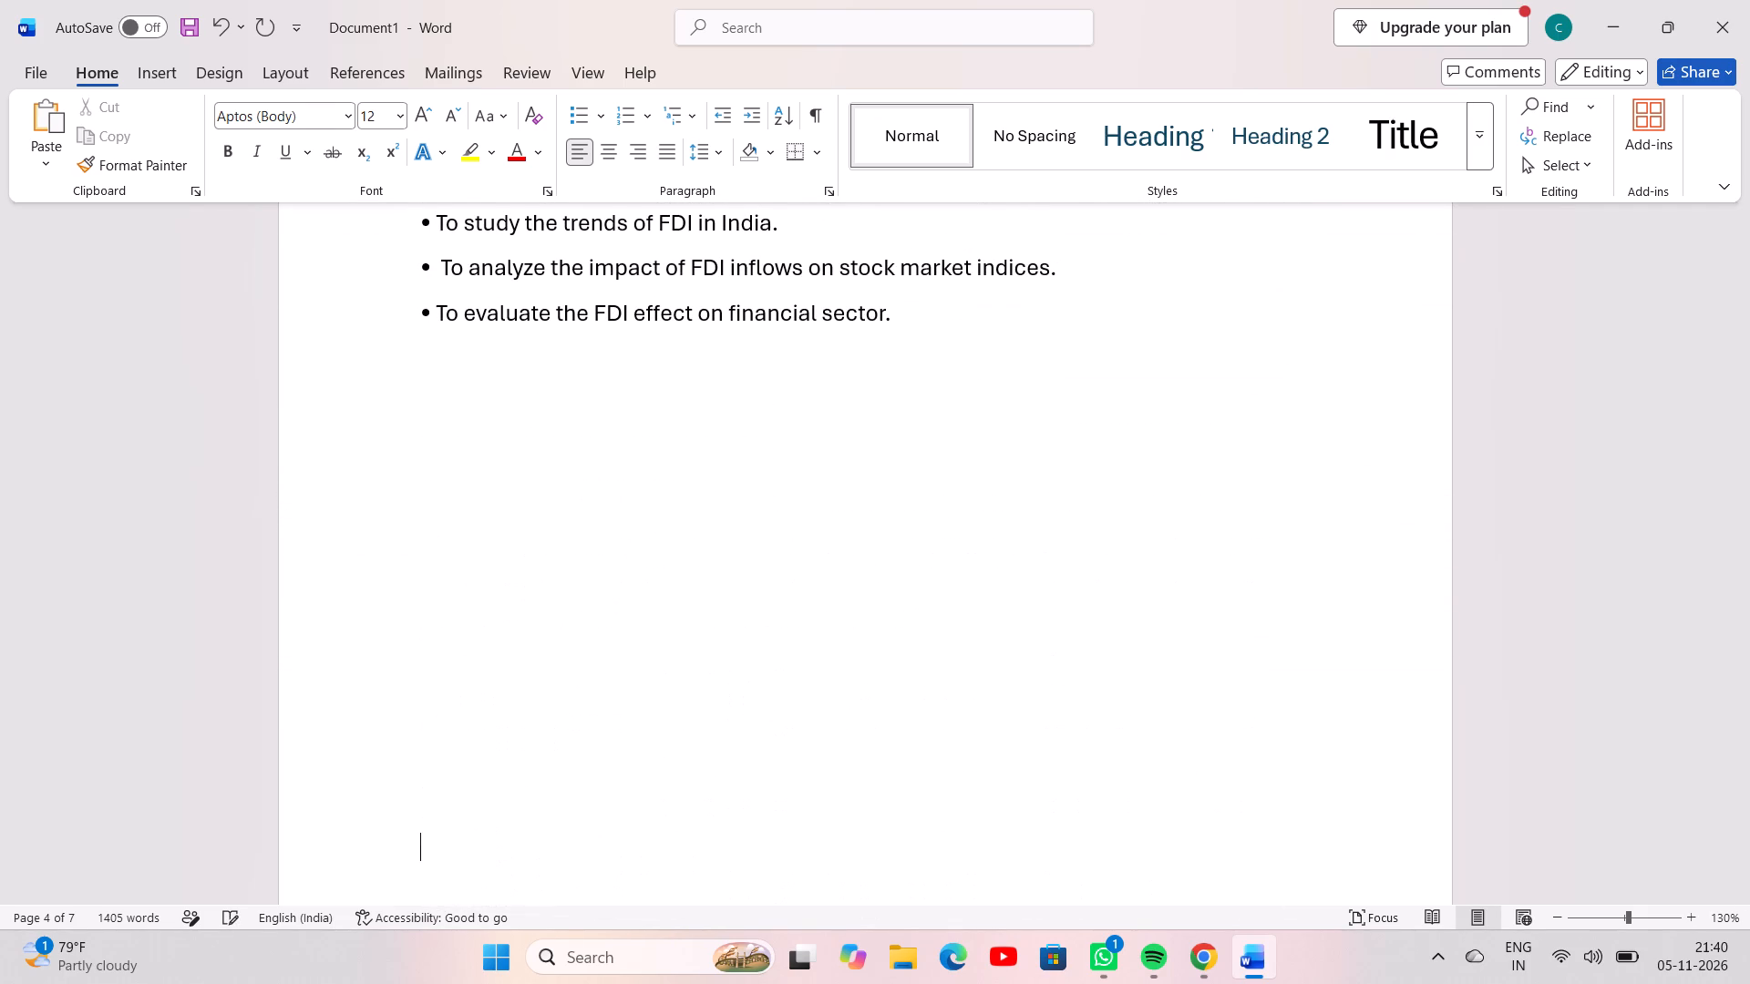
{"action": "key", "text": "Return"}
{"action": "scroll", "coordinate": [910, 312], "scroll_direction": "down", "scroll_amount": 4}
{"action": "key", "text": "Return"}
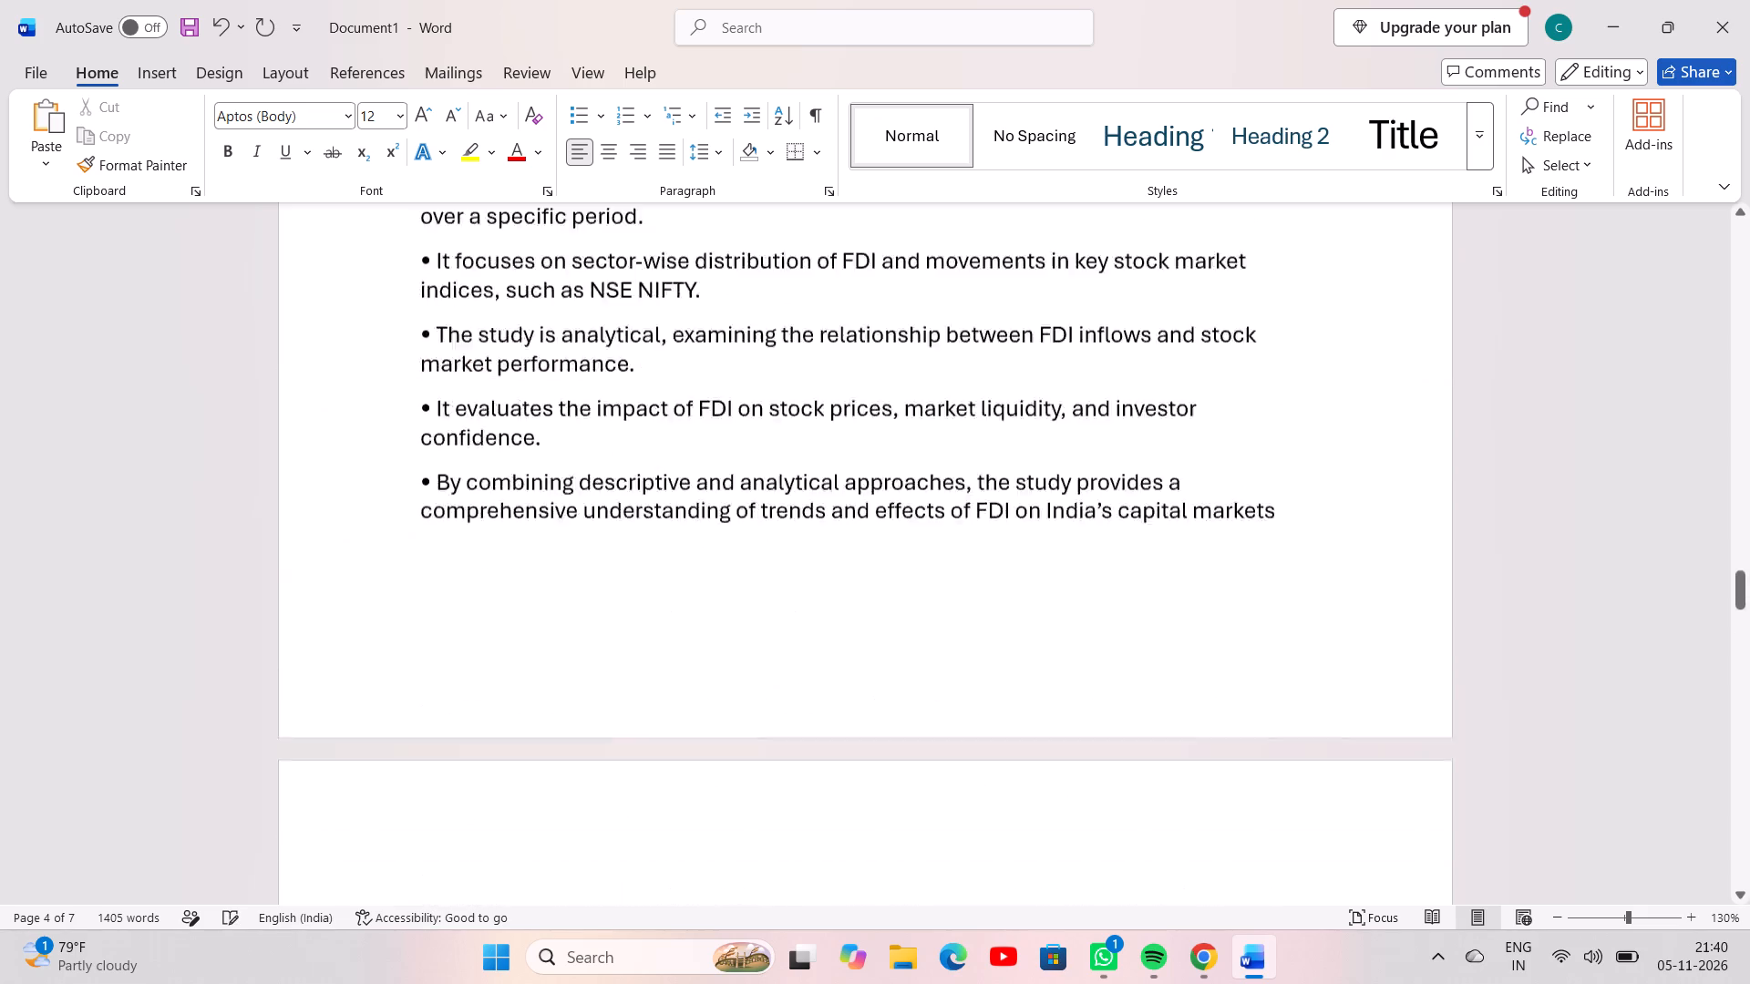
{"action": "key", "text": "Return"}
{"action": "key", "text": "Return"}
{"action": "key", "text": "Return"}
{"action": "key", "text": "Return"}
{"action": "key", "text": "Return"}
{"action": "key", "text": "Return"}
{"action": "key", "text": "Return"}
{"action": "key", "text": "Return"}
{"action": "scroll", "coordinate": [910, 312], "scroll_direction": "down", "scroll_amount": 1}
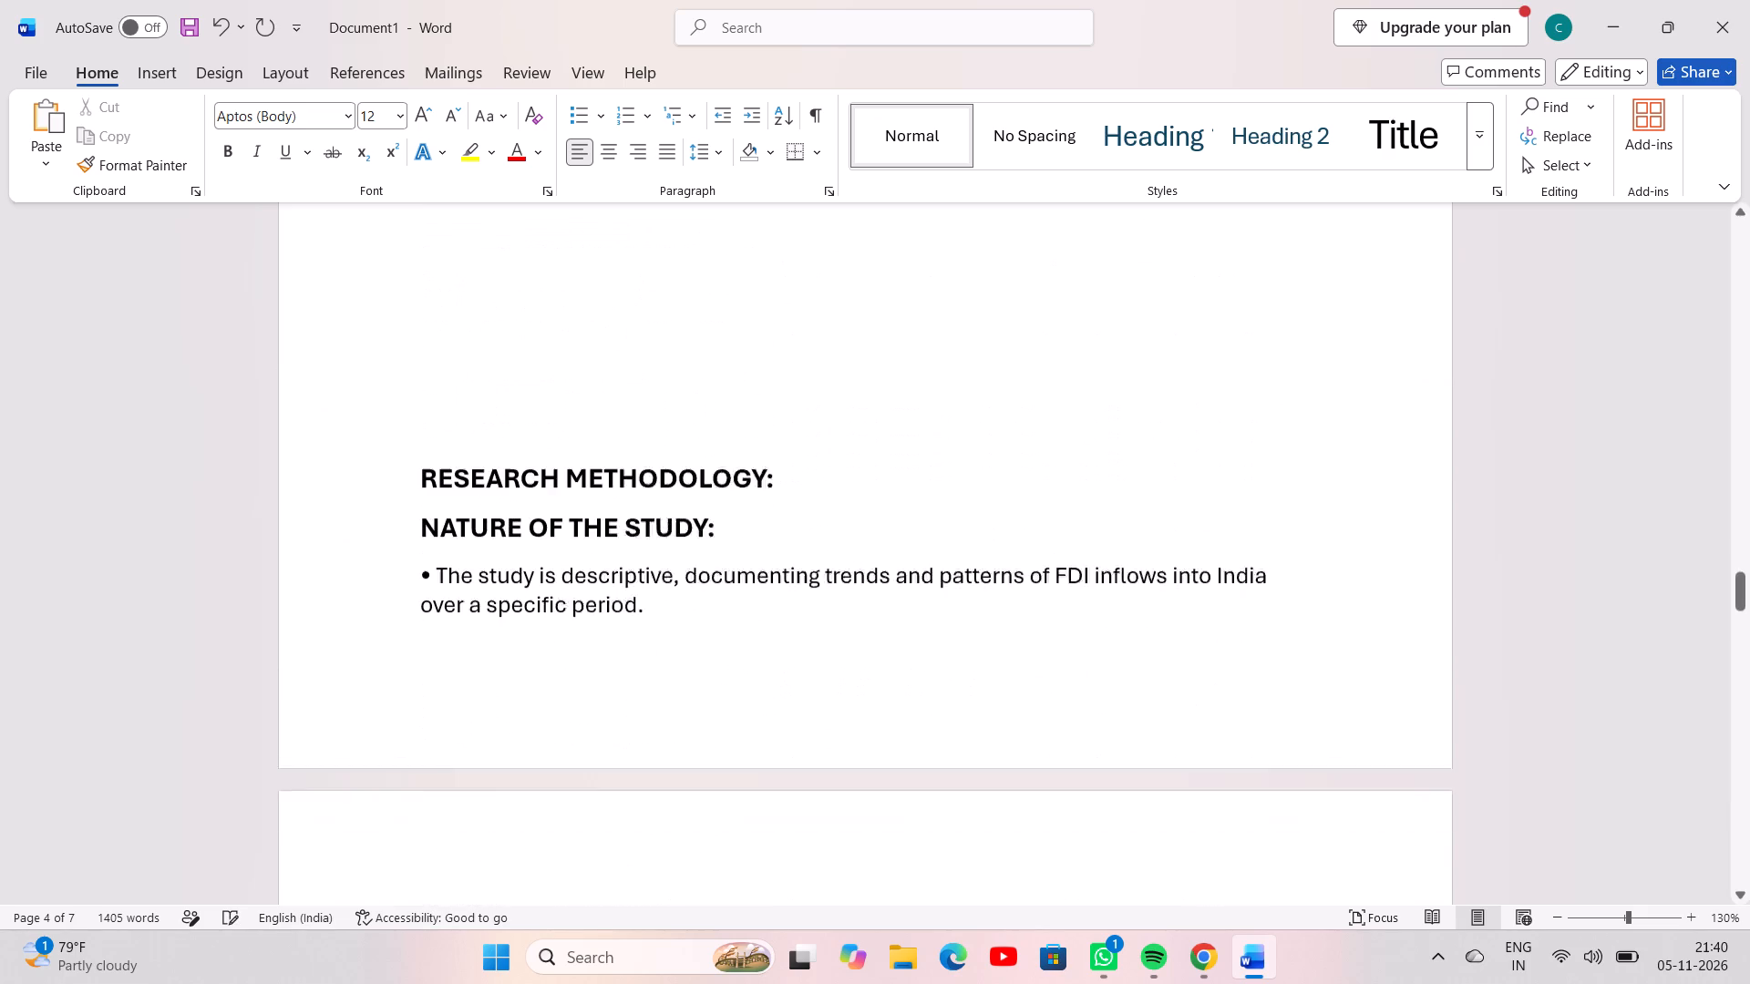
{"action": "scroll", "coordinate": [910, 312], "scroll_direction": "down", "scroll_amount": 1}
{"action": "key", "text": "Return"}
{"action": "key", "text": "Return"}
{"action": "key", "text": "Return"}
Make the INTRODUCTION heading bold.
{"action": "scroll", "coordinate": [910, 312], "scroll_direction": "up", "scroll_amount": 2}
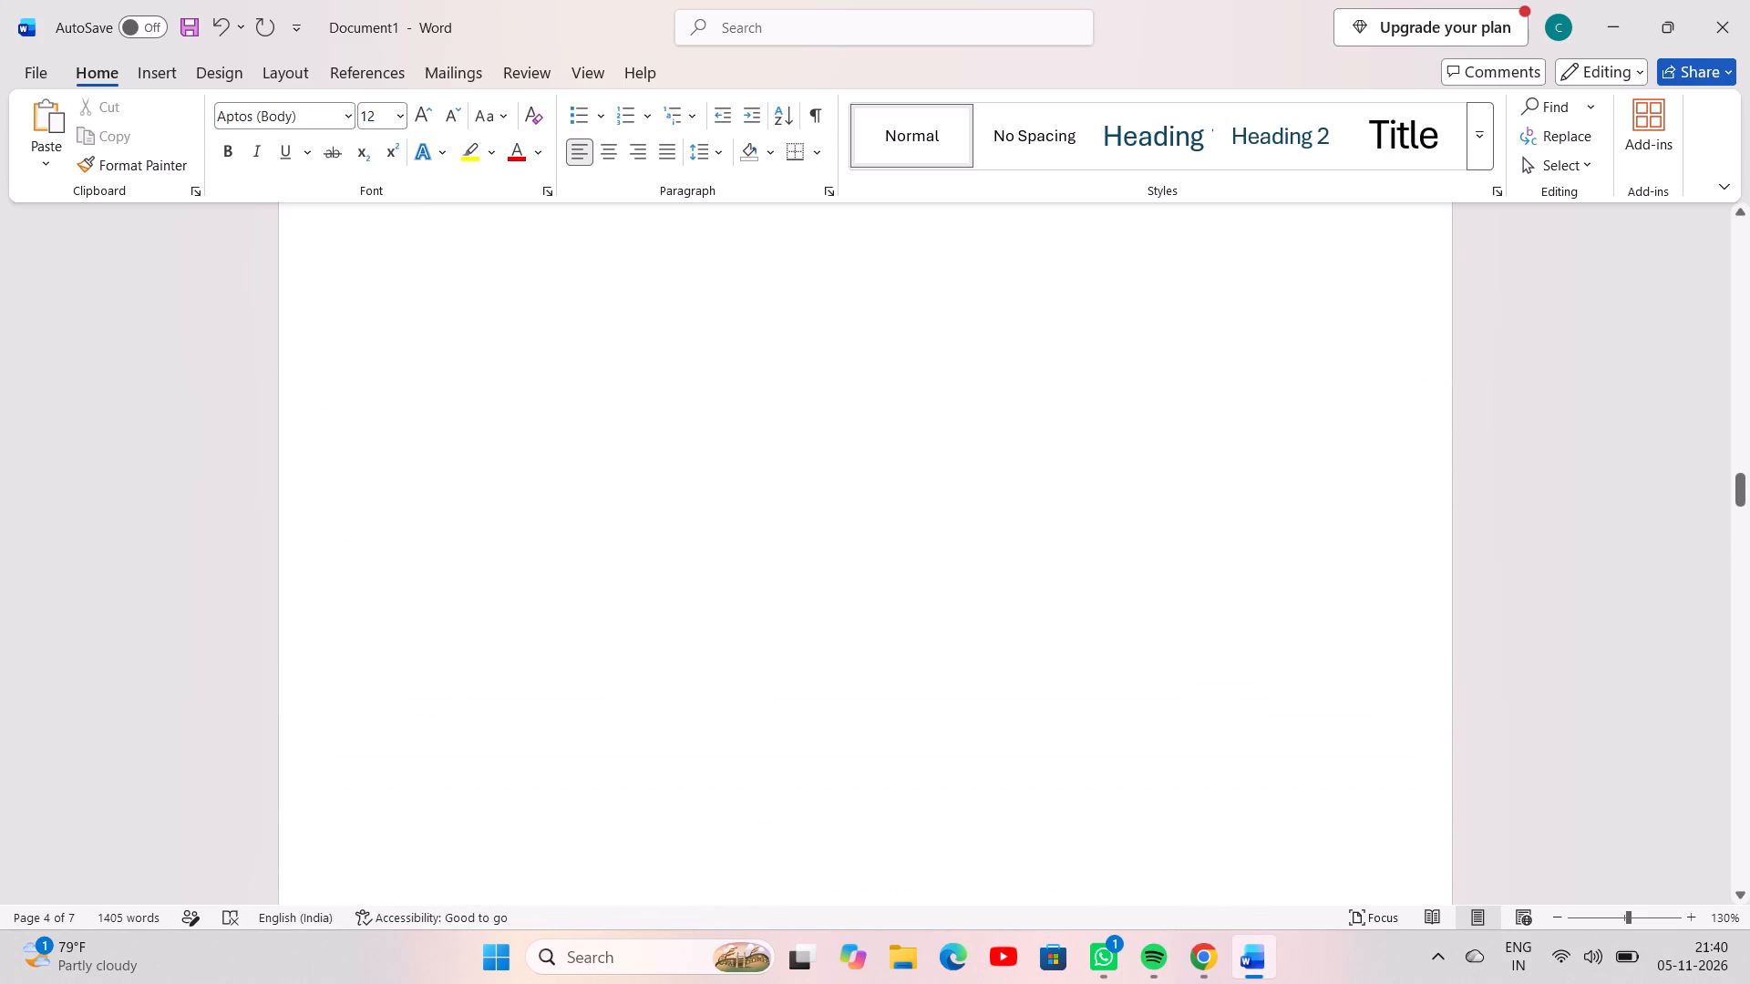
{"action": "scroll", "coordinate": [910, 312], "scroll_direction": "up", "scroll_amount": 6}
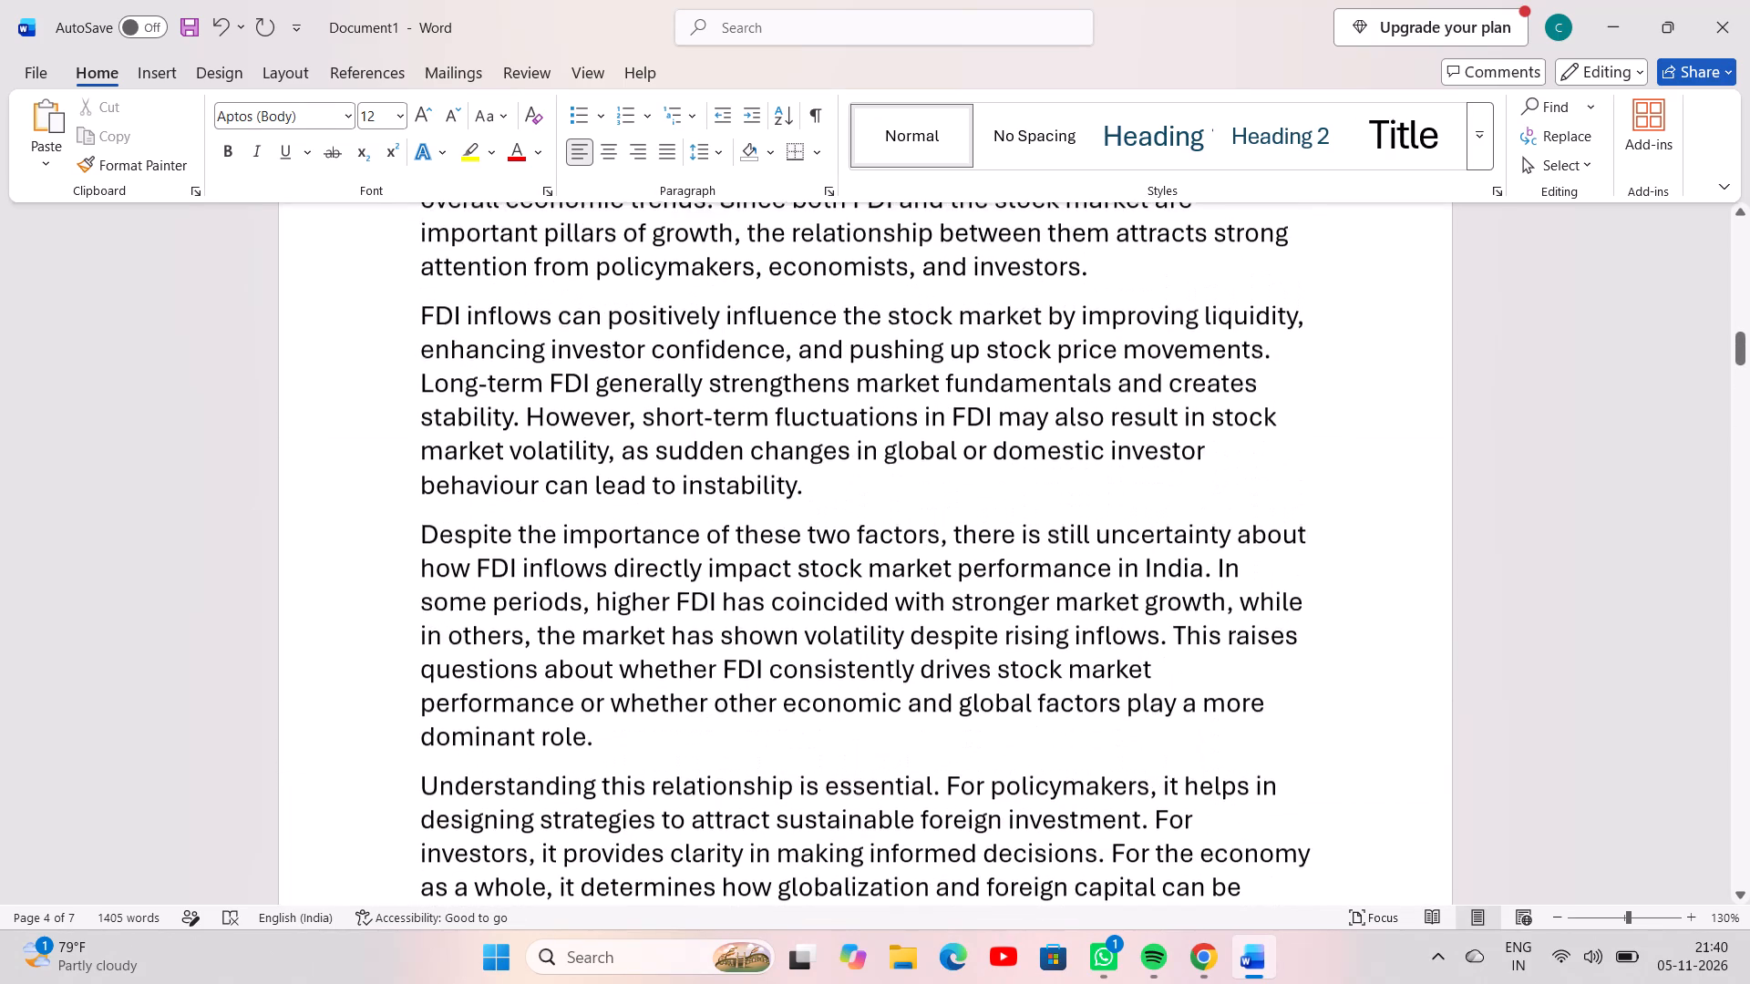
{"action": "scroll", "coordinate": [910, 312], "scroll_direction": "up", "scroll_amount": 2}
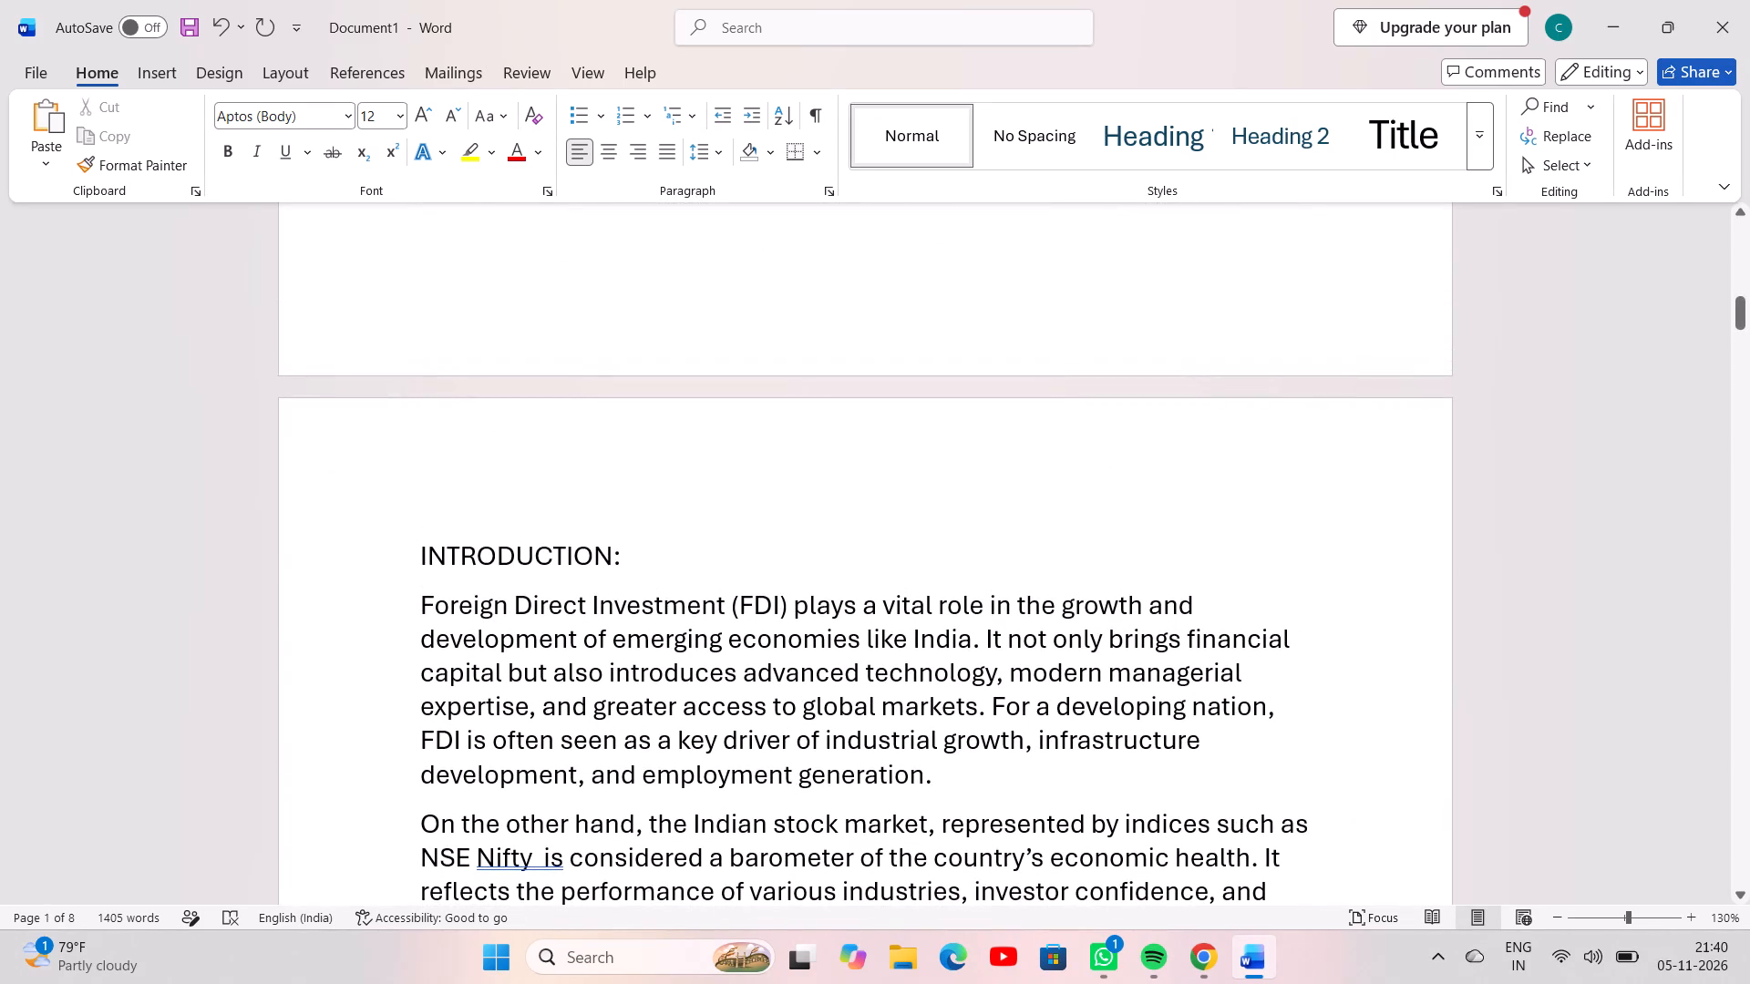
{"action": "left_click_drag", "start_coordinate": [634, 546], "coordinate": [488, 538]}
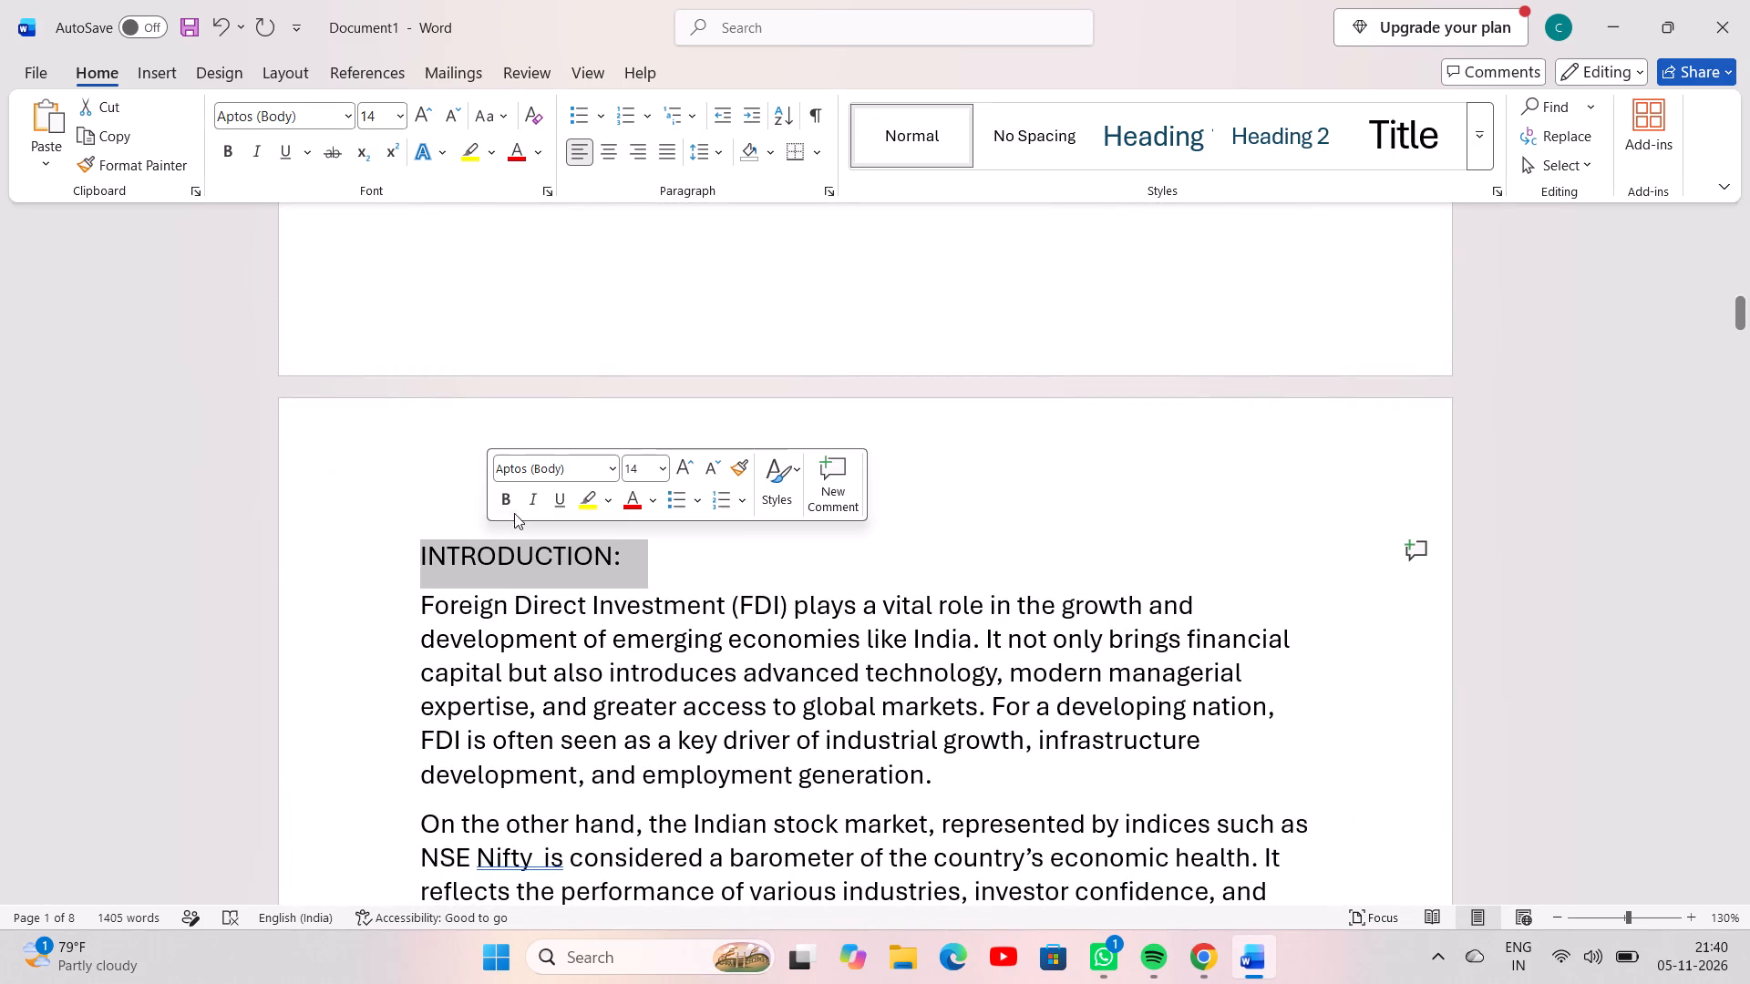
{"action": "left_click", "coordinate": [515, 498]}
{"action": "scroll", "coordinate": [345, 600], "scroll_direction": "down", "scroll_amount": 1}
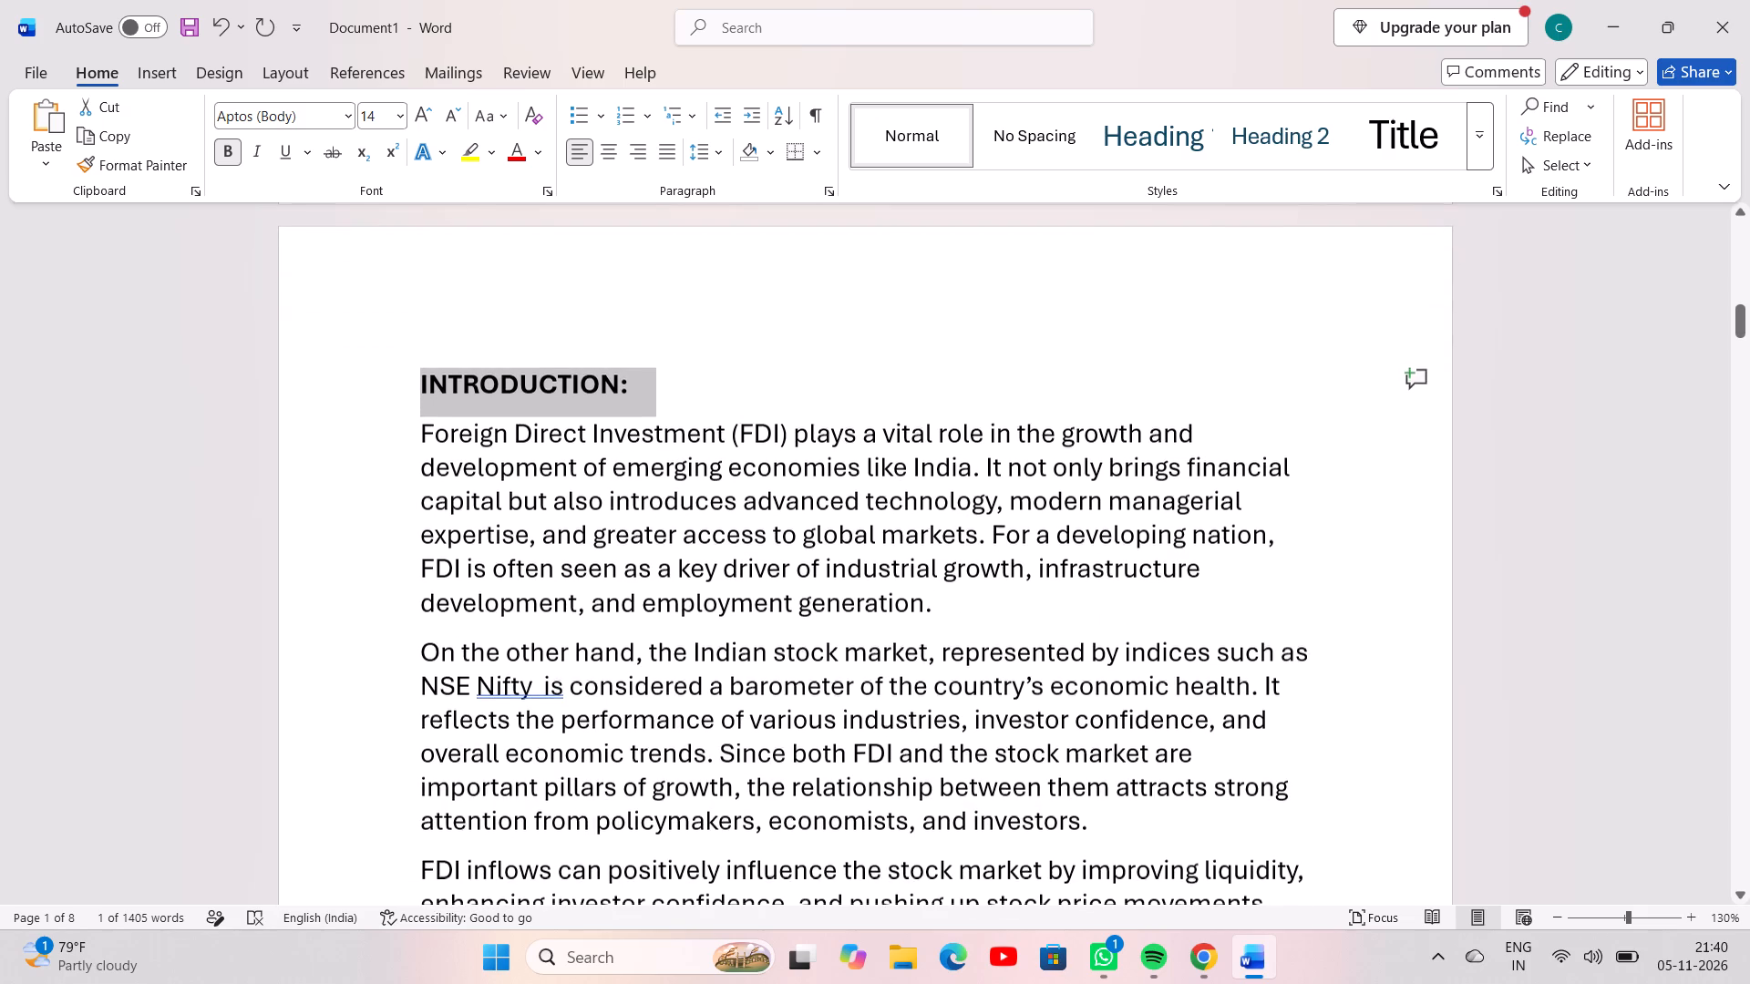
Reduce the INTRODUCTION body text, from its first paragraph to "influence market" in the last one, to 12 pt.
{"action": "left_click_drag", "start_coordinate": [421, 437], "coordinate": [792, 823]}
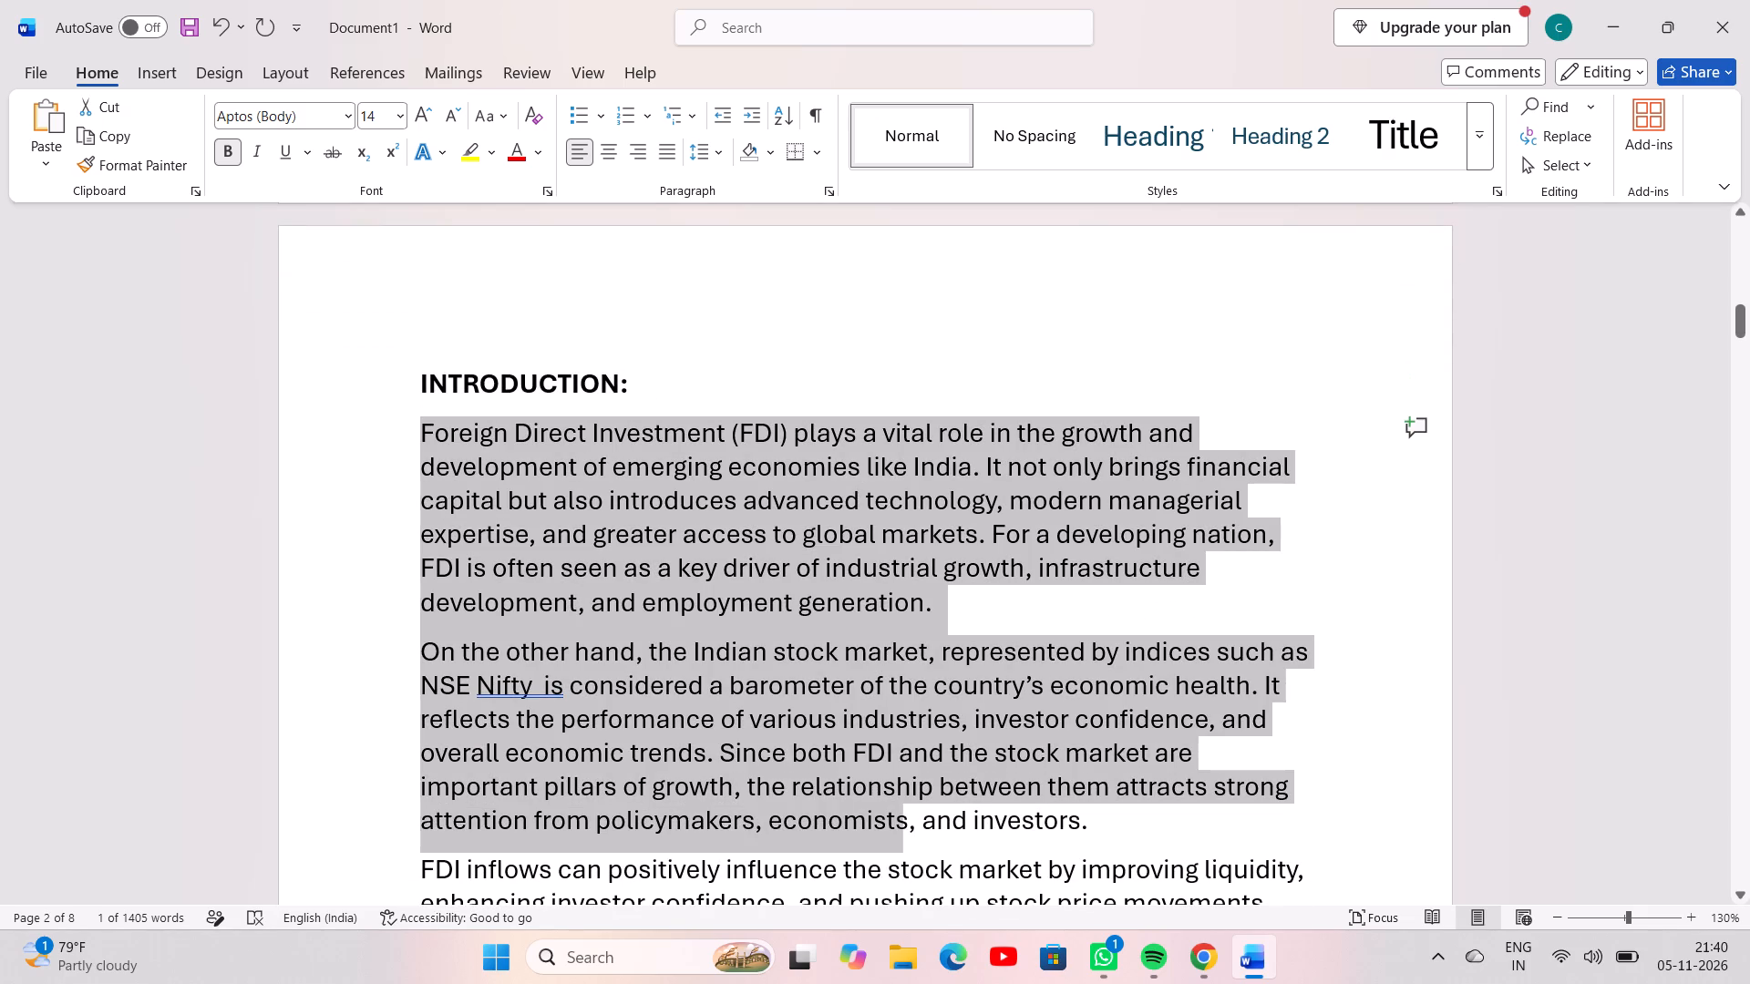
{"action": "left_click_drag", "start_coordinate": [792, 823], "coordinate": [840, 967]}
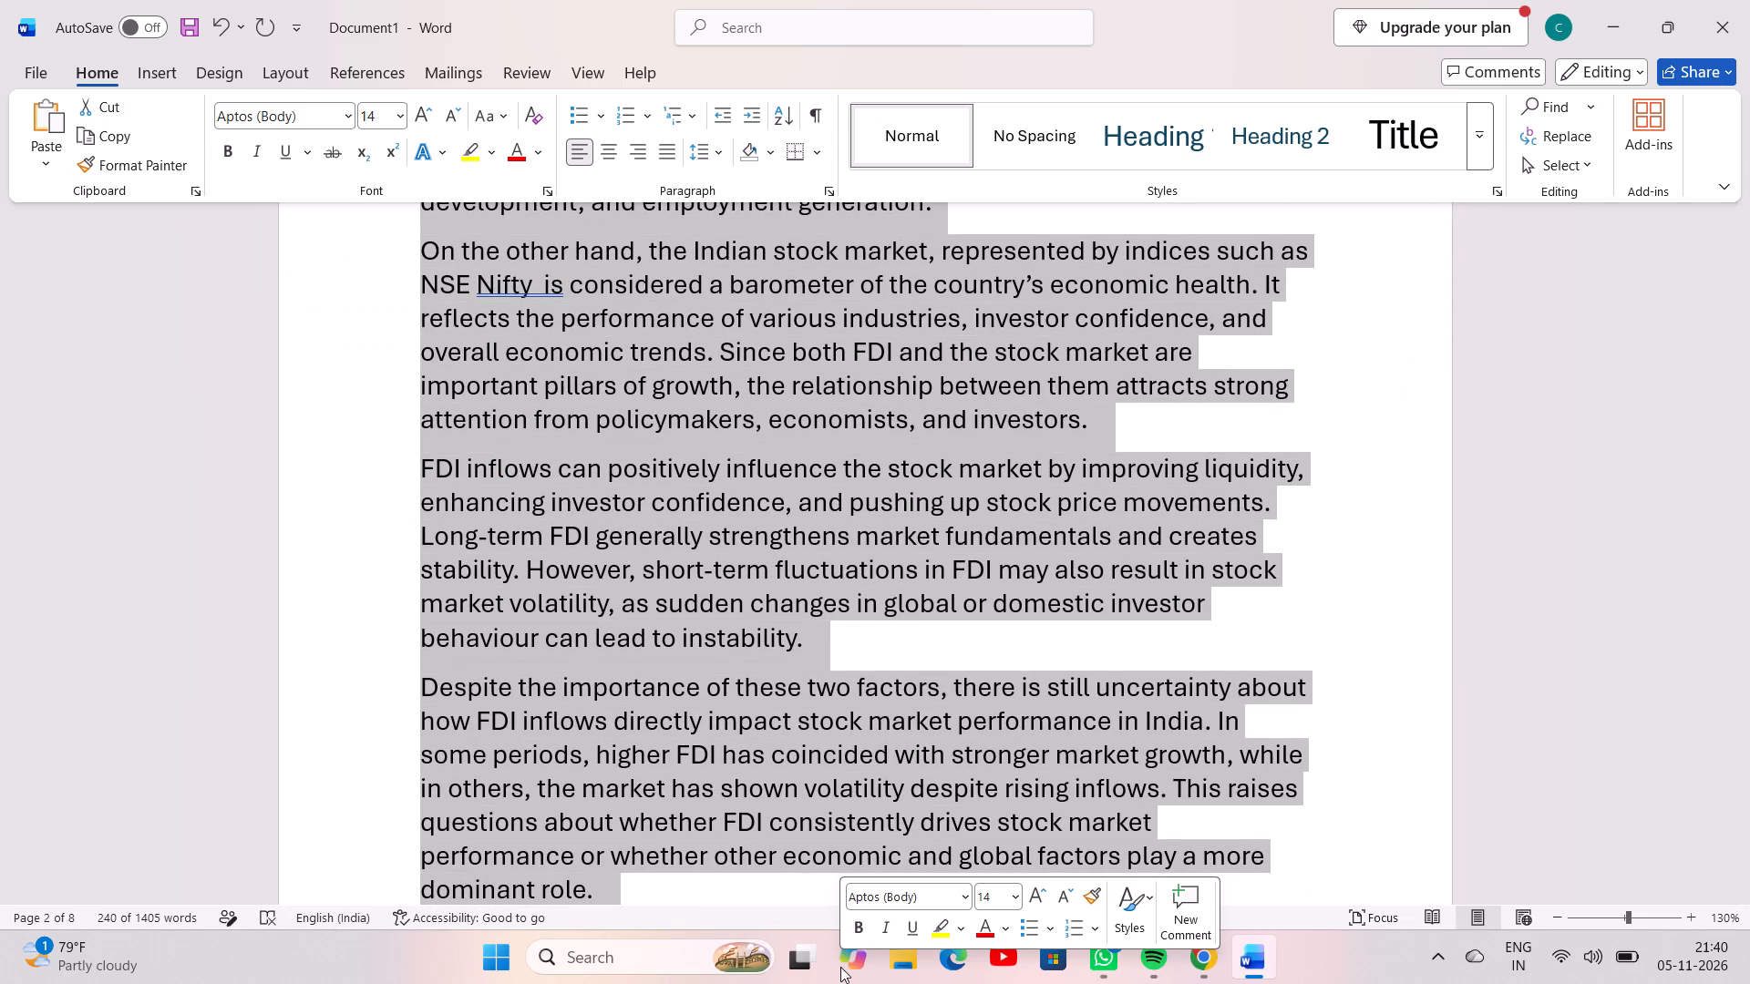
{"action": "key", "text": "shift+Down"}
{"action": "key", "text": "shift+Down"}
{"action": "key", "text": "shift+Down"}
{"action": "key", "text": "shift+Down"}
{"action": "key", "text": "shift+Down"}
{"action": "key", "text": "shift+Down"}
{"action": "key", "text": "shift+Down"}
{"action": "key", "text": "shift+Down"}
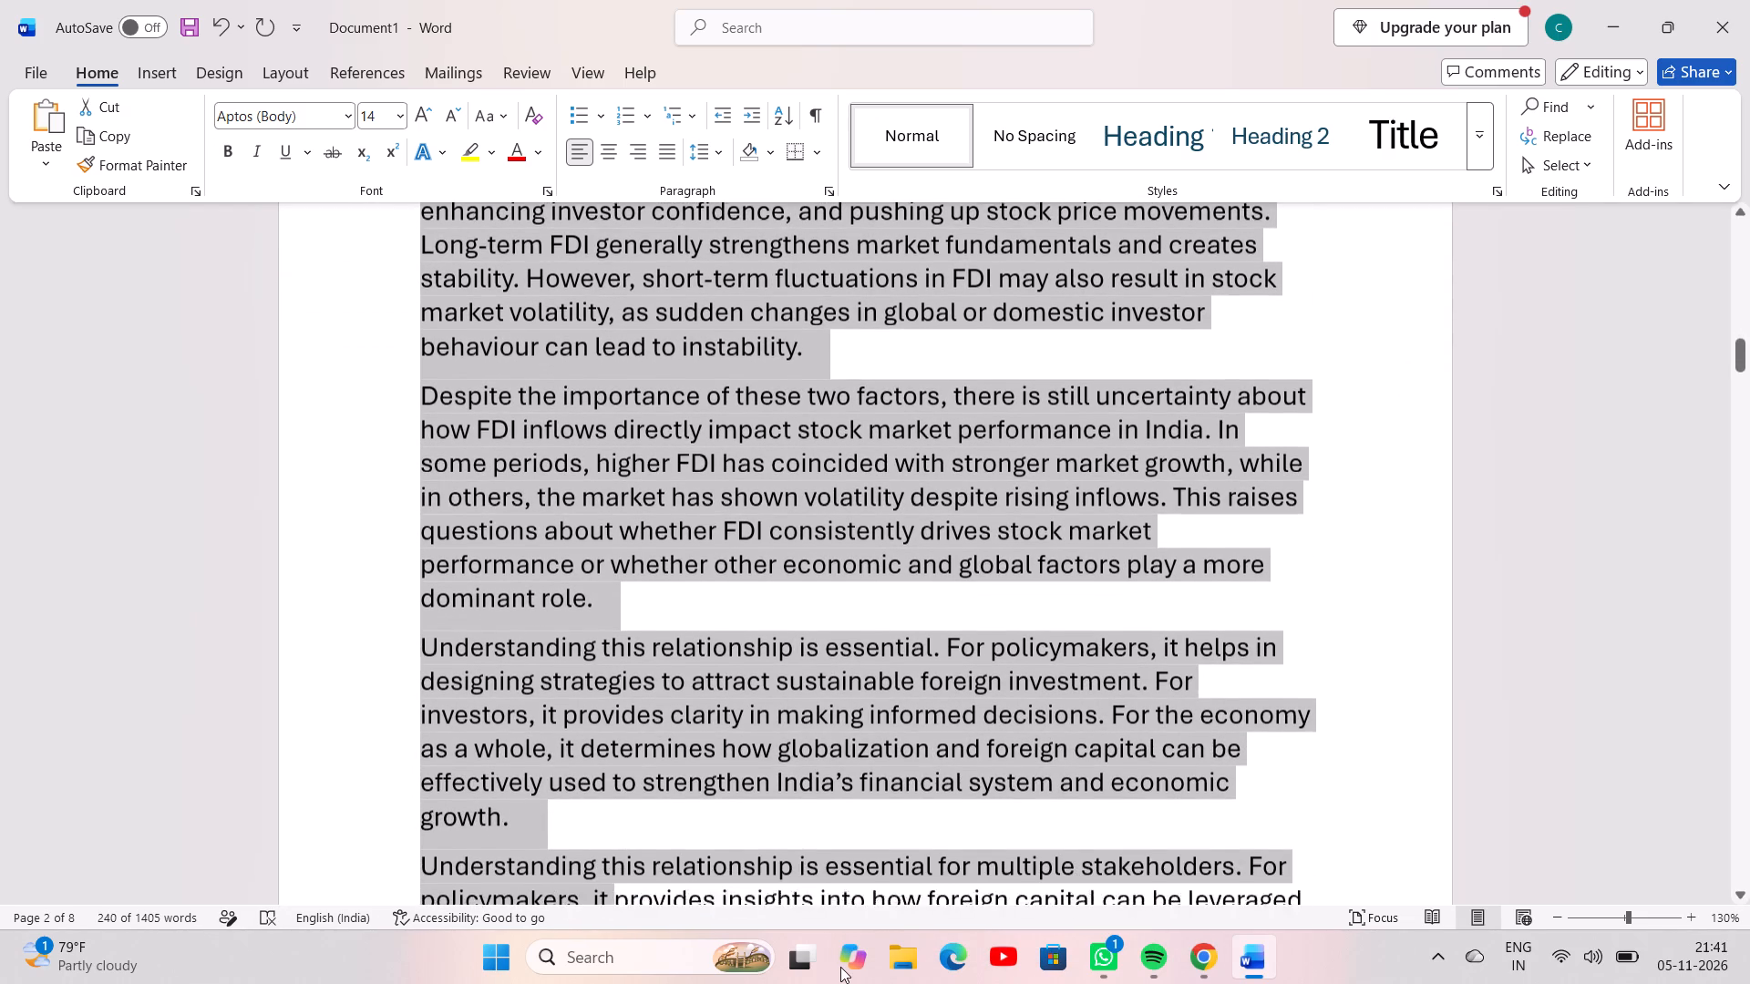
{"action": "key", "text": "shift+Down"}
{"action": "scroll", "coordinate": [840, 967], "scroll_direction": "down", "scroll_amount": 3, "text": "shift"}
{"action": "key", "text": "shift+Down"}
{"action": "key", "text": "shift+Down"}
{"action": "key", "text": "shift+Down"}
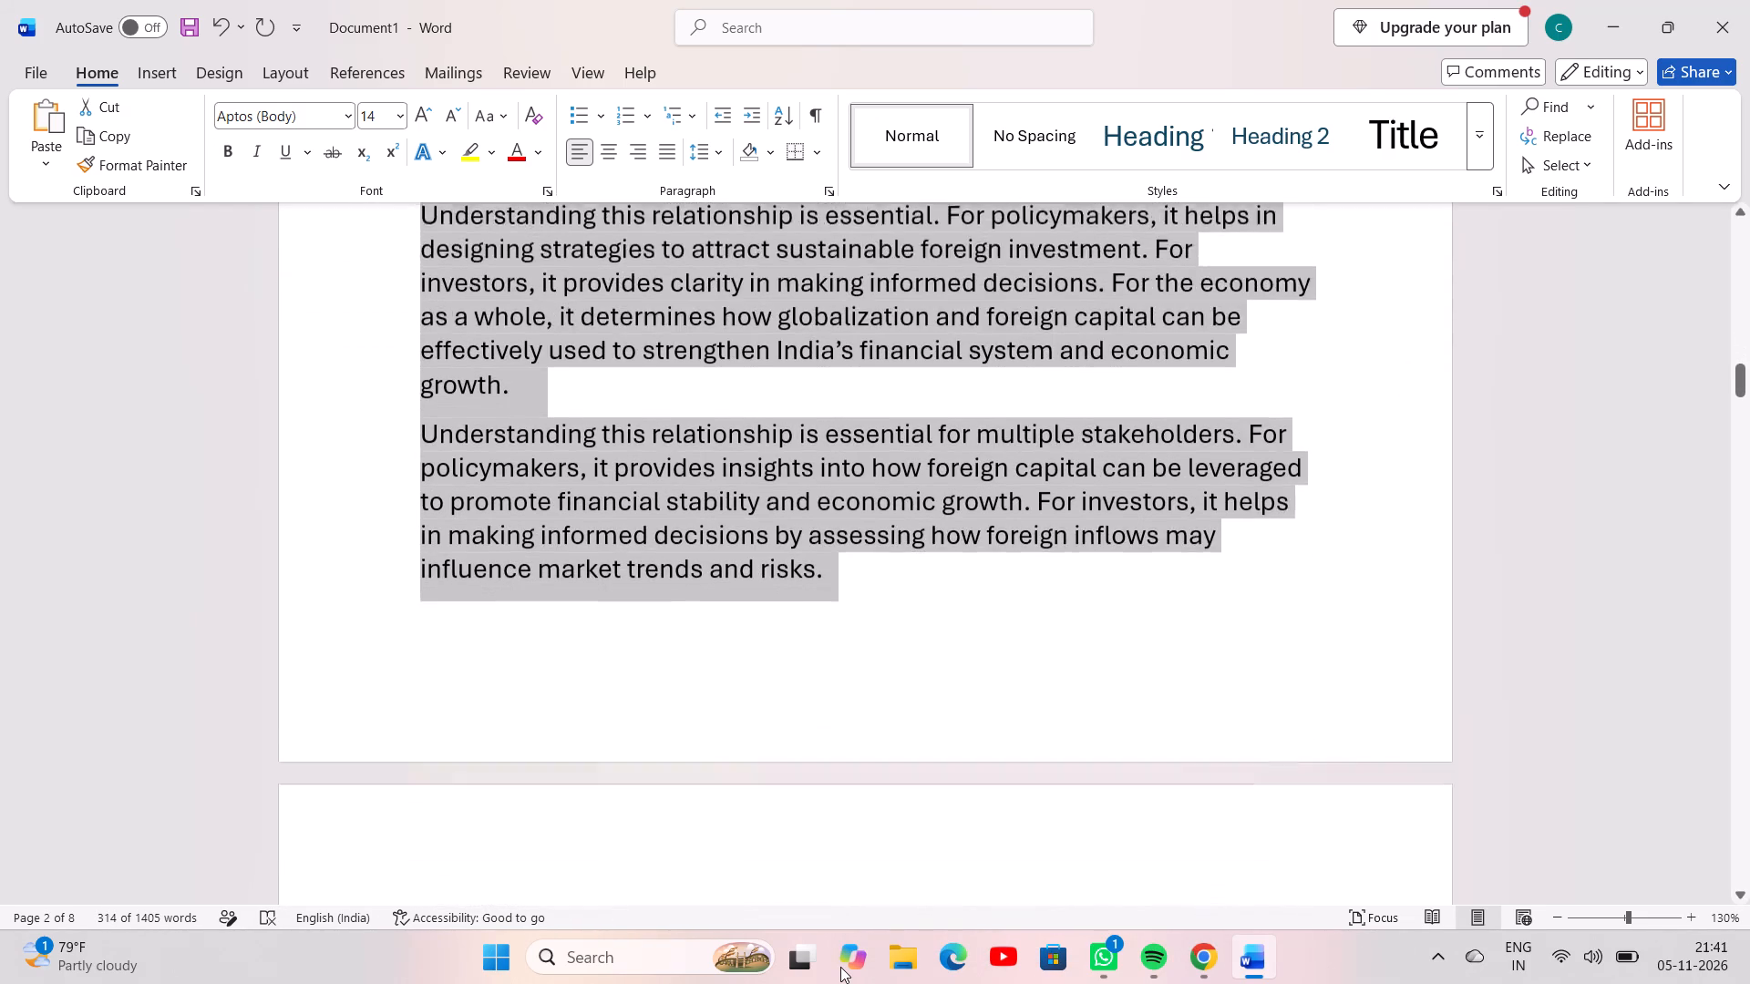
{"action": "key", "text": "shift+Down"}
{"action": "key", "text": "shift+Down"}
{"action": "key", "text": "shift+Up"}
{"action": "key", "text": "shift+Up"}
{"action": "key", "text": "shift+Up"}
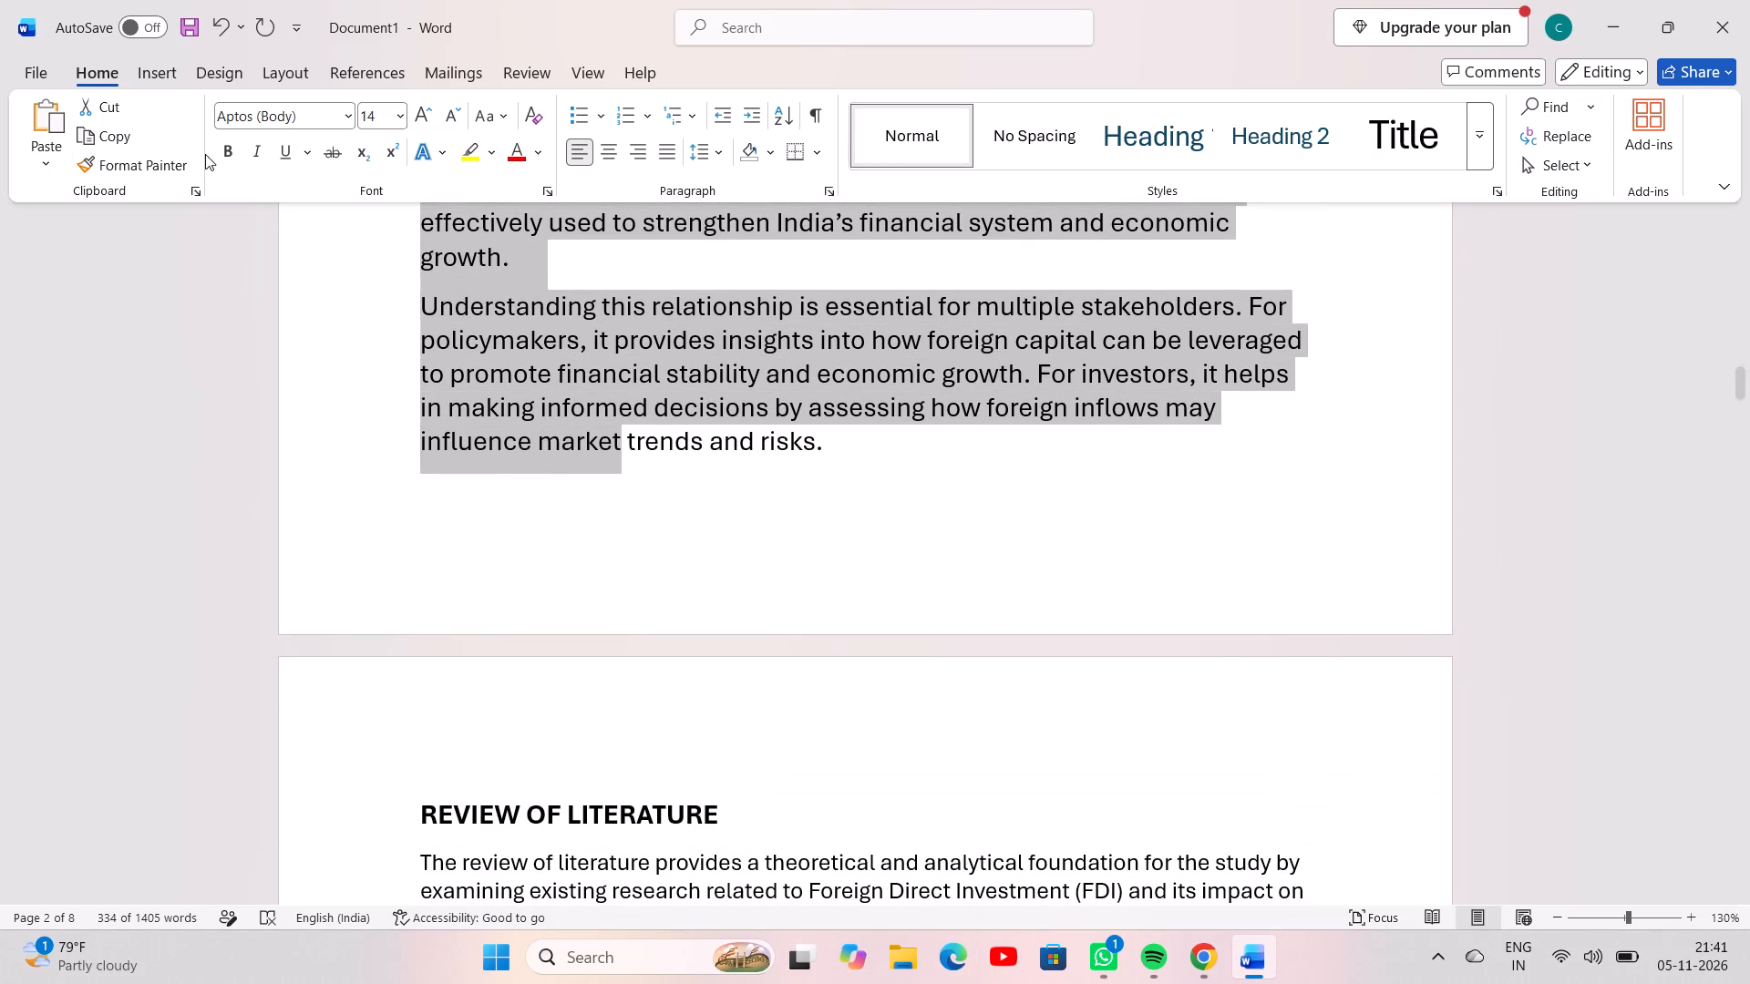
{"action": "left_click", "coordinate": [449, 115]}
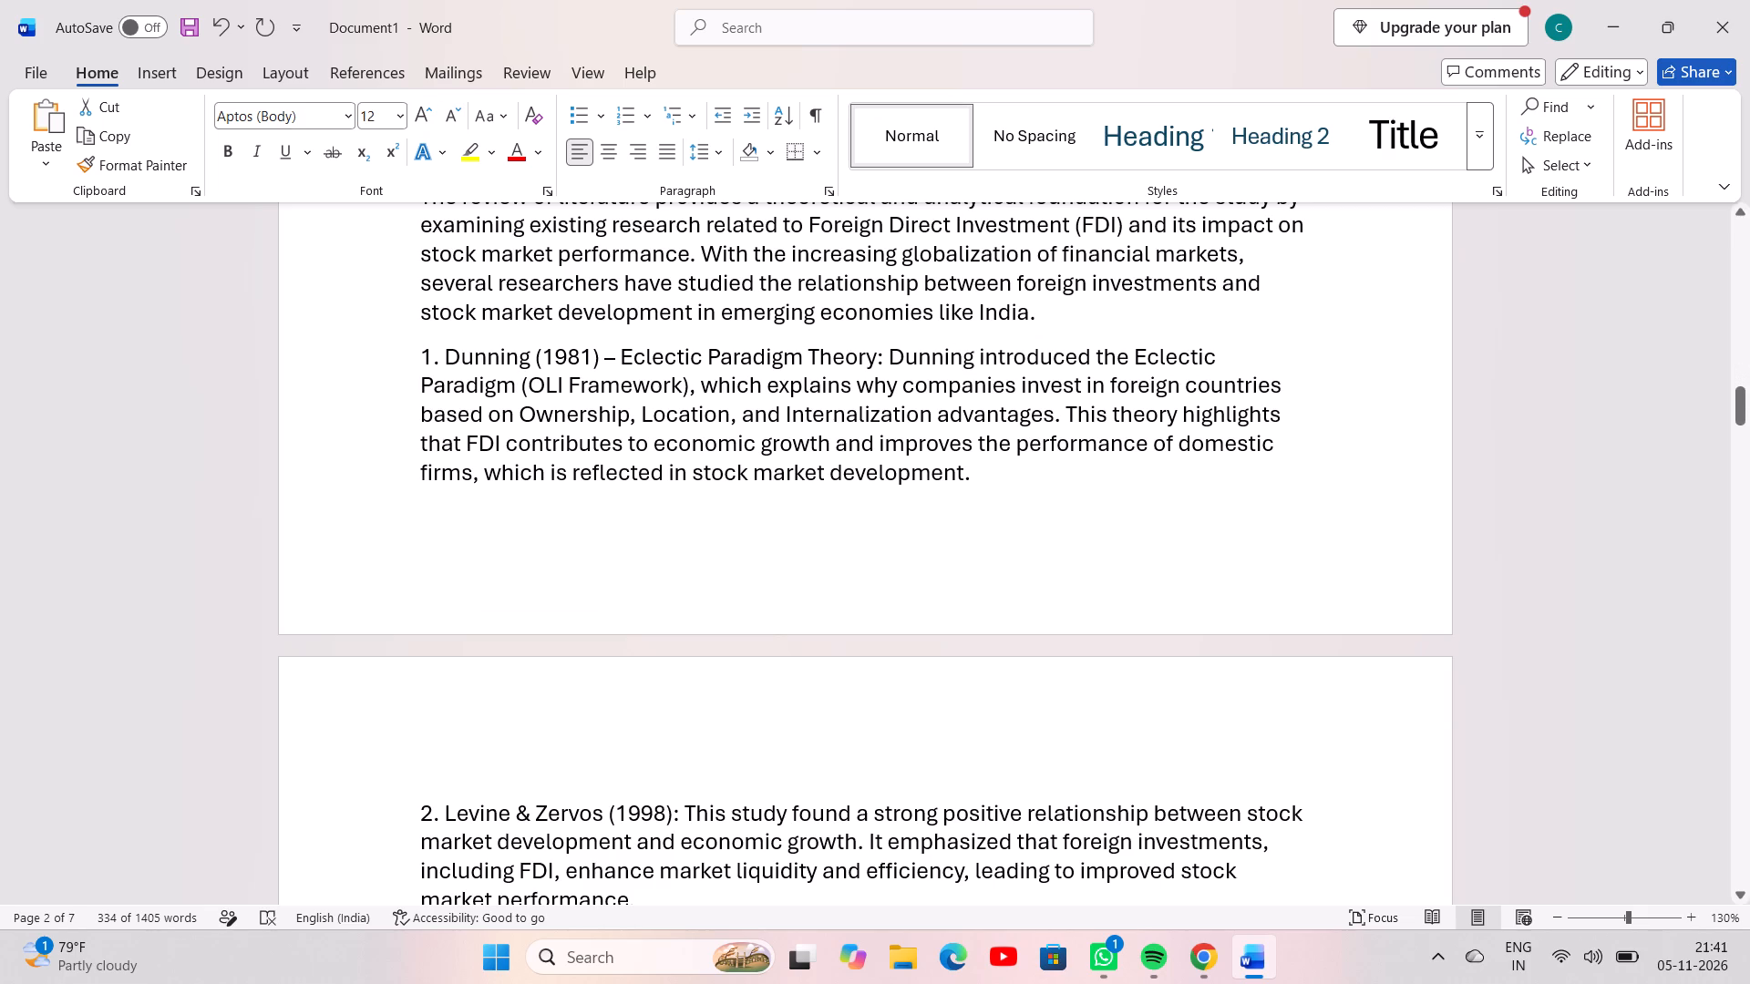
Reduce the closing words "trends and risks." of the introduction's last paragraph to 12 pt.
{"action": "scroll", "coordinate": [699, 421], "scroll_direction": "up", "scroll_amount": 2}
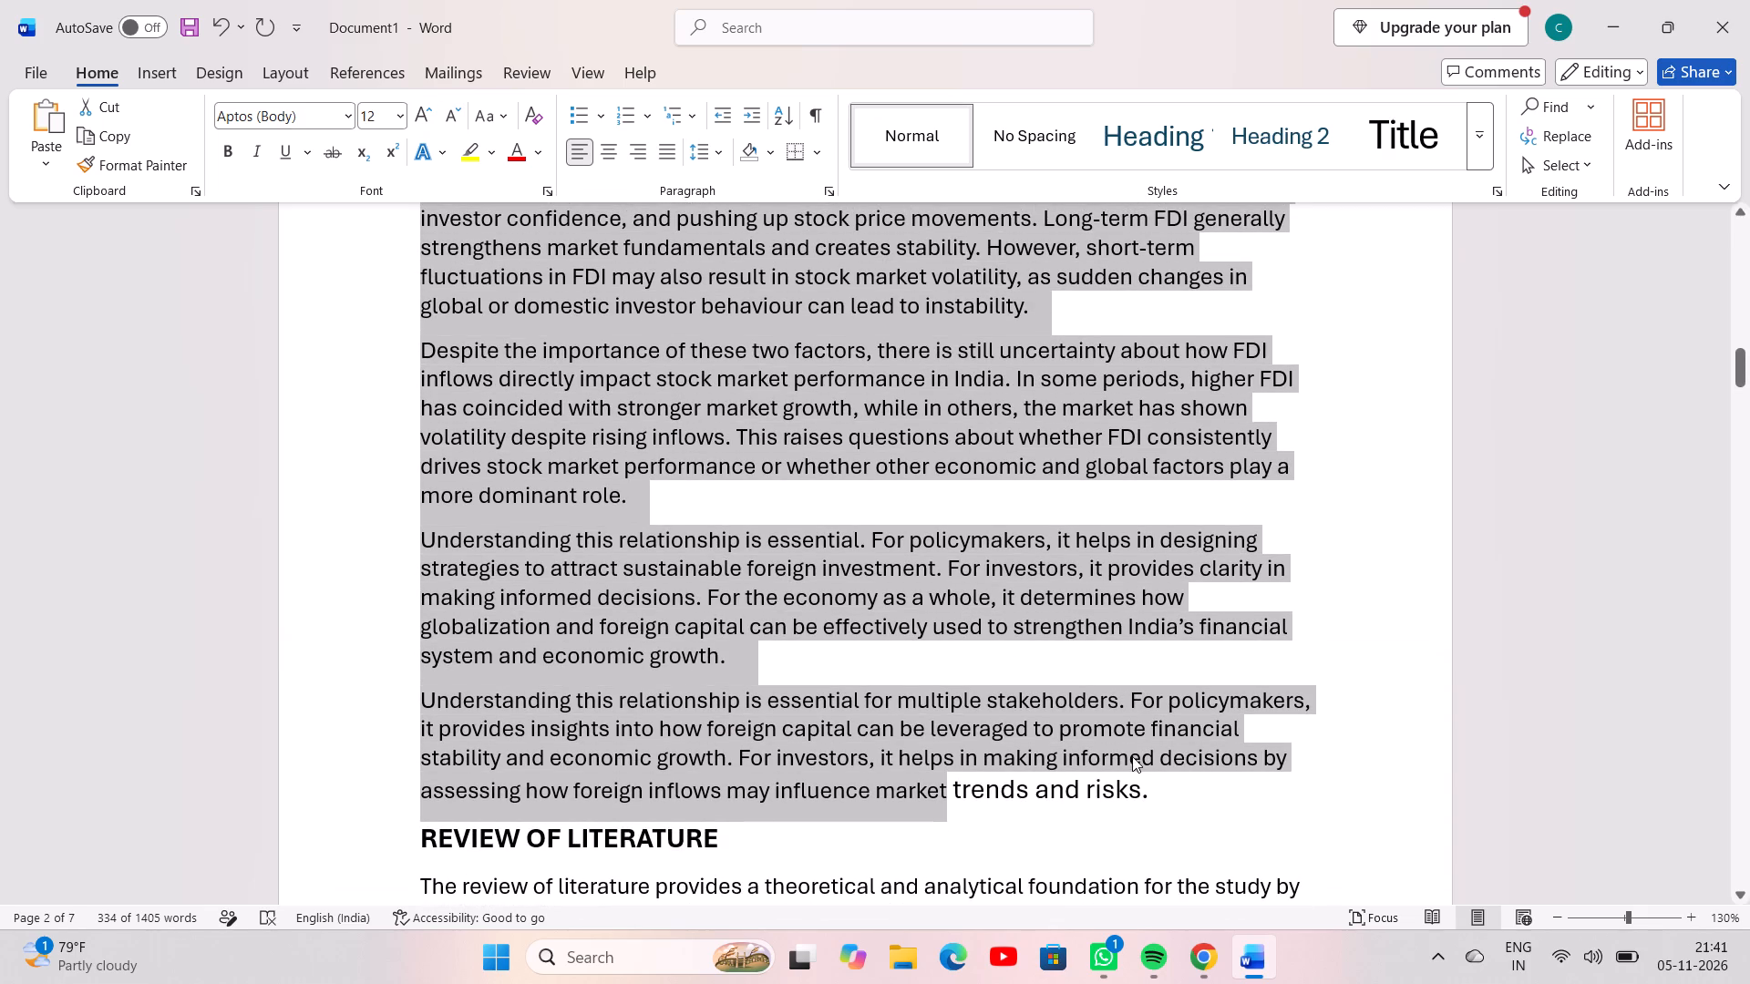
{"action": "left_click_drag", "start_coordinate": [1164, 788], "coordinate": [980, 790]}
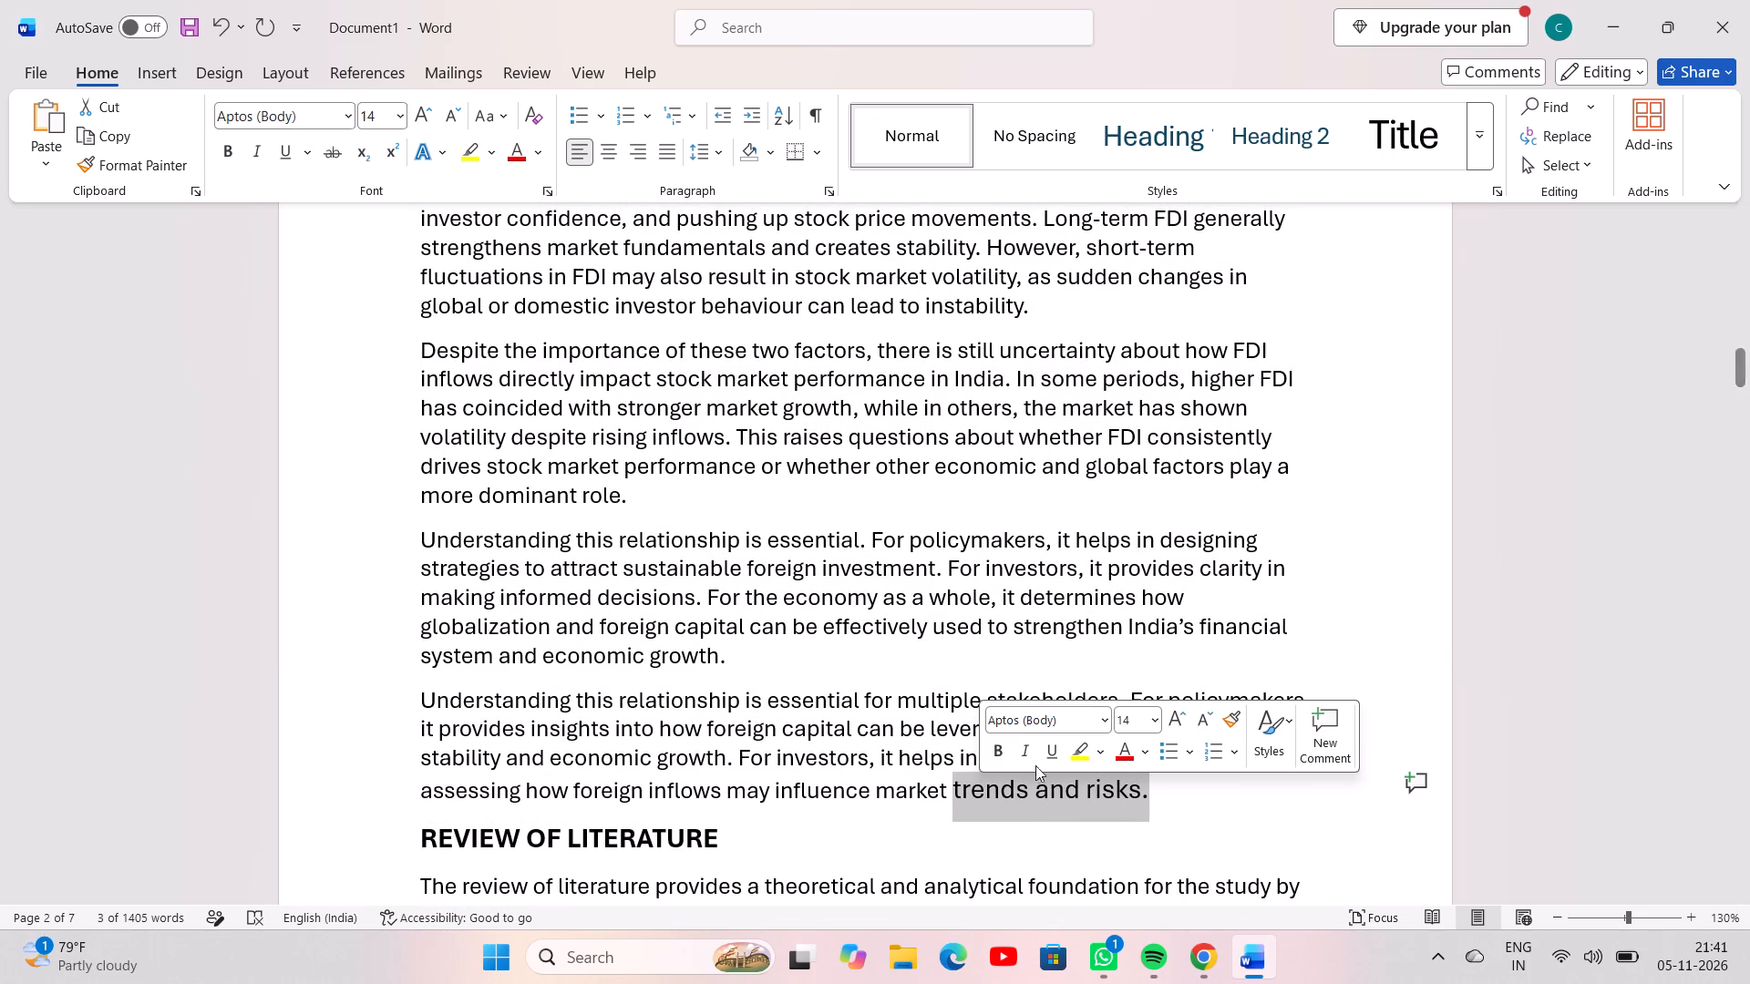
{"action": "left_click", "coordinate": [1194, 728]}
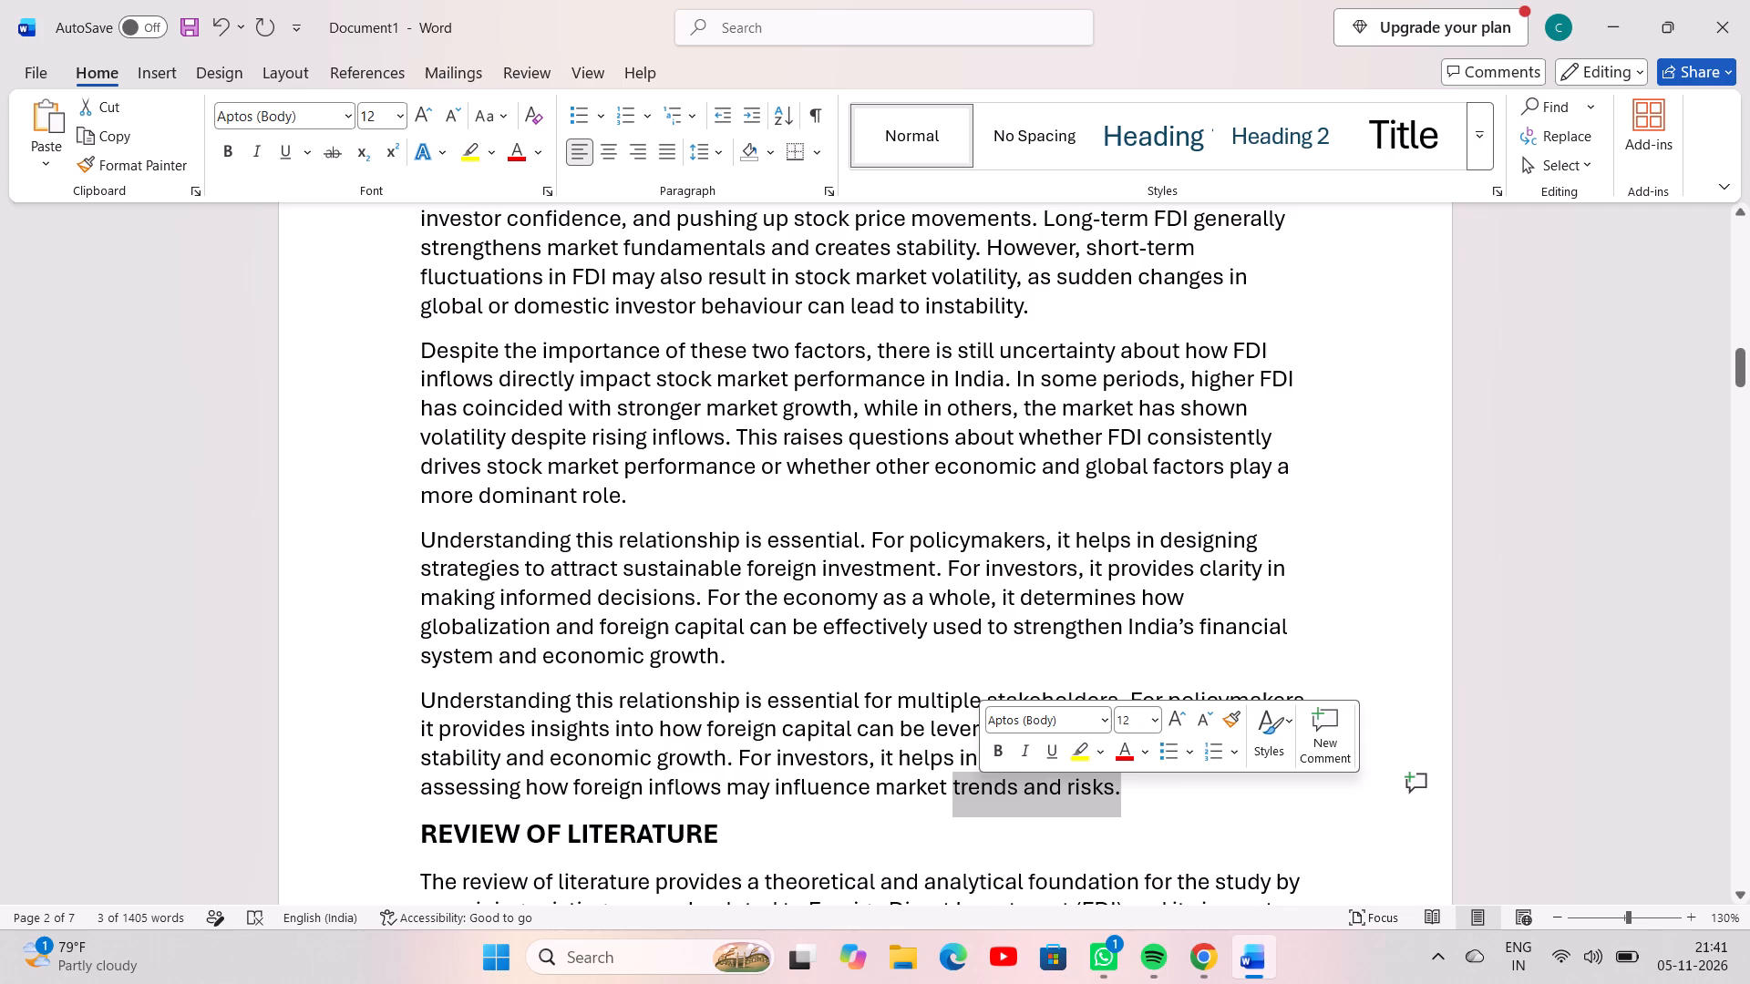
Insert blank lines before the REVIEW OF LITERATURE heading to push that section down toward a new page.
{"action": "left_click", "coordinate": [410, 851]}
{"action": "key", "text": "Return"}
{"action": "key", "text": "Return"}
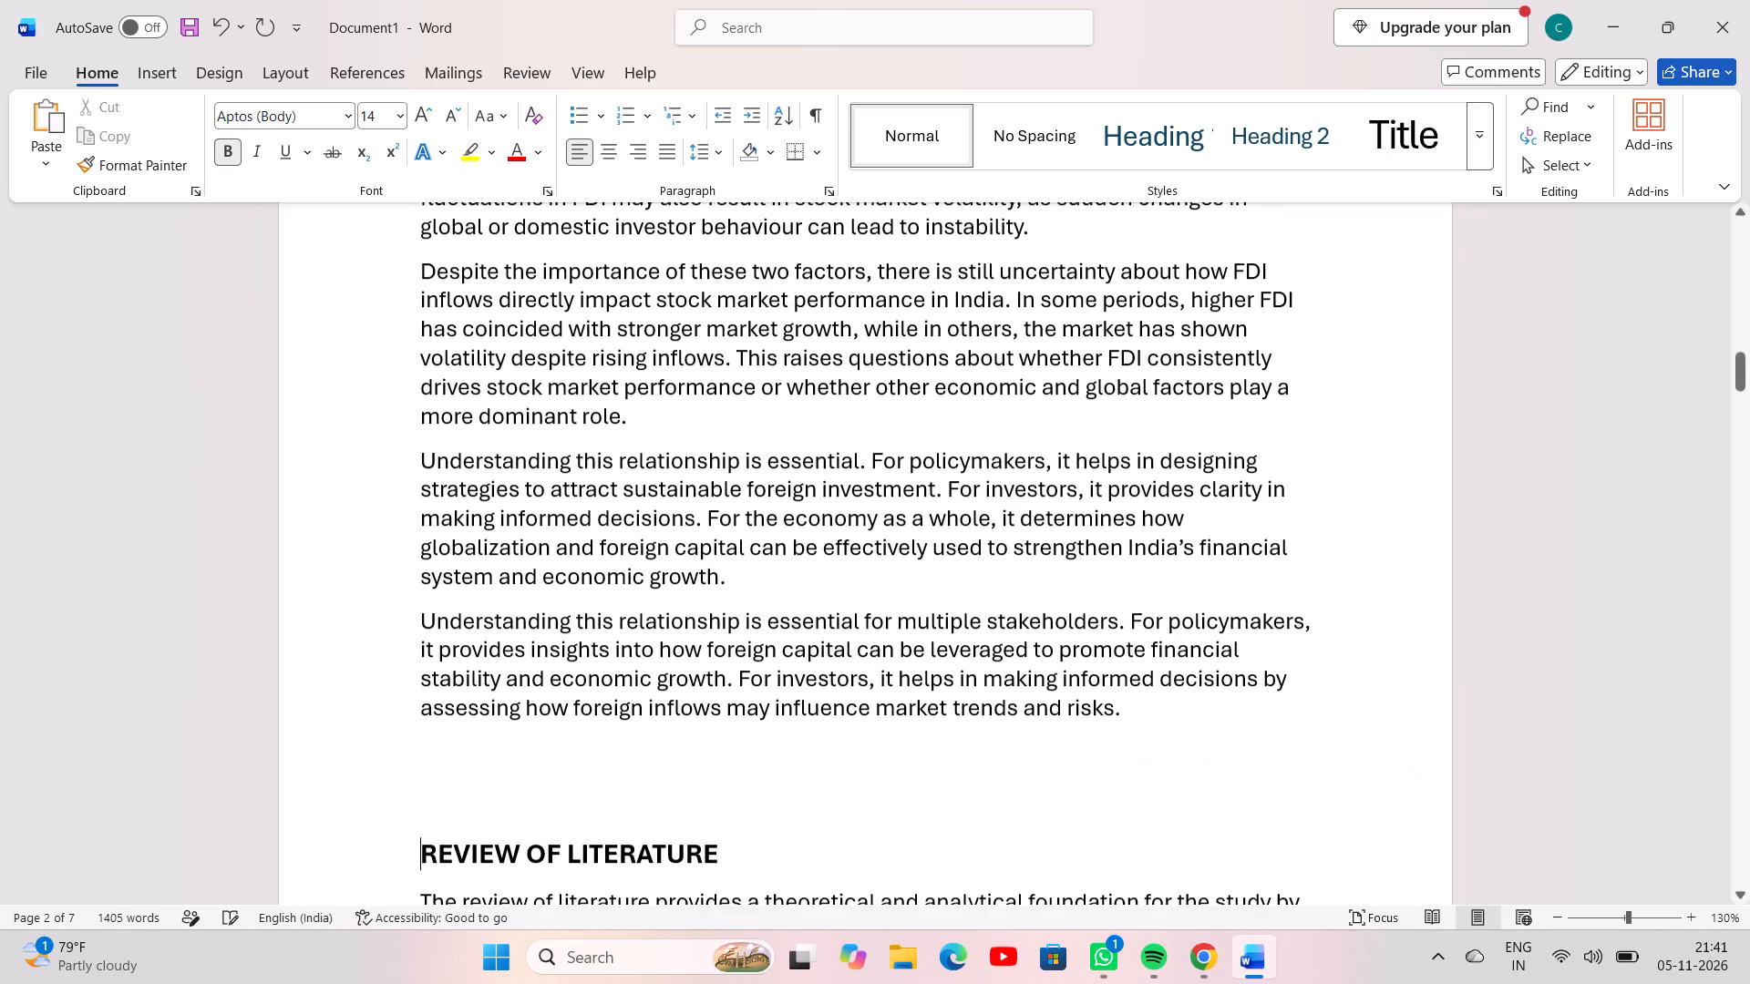
{"action": "key", "text": "Return"}
{"action": "key", "text": "Return"}
{"action": "key", "text": "Return"}
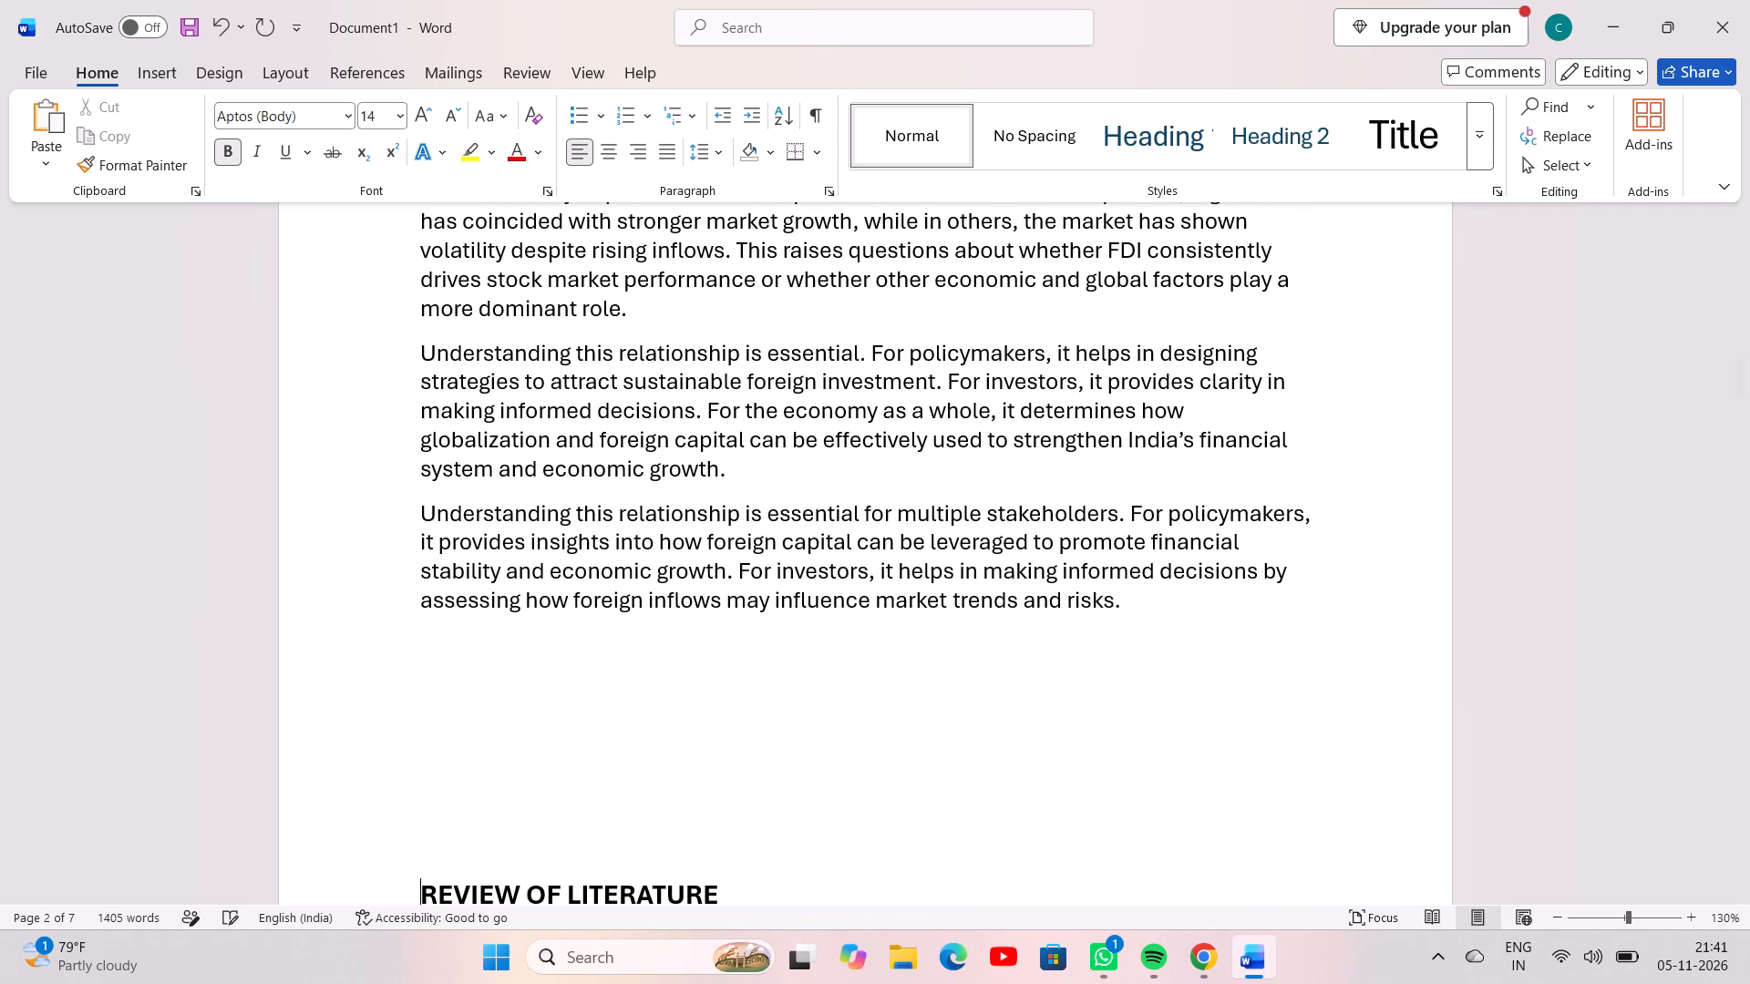
Add two more blank lines before the REVIEW OF LITERATURE heading so the section starts on a new page.
{"action": "key", "text": "Return"}
{"action": "key", "text": "Return"}
Insert four blank lines before the SCOPE OF THE STUDY heading to push that section down toward a new page.
{"action": "scroll", "coordinate": [410, 851], "scroll_direction": "down", "scroll_amount": 1}
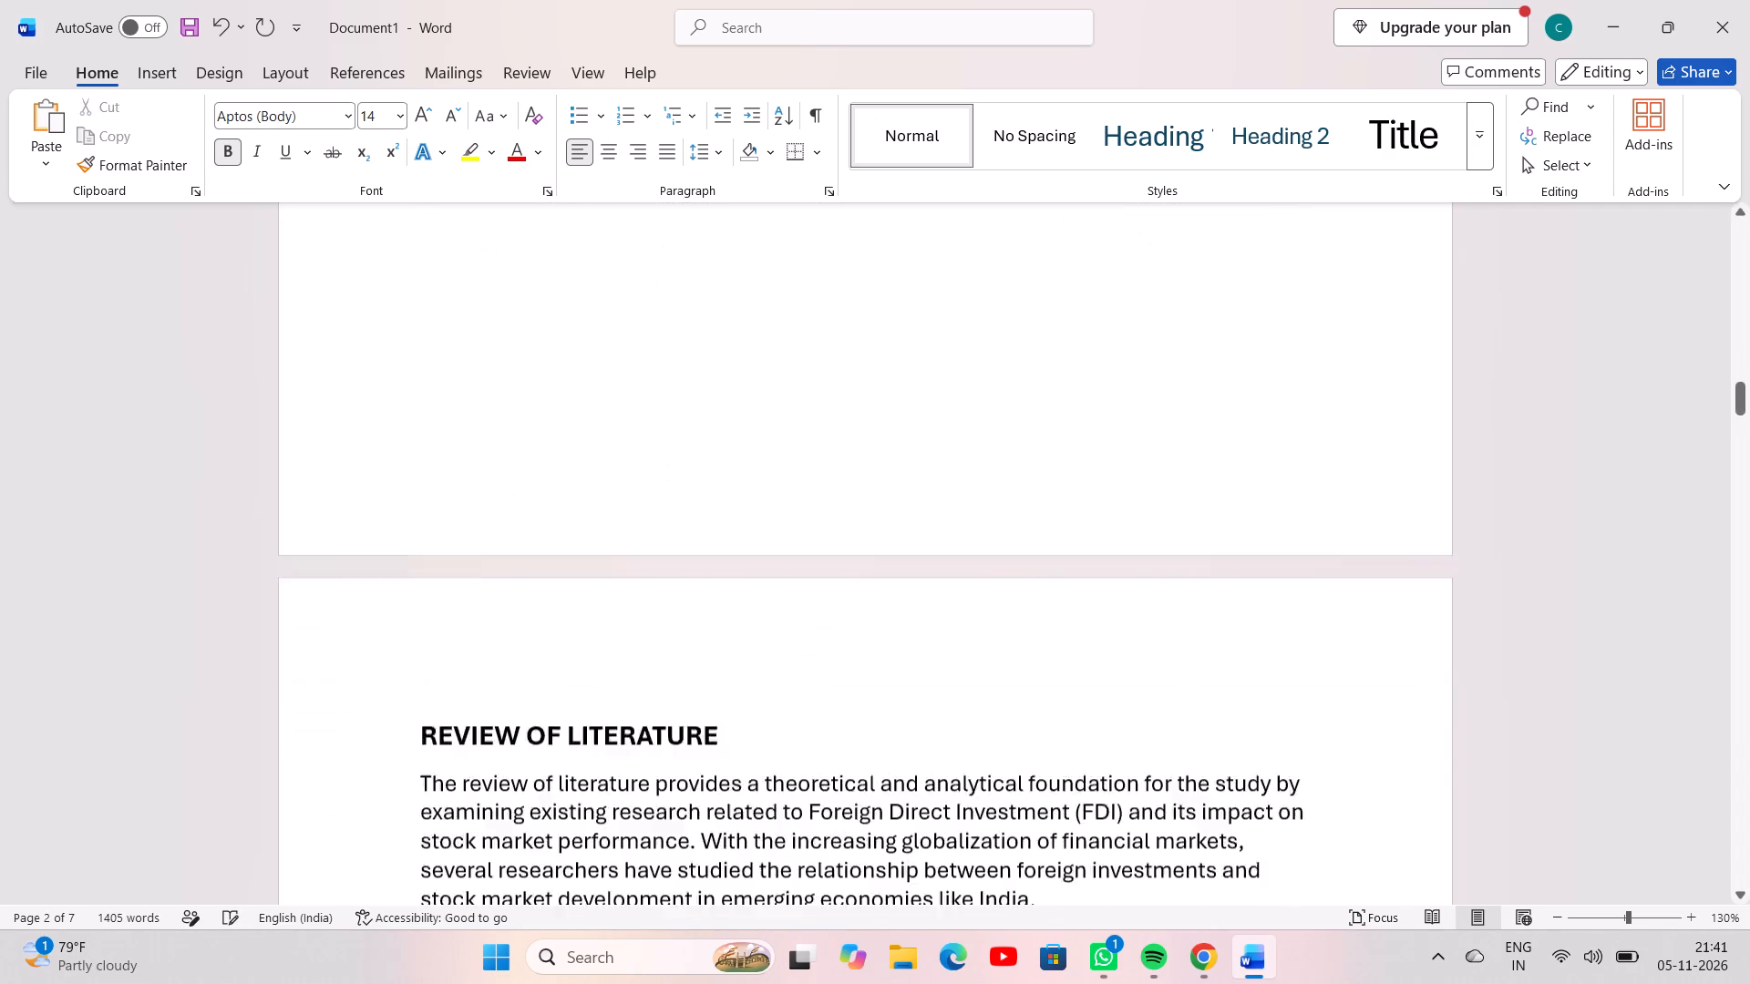
{"action": "scroll", "coordinate": [410, 851], "scroll_direction": "down", "scroll_amount": 4}
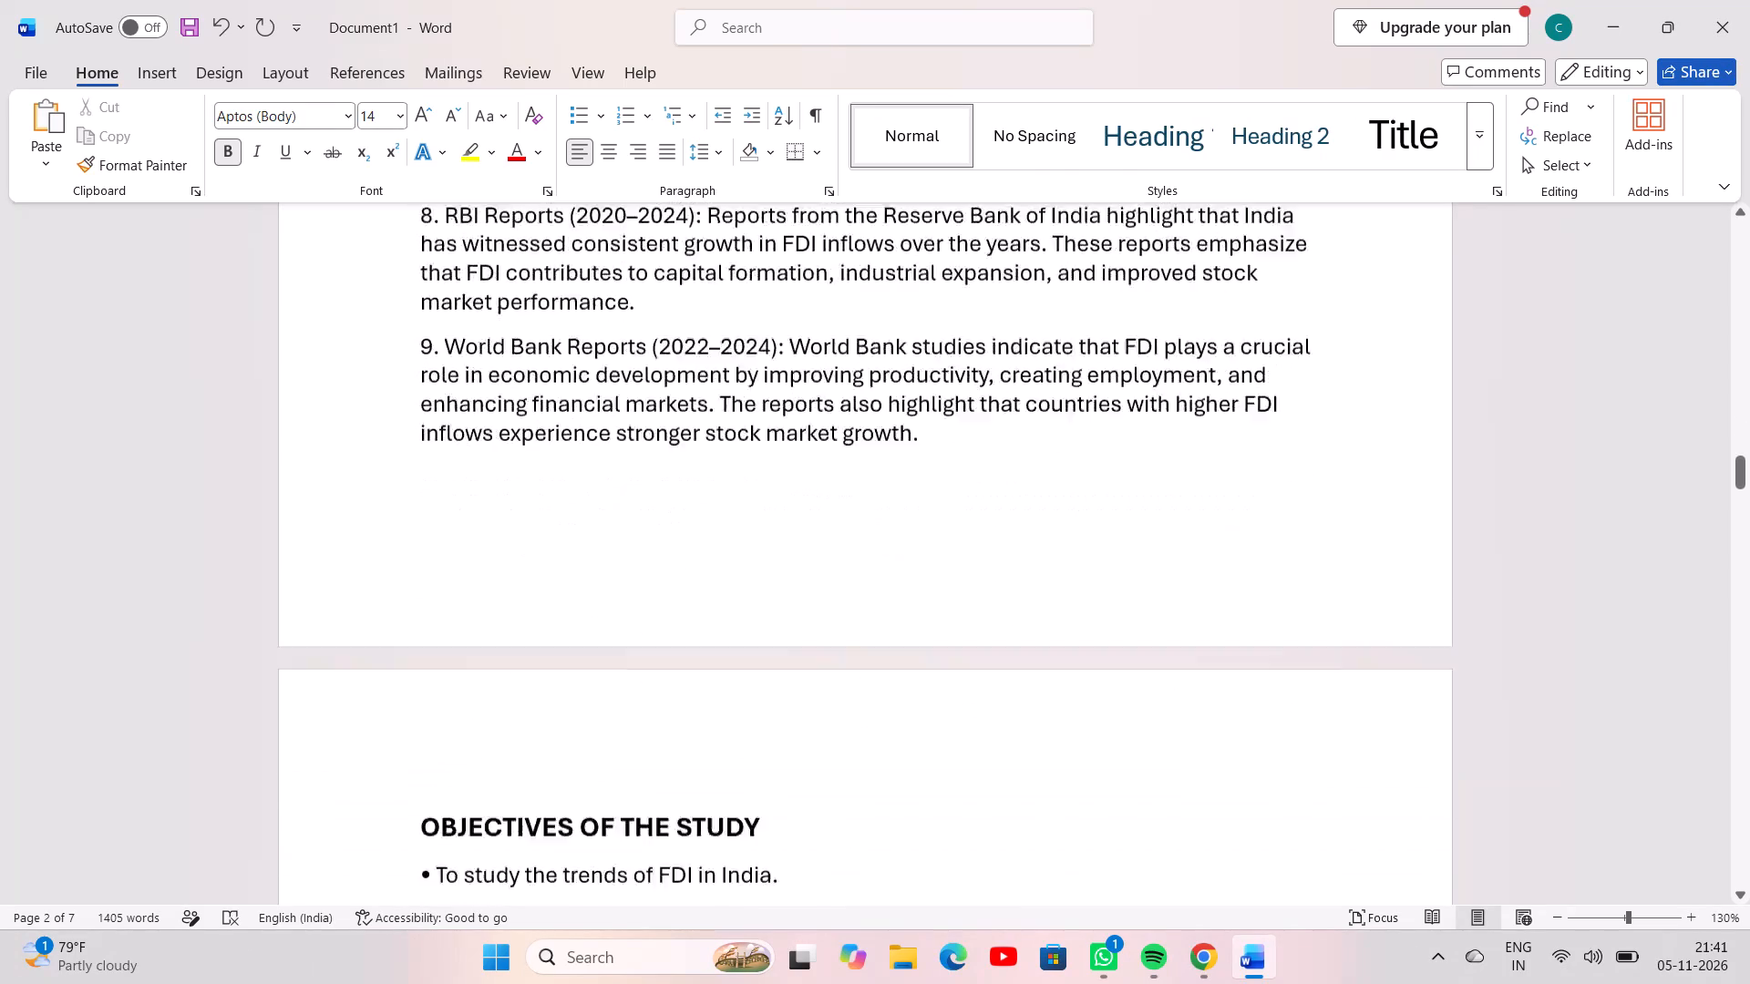
{"action": "scroll", "coordinate": [410, 851], "scroll_direction": "down", "scroll_amount": 5}
{"action": "scroll", "coordinate": [410, 851], "scroll_direction": "up", "scroll_amount": 1}
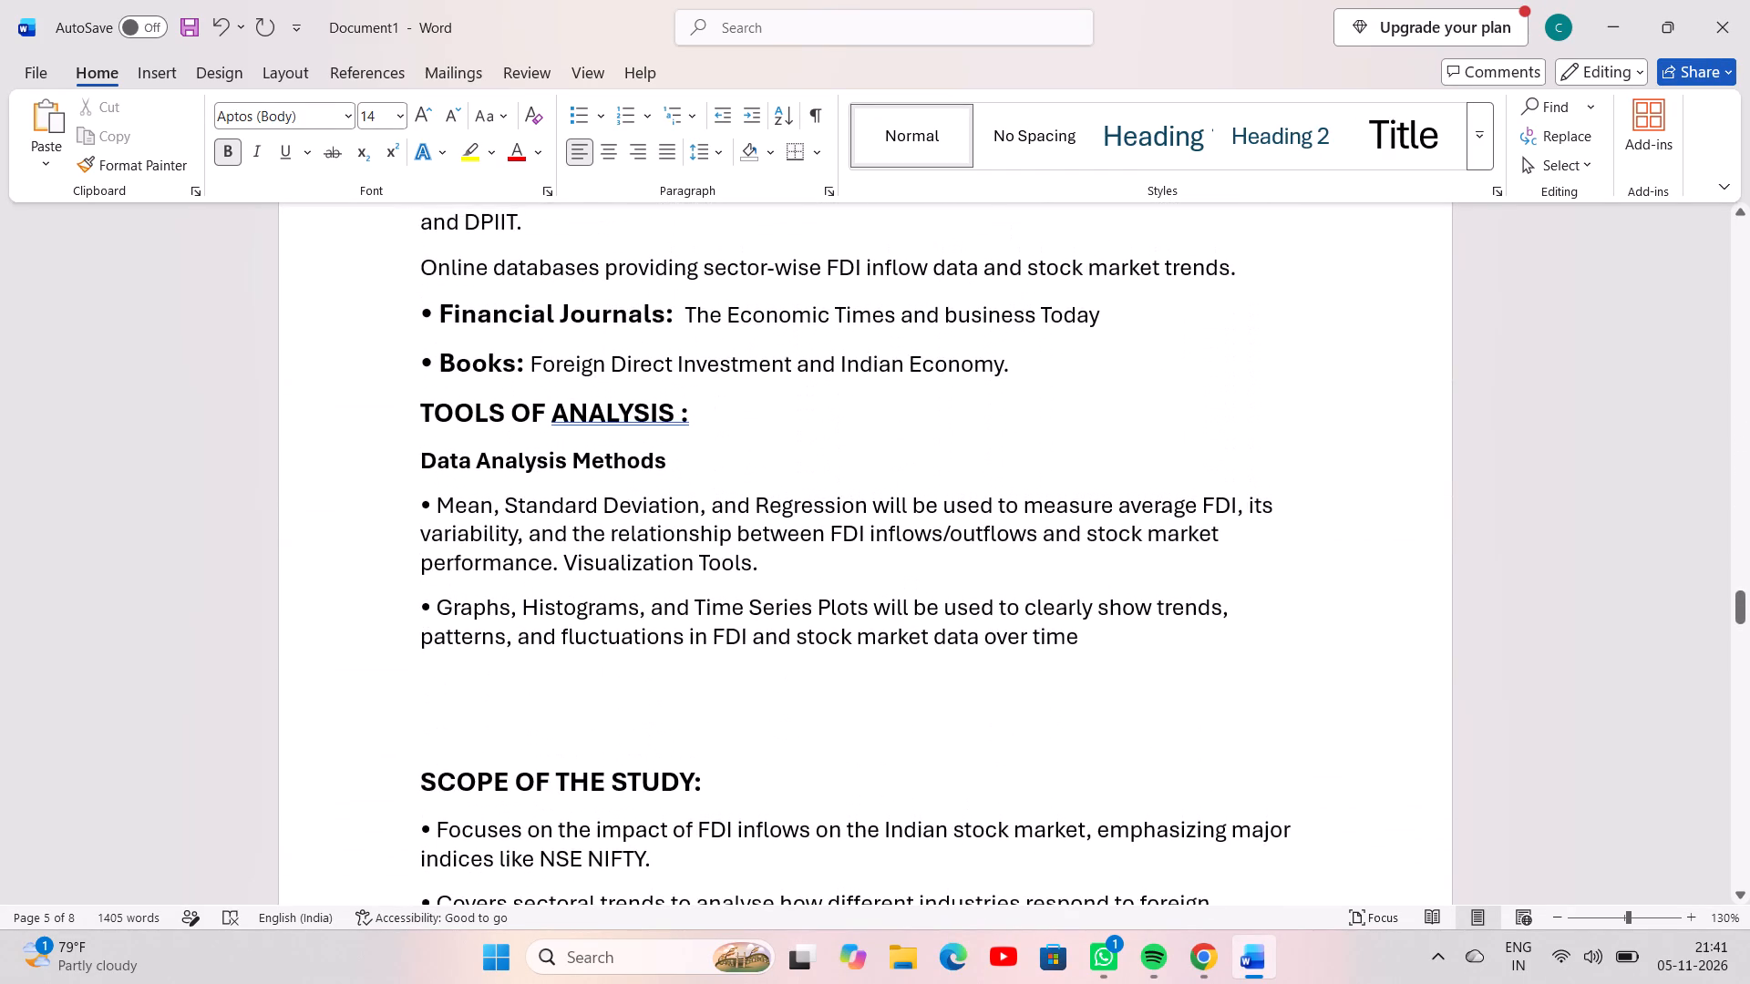
{"action": "scroll", "coordinate": [410, 851], "scroll_direction": "down", "scroll_amount": 1}
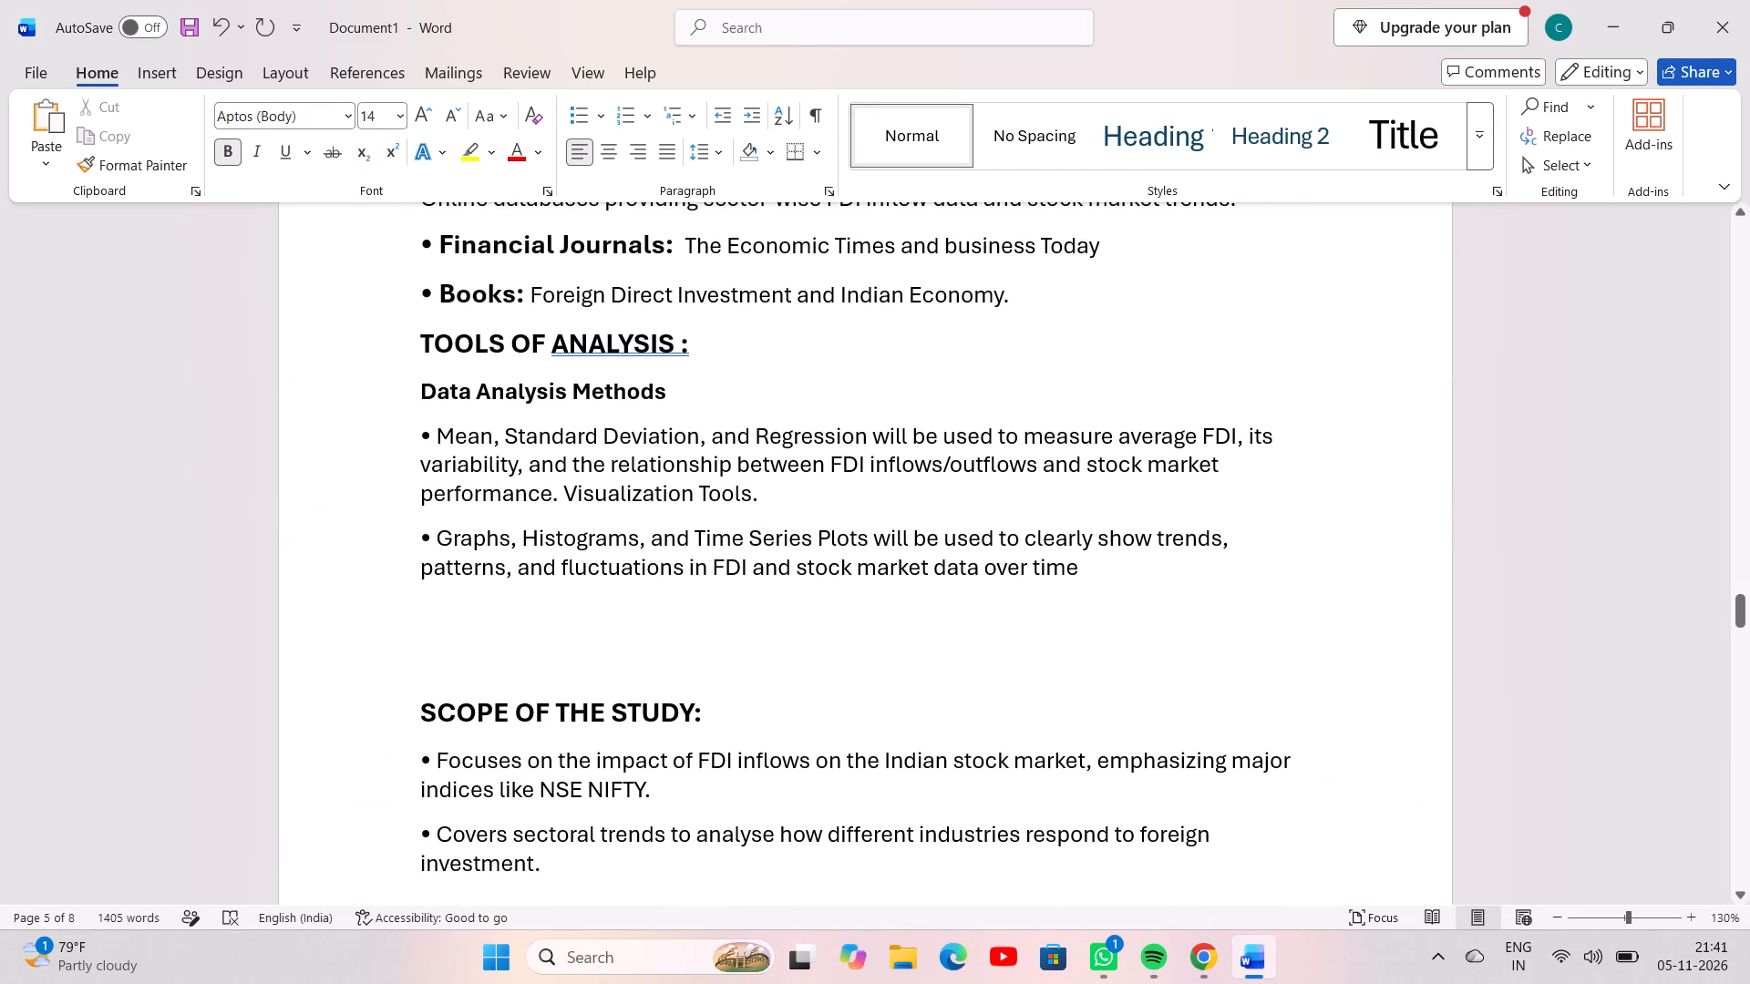
{"action": "left_click", "coordinate": [417, 715]}
{"action": "key", "text": "Return"}
{"action": "key", "text": "Return"}
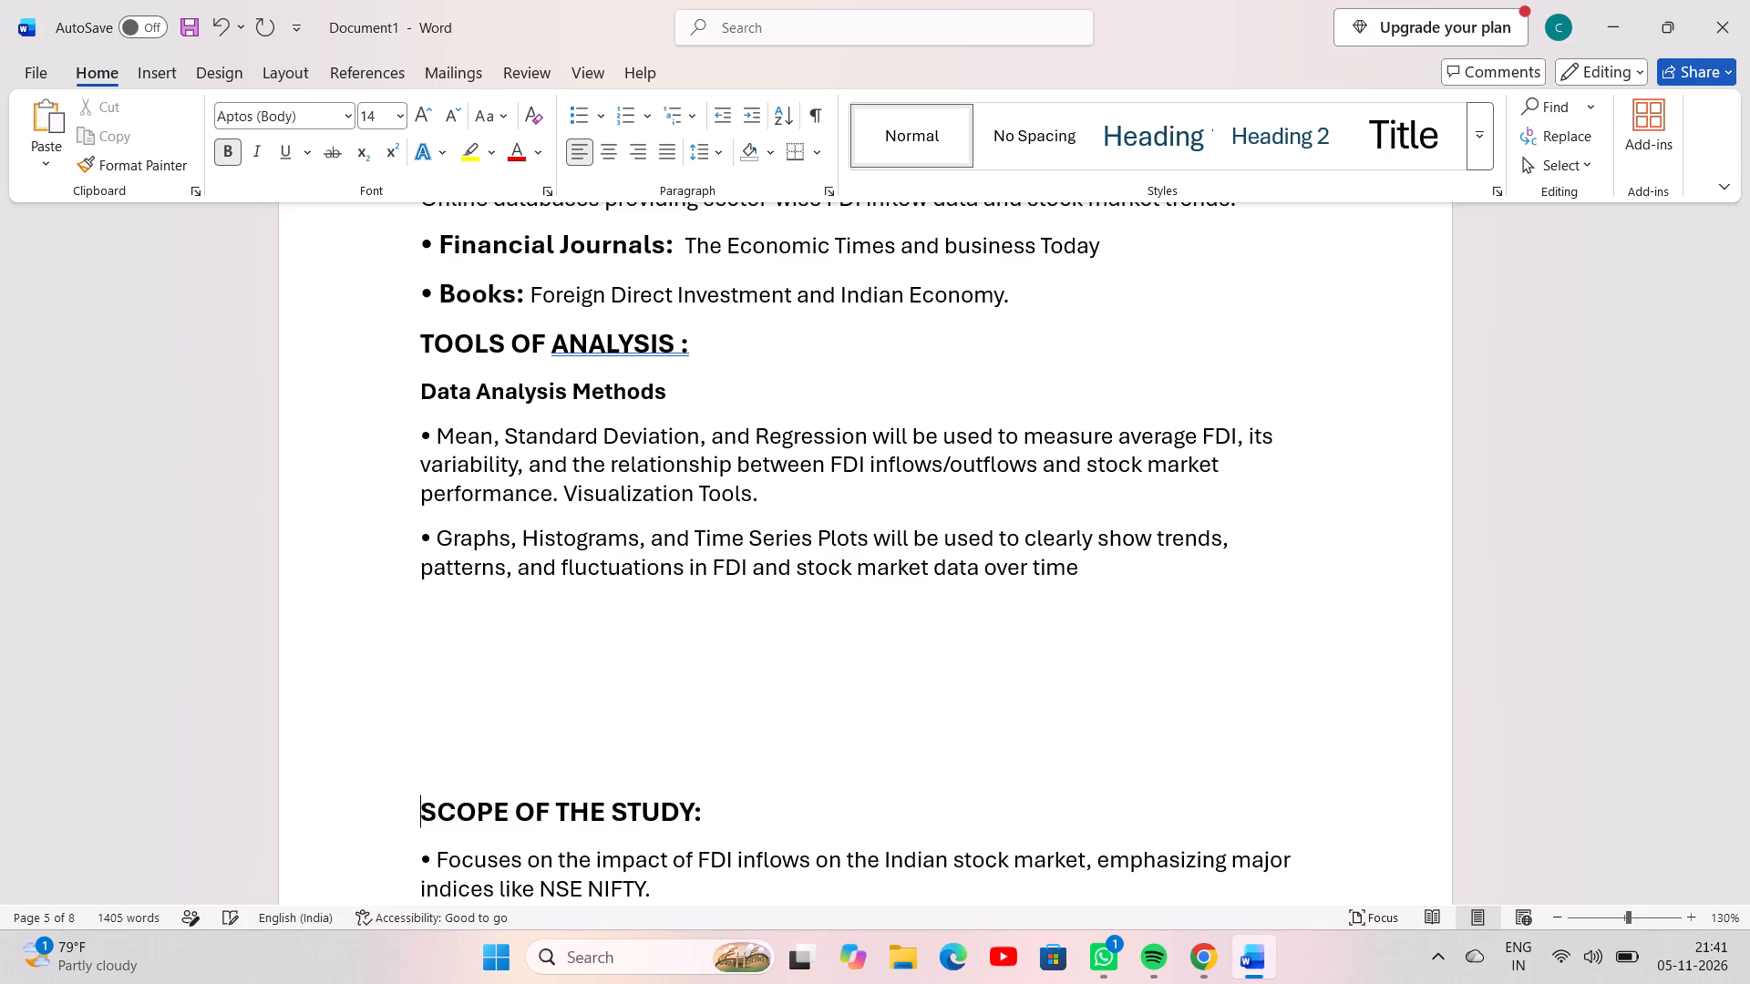
{"action": "key", "text": "Return"}
{"action": "key", "text": "Return"}
{"action": "scroll", "coordinate": [417, 715], "scroll_direction": "down", "scroll_amount": 2}
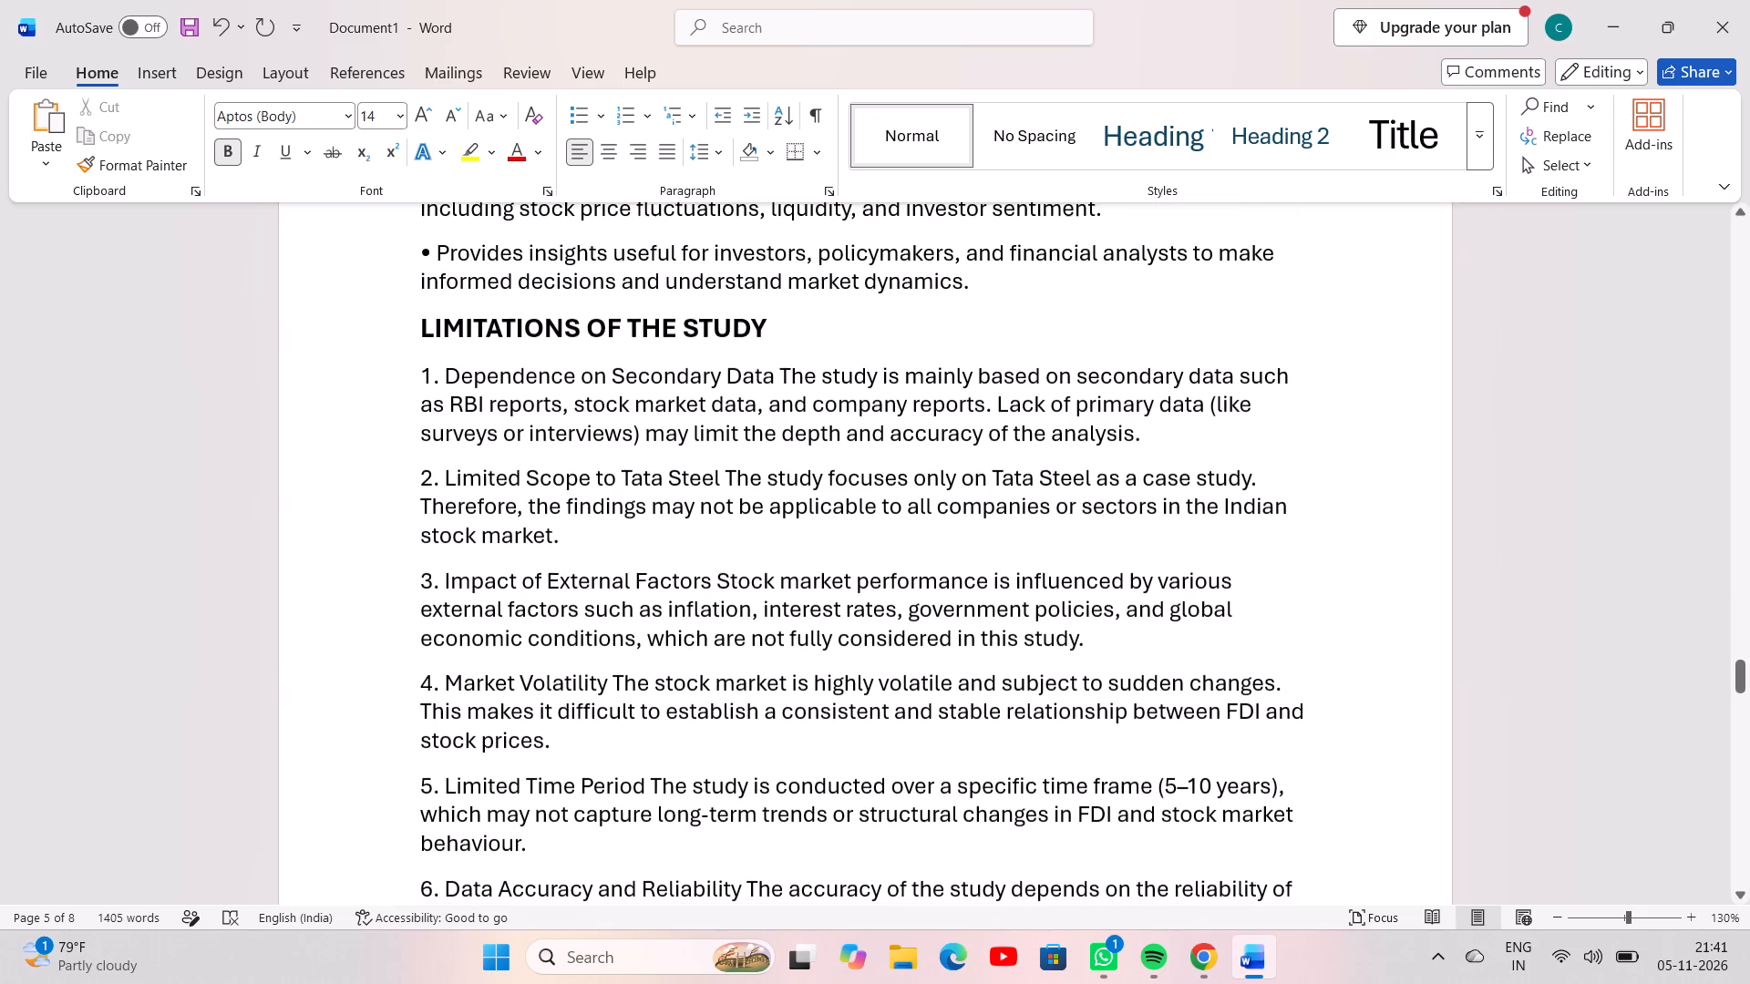
{"action": "scroll", "coordinate": [417, 715], "scroll_direction": "down", "scroll_amount": 2}
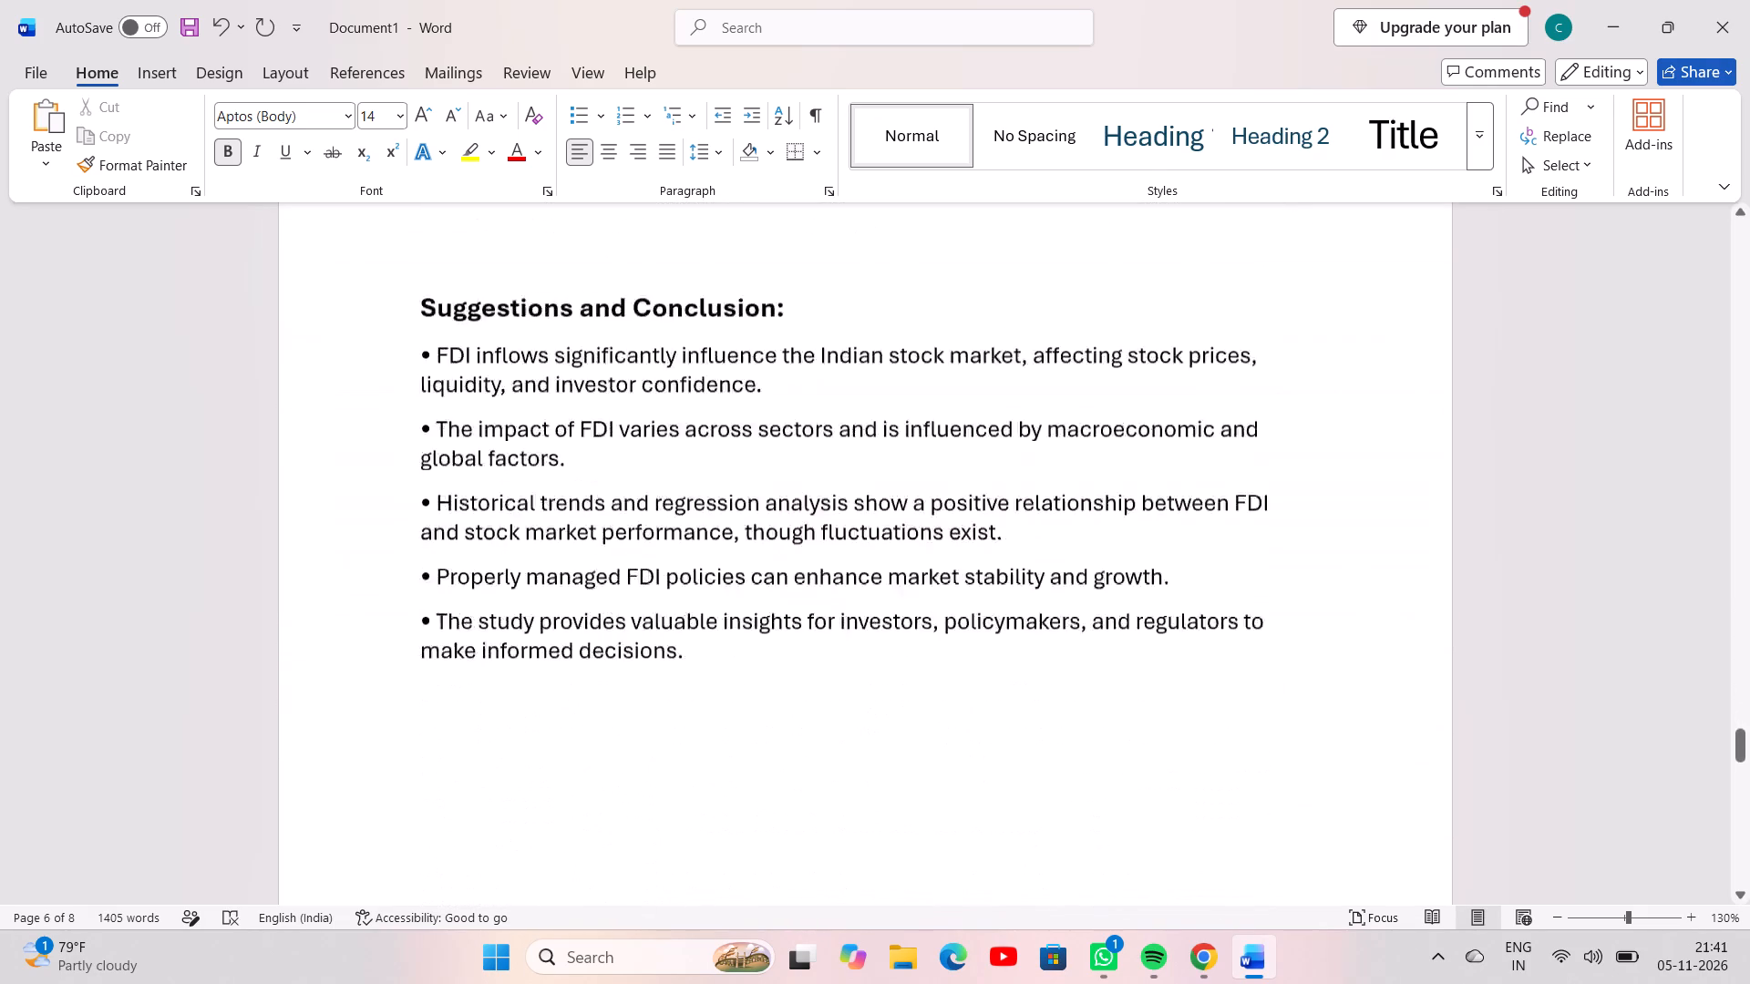
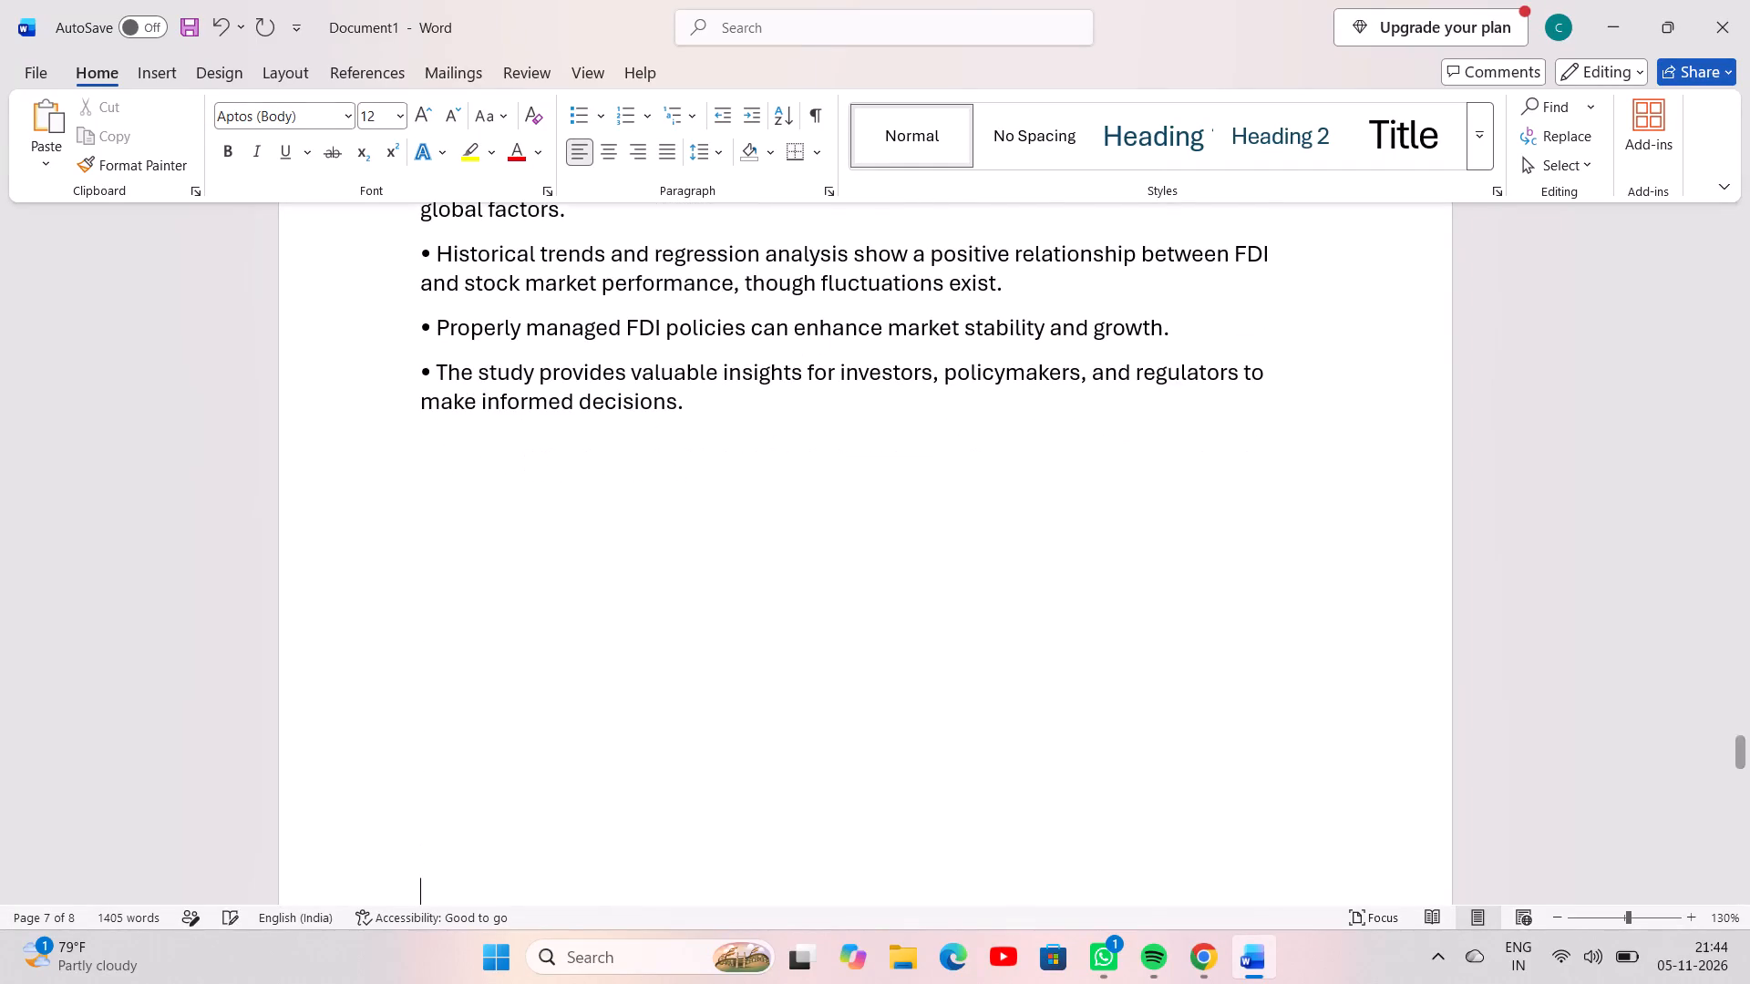
Insert blank lines below the bullet ending "make informed decisions." to push the content after it onto a new page.
{"action": "key", "text": "Return"}
{"action": "key", "text": "Return"}
{"action": "key", "text": "Return"}
{"action": "key", "text": "Return"}
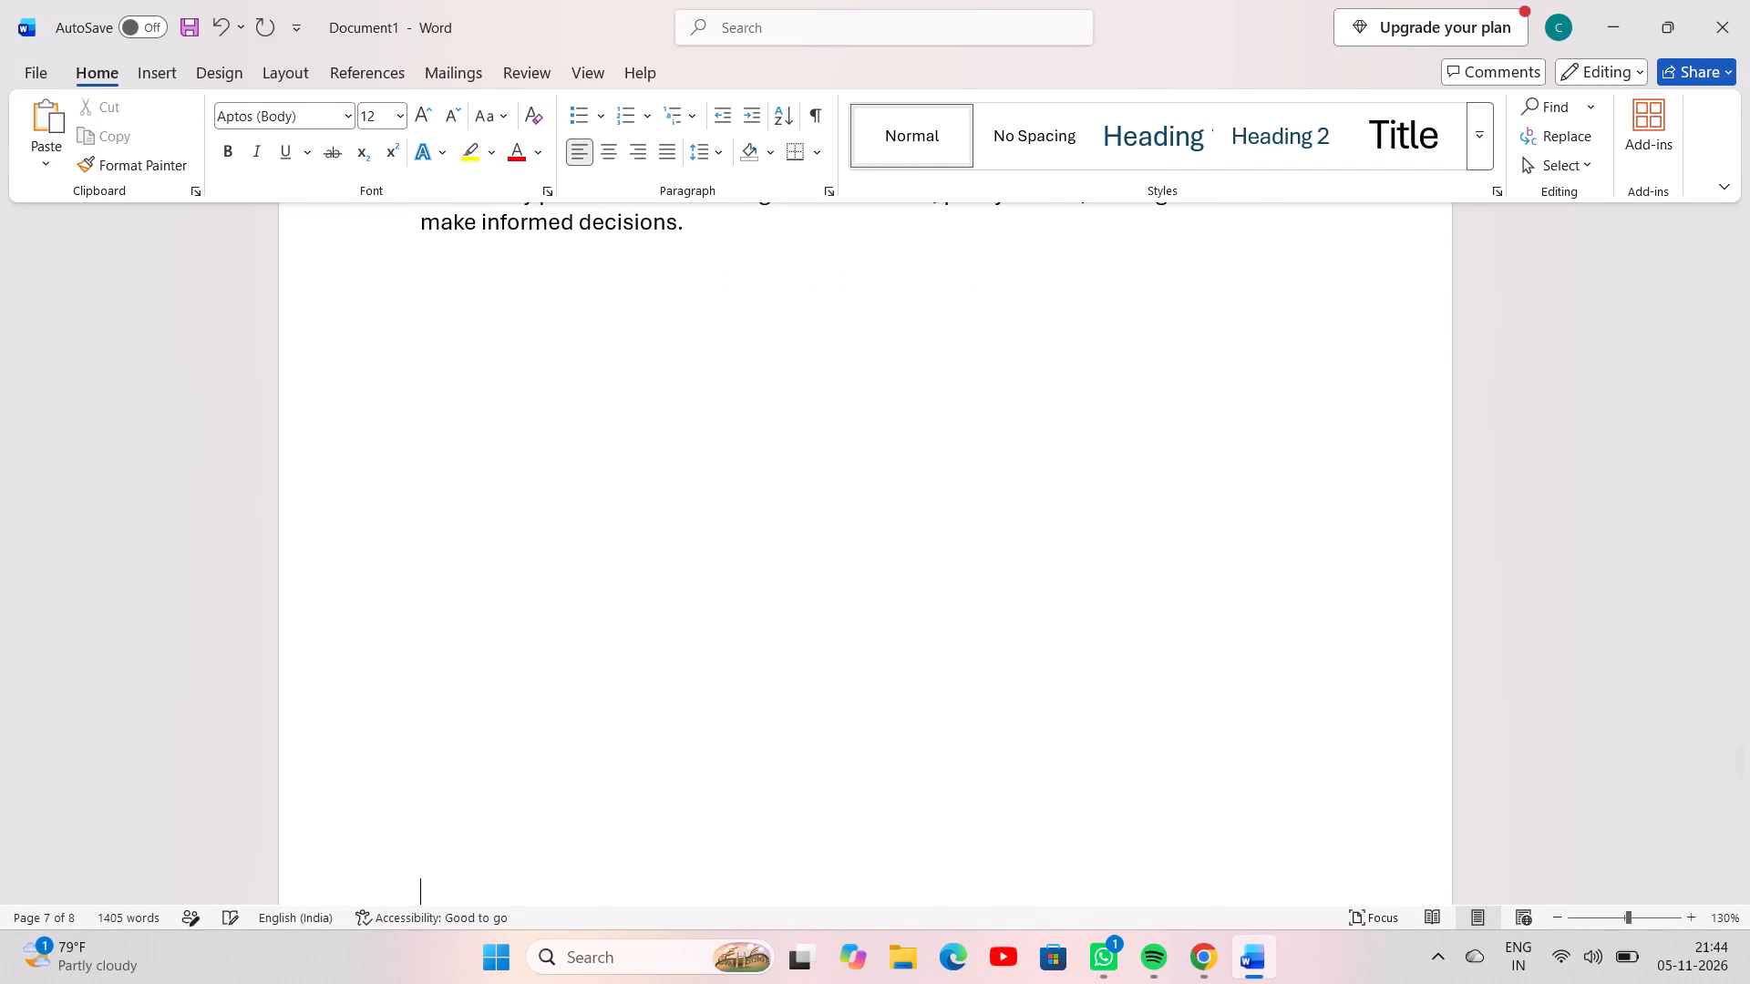
{"action": "key", "text": "Return"}
{"action": "key", "text": "Return"}
{"action": "key", "text": "Return"}
{"action": "key", "text": "Return"}
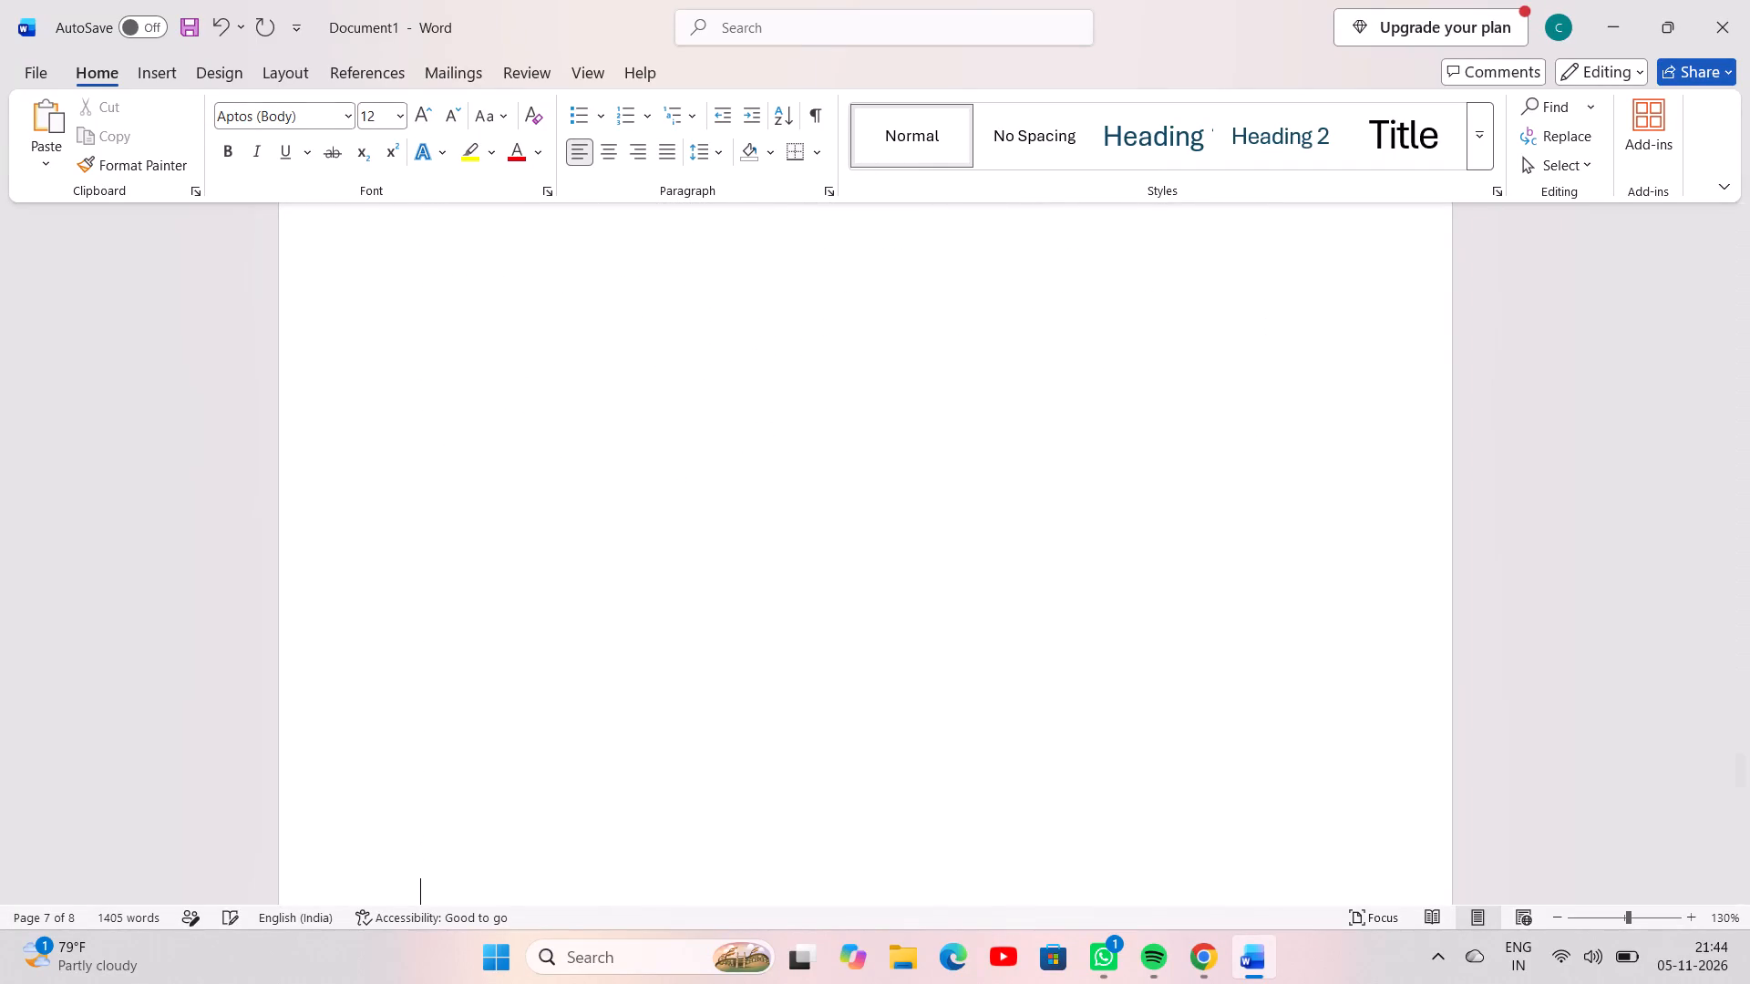
{"action": "key", "text": "Return"}
{"action": "key", "text": "Return"}
{"action": "key", "text": "Return"}
{"action": "key", "text": "Return"}
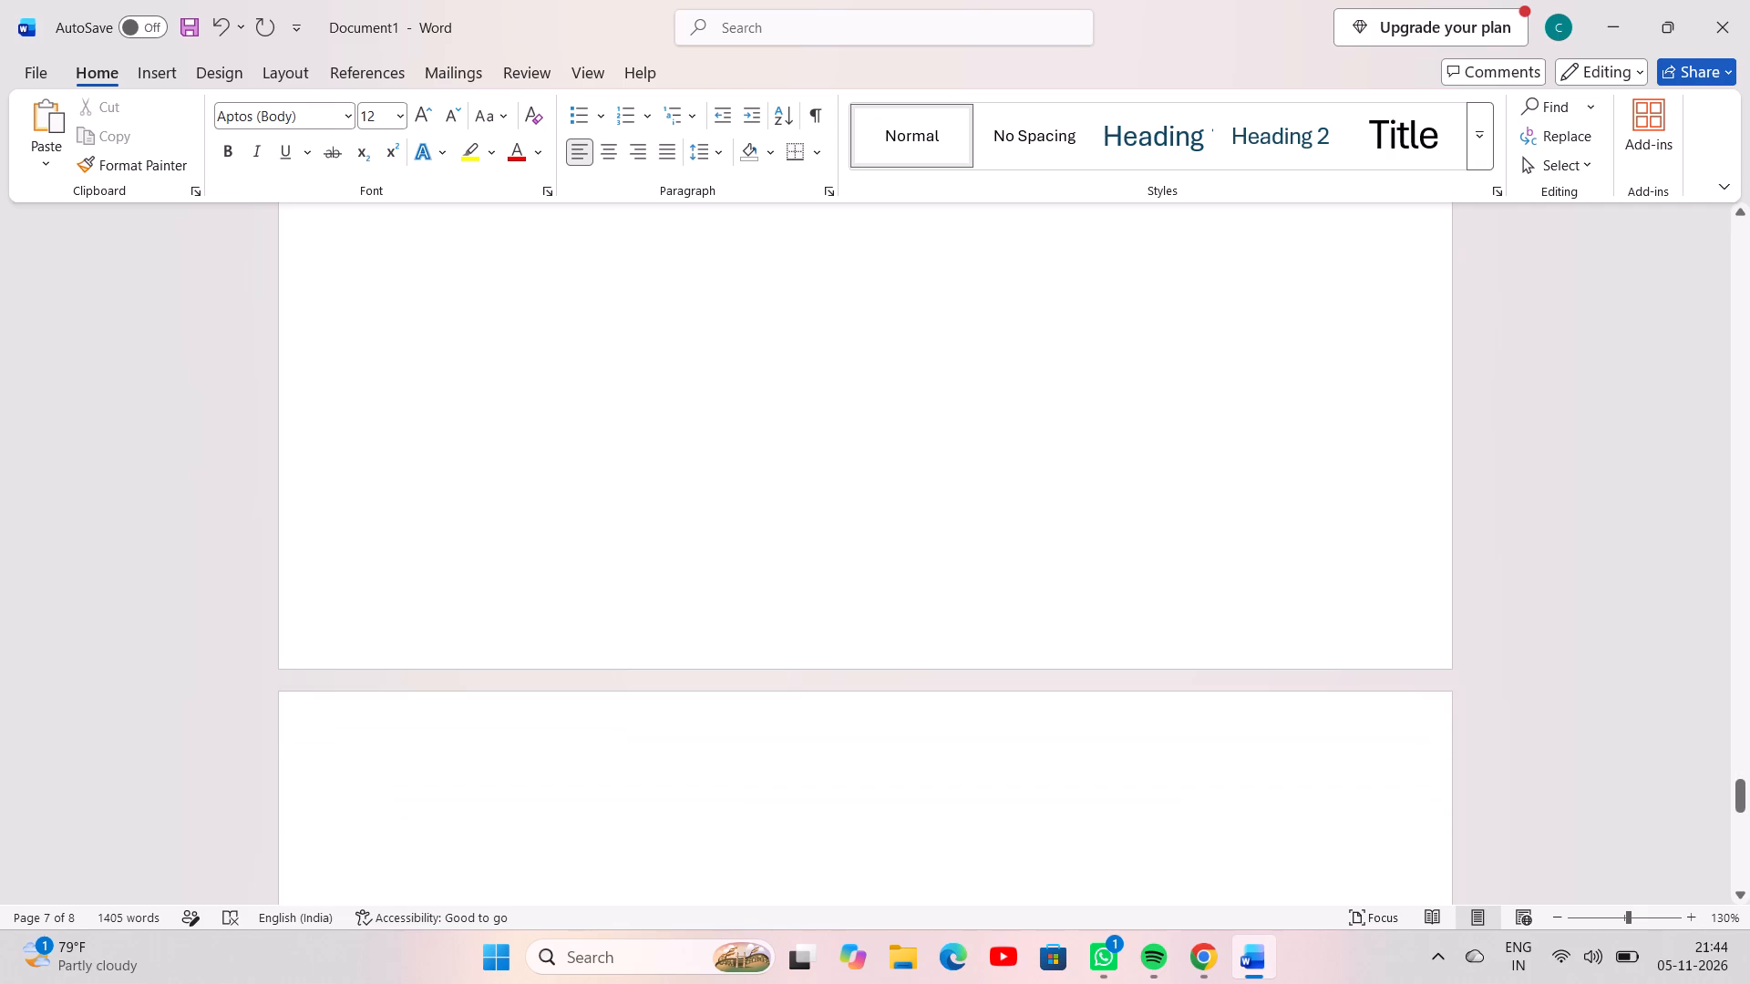
Paste the copied reference text covering books, company reports, websites and journals at the top of page 8.
{"action": "key", "text": "BackSpace"}
{"action": "key", "text": "Return"}
{"action": "key", "text": "ctrl+v"}
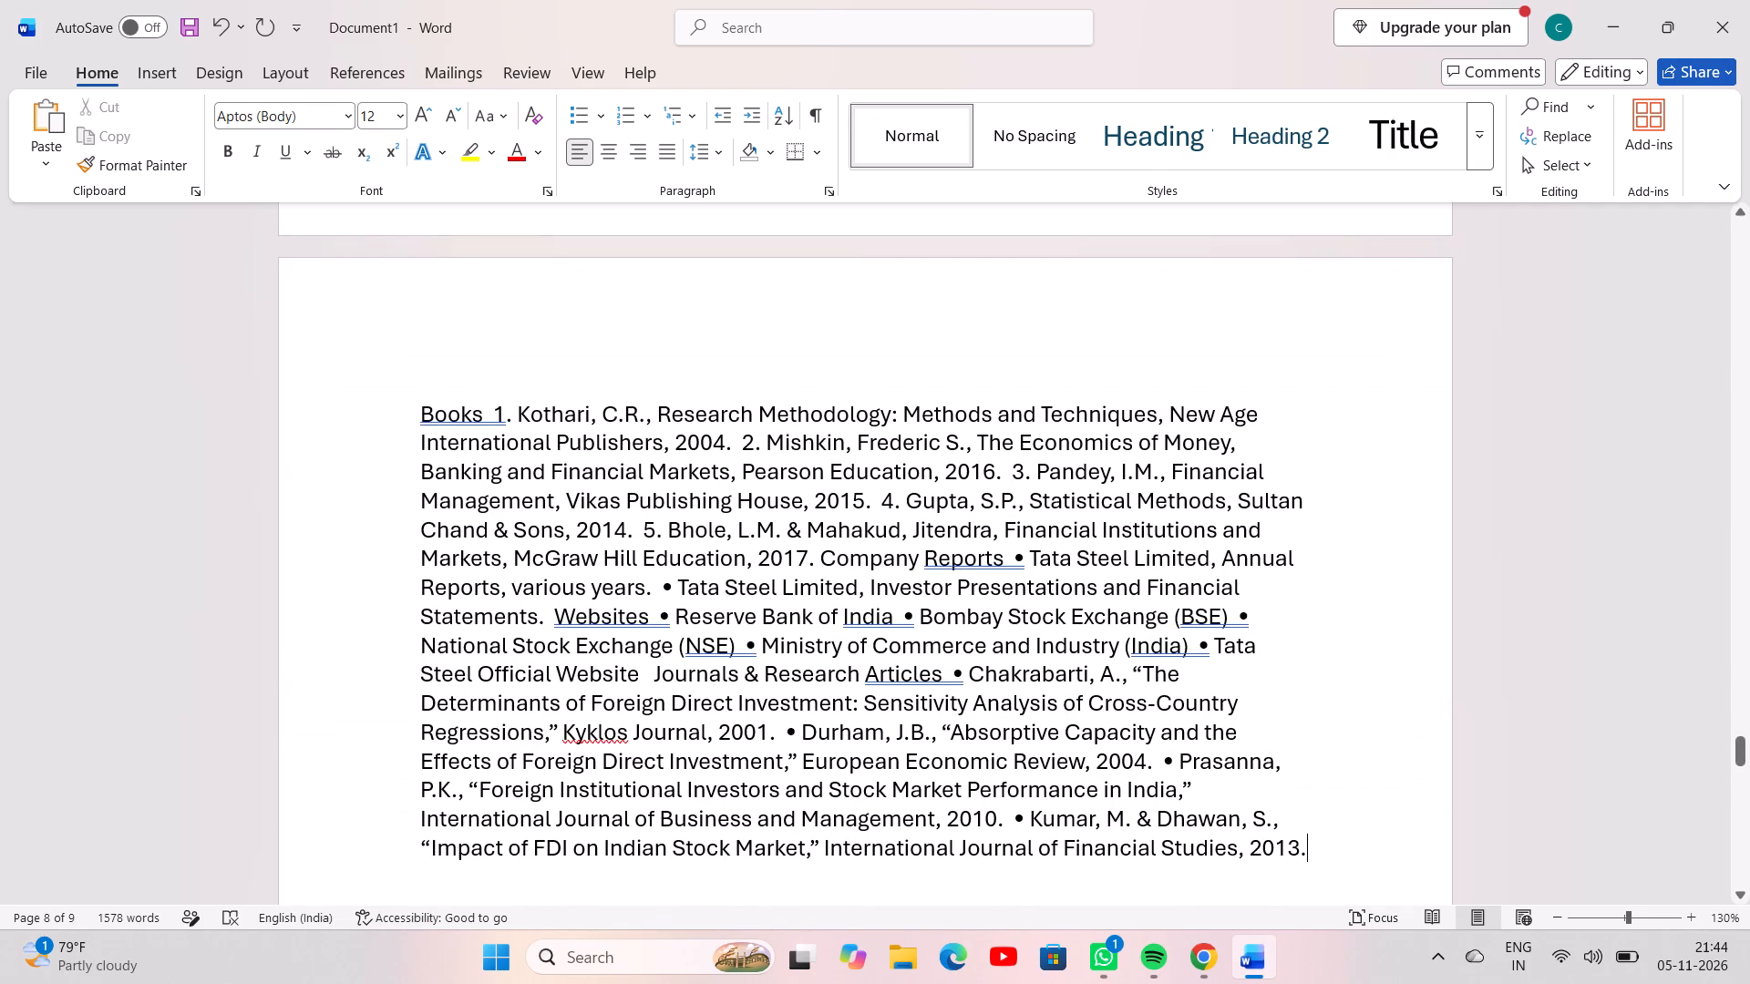
Split the pasted text so the Books heading and numbered references 1 to 4 each stand on their own line, with reference 5 starting a new one.
{"action": "left_click", "coordinate": [499, 411]}
{"action": "key", "text": "Return"}
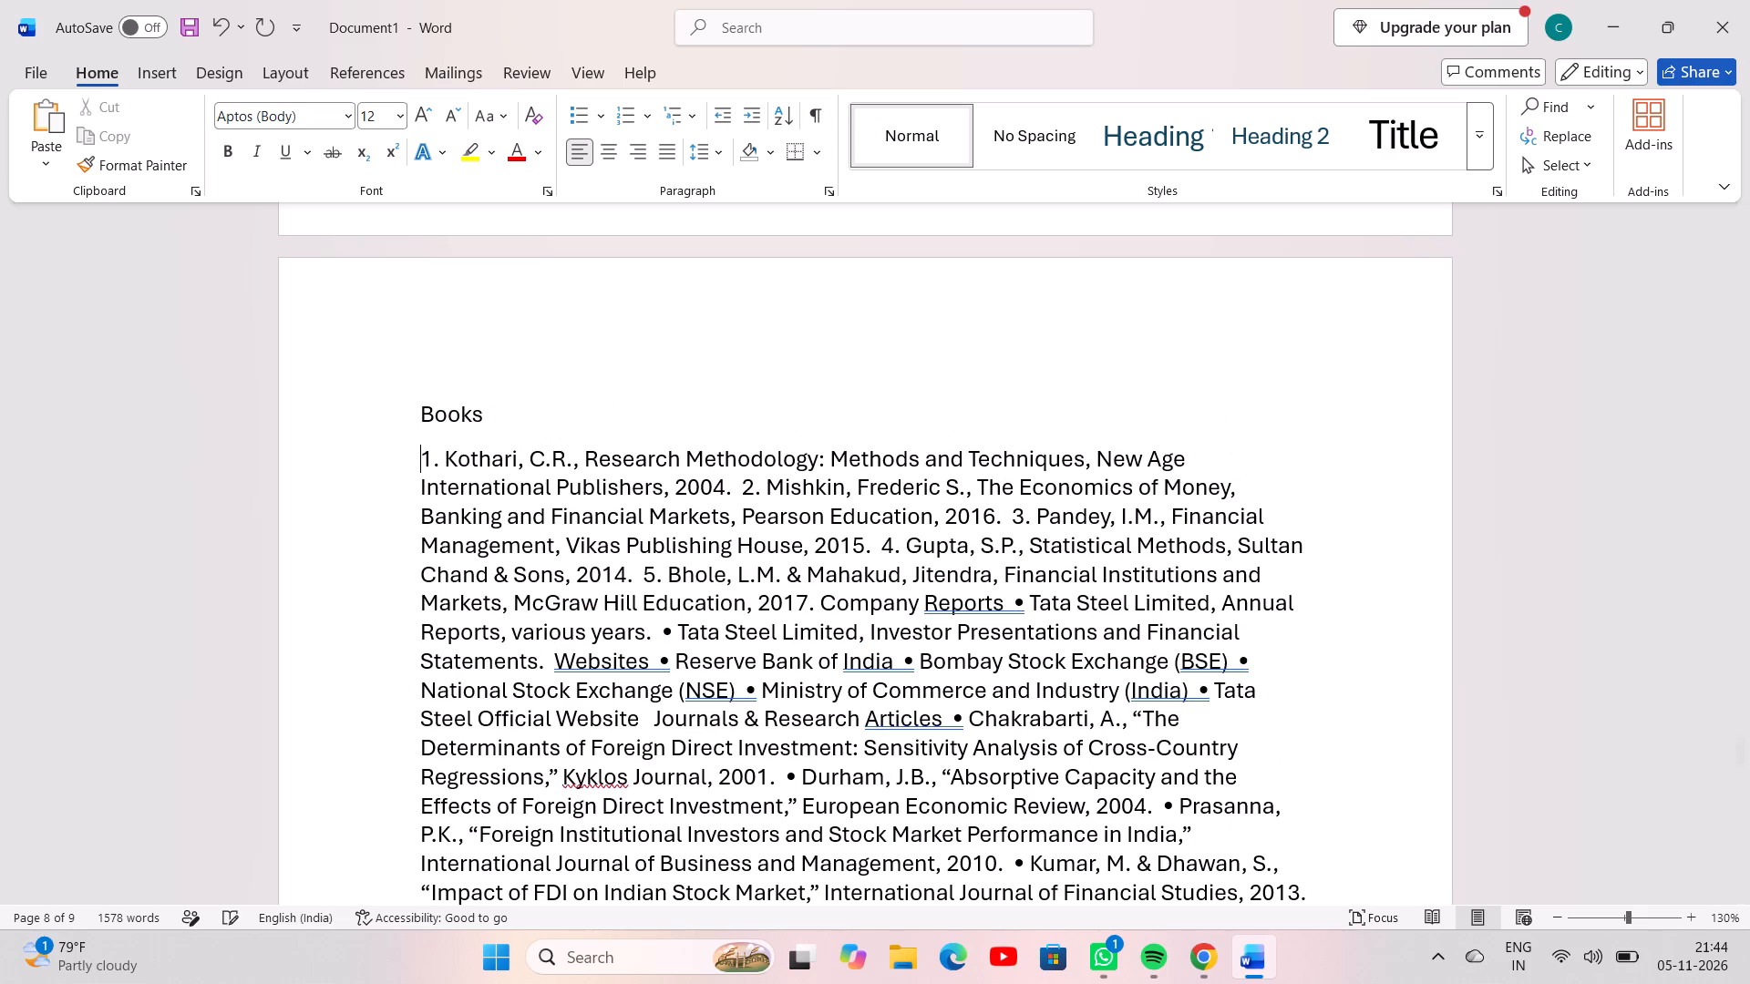
{"action": "left_click", "coordinate": [741, 485]}
{"action": "key", "text": "Return"}
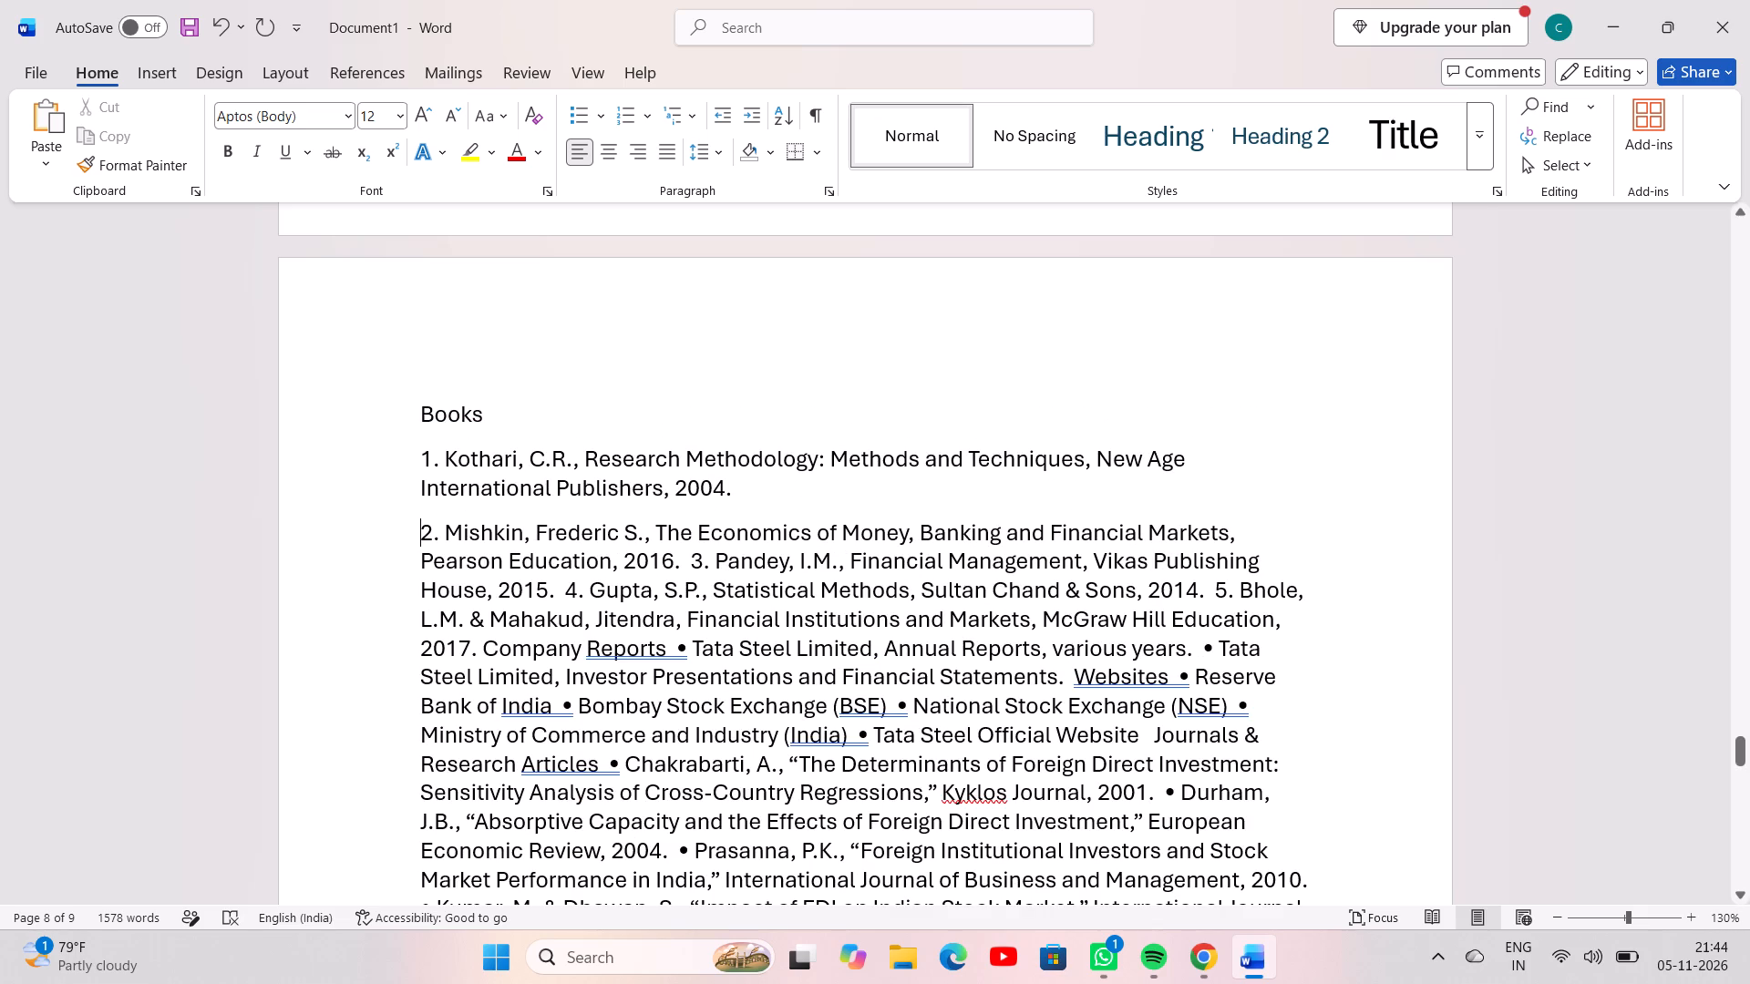
{"action": "left_click", "coordinate": [694, 559]}
{"action": "key", "text": "Return"}
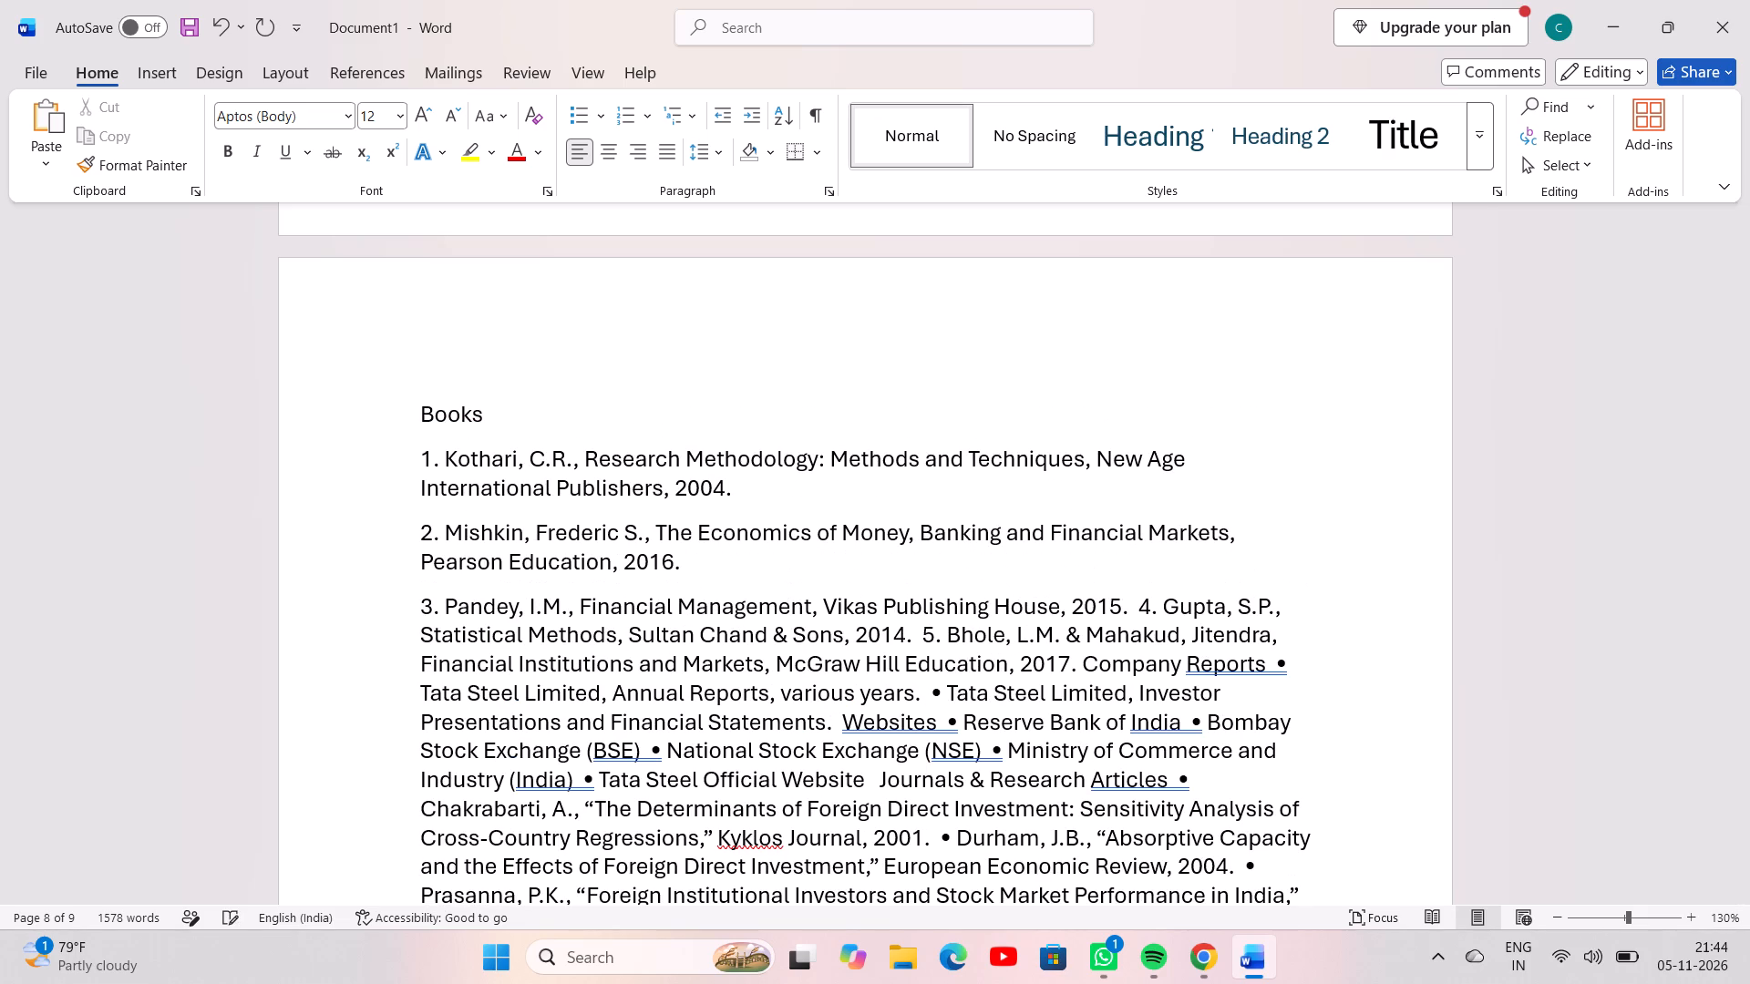
{"action": "left_click", "coordinate": [1145, 606]}
{"action": "key", "text": "Left"}
{"action": "key", "text": "Return"}
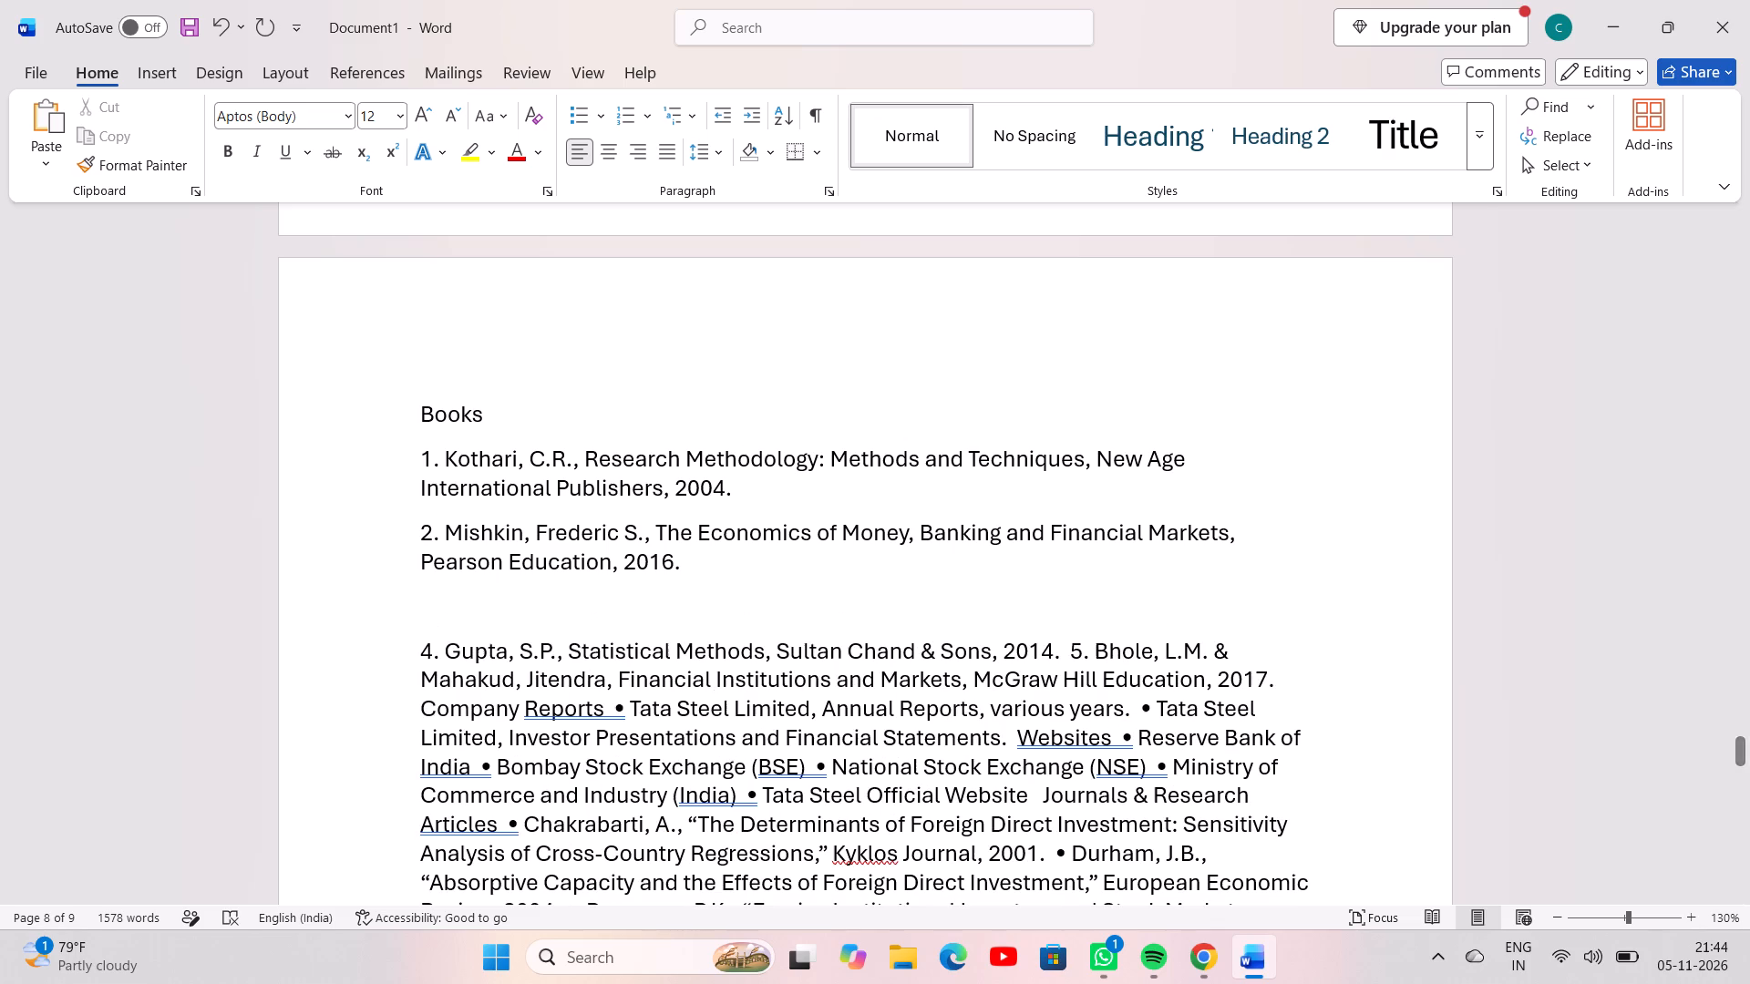
{"action": "left_click", "coordinate": [1064, 654]}
{"action": "key", "text": "Right"}
{"action": "key", "text": "Return"}
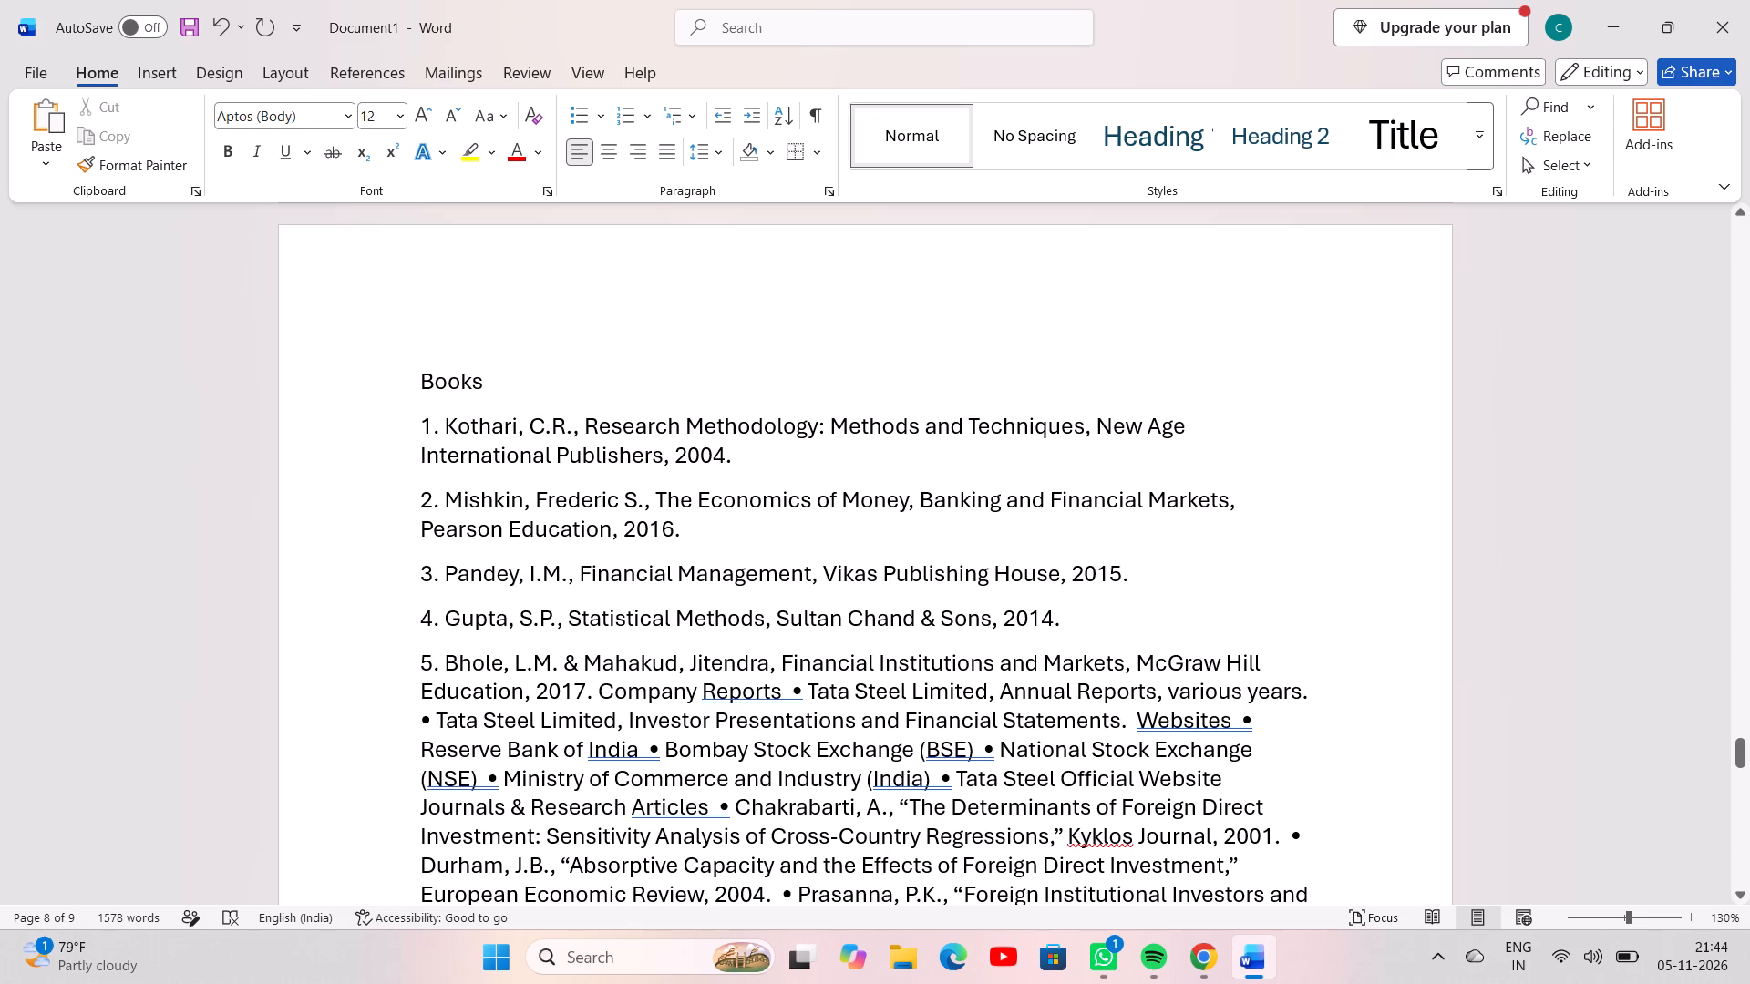
Put the Company Reports heading and its two Tata Steel Limited bullets on separate lines, removing the stray leading spaces before the heading and first bullet.
{"action": "left_click", "coordinate": [592, 689]}
{"action": "key", "text": "Return"}
{"action": "key", "text": "Right"}
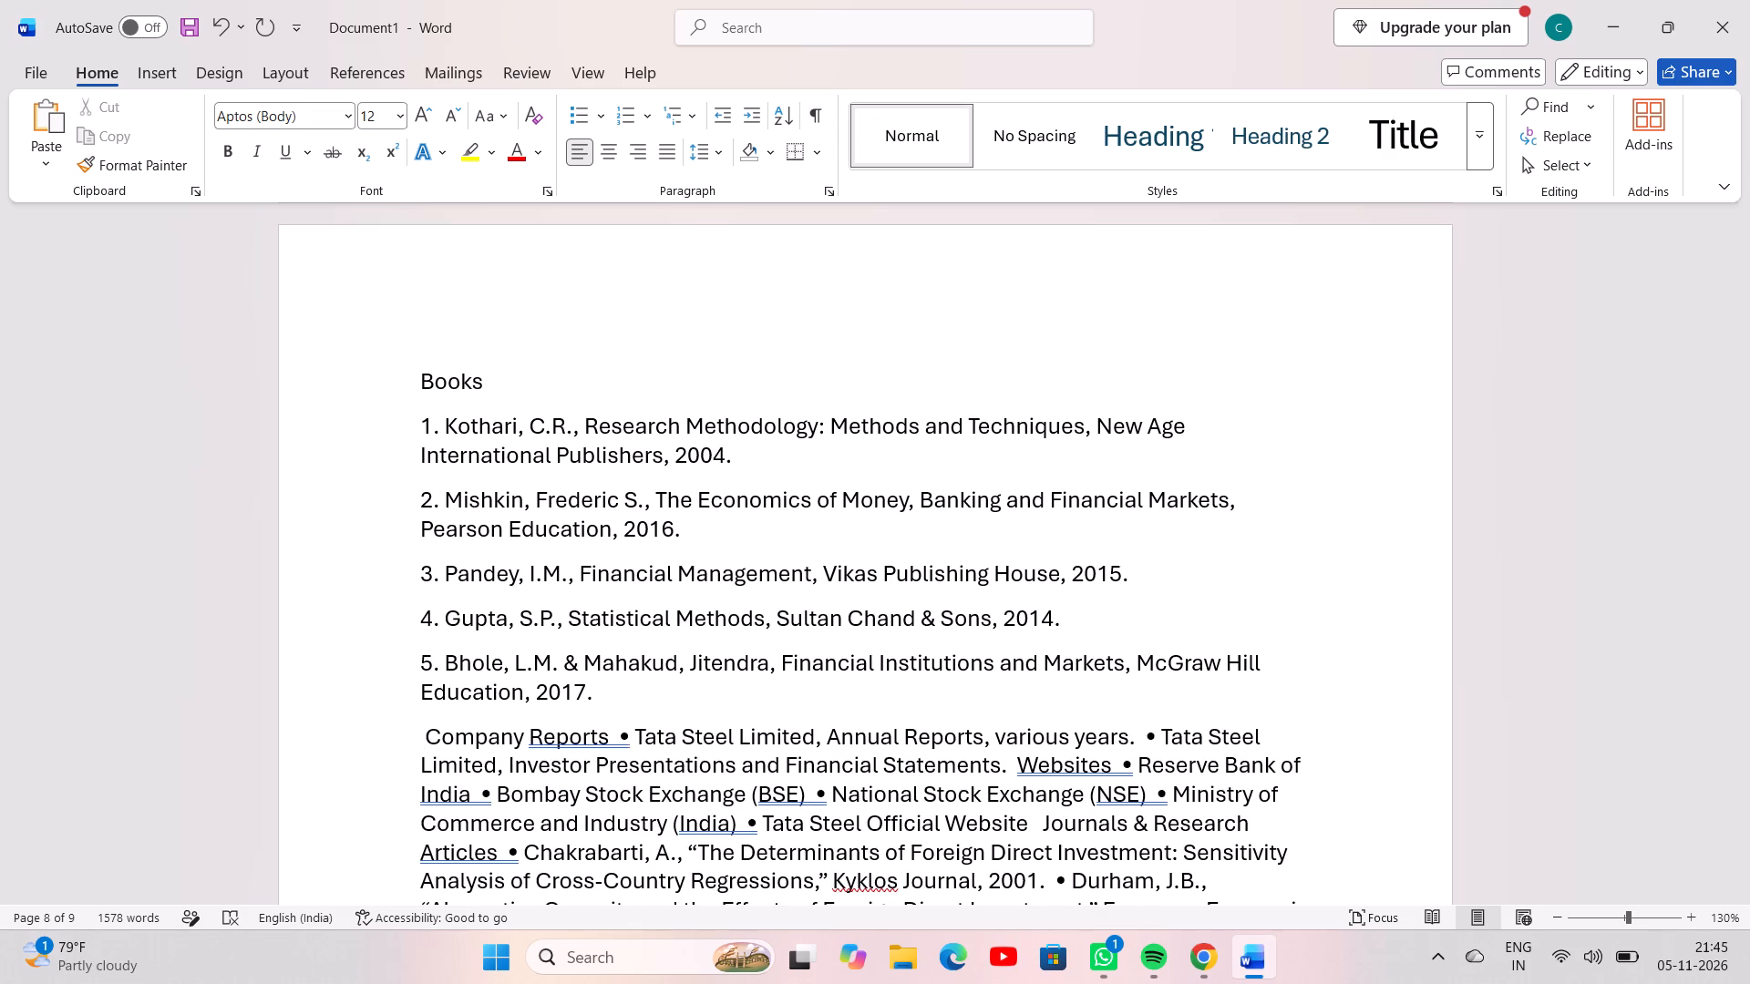
{"action": "key", "text": "BackSpace"}
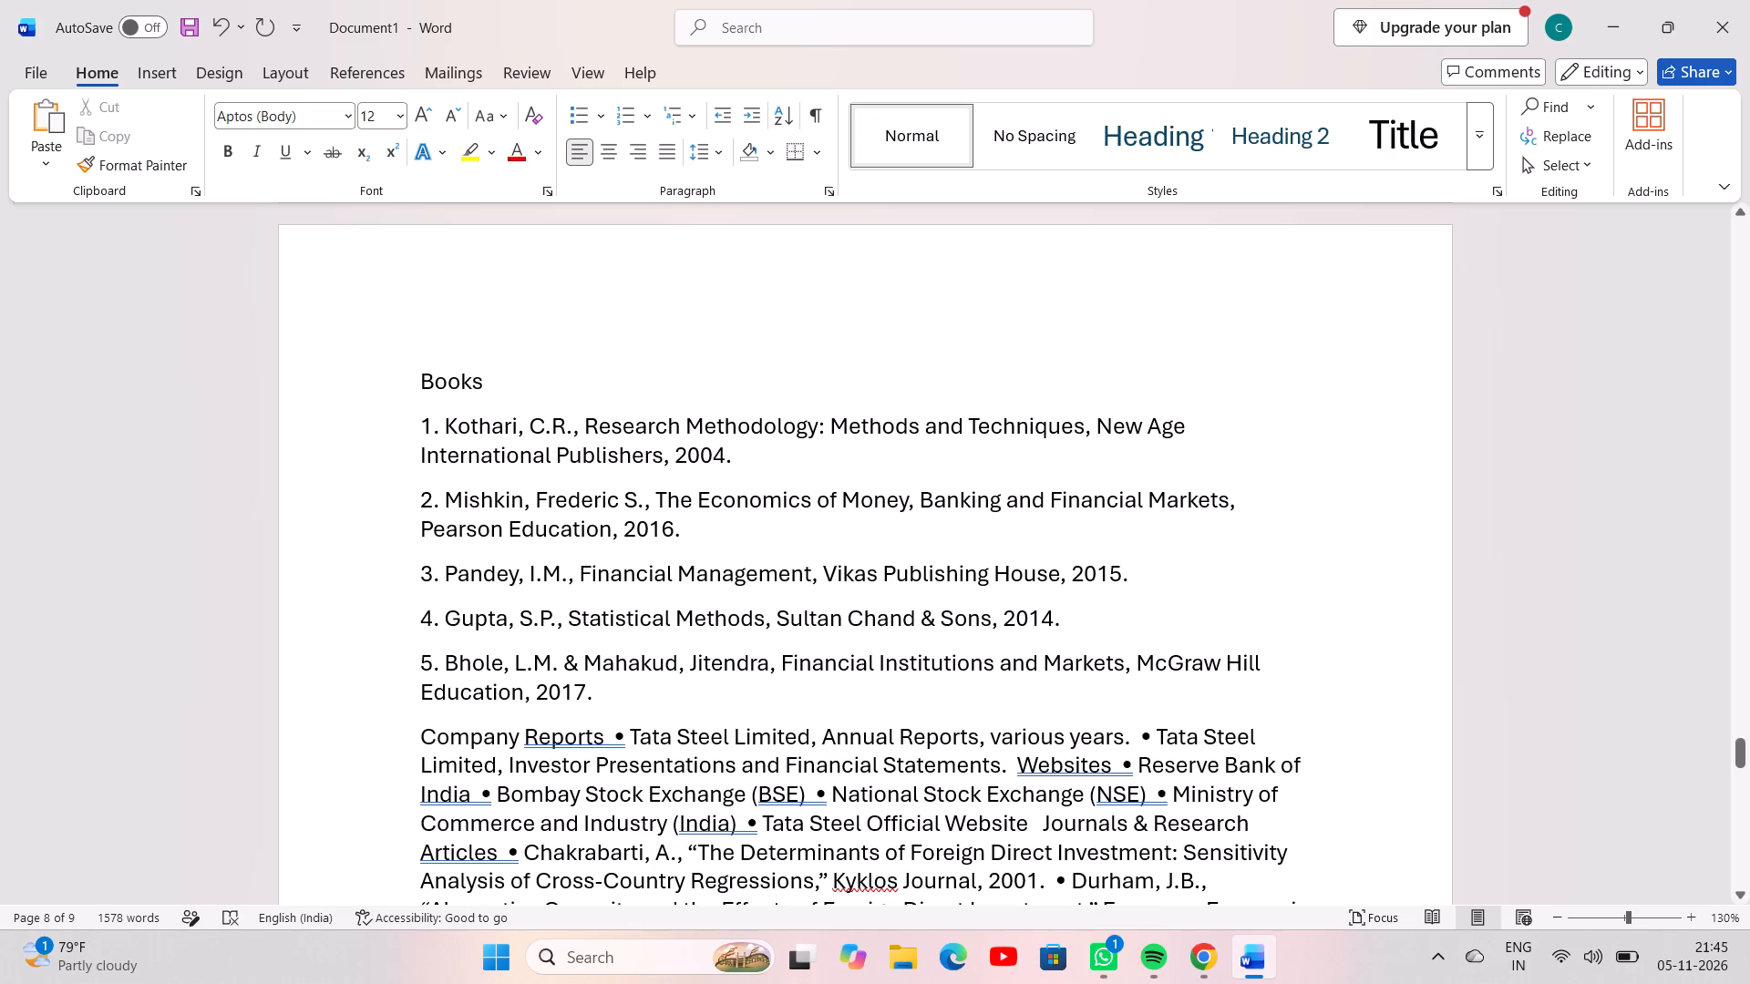
{"action": "left_click", "coordinate": [610, 738]}
{"action": "key", "text": "Return"}
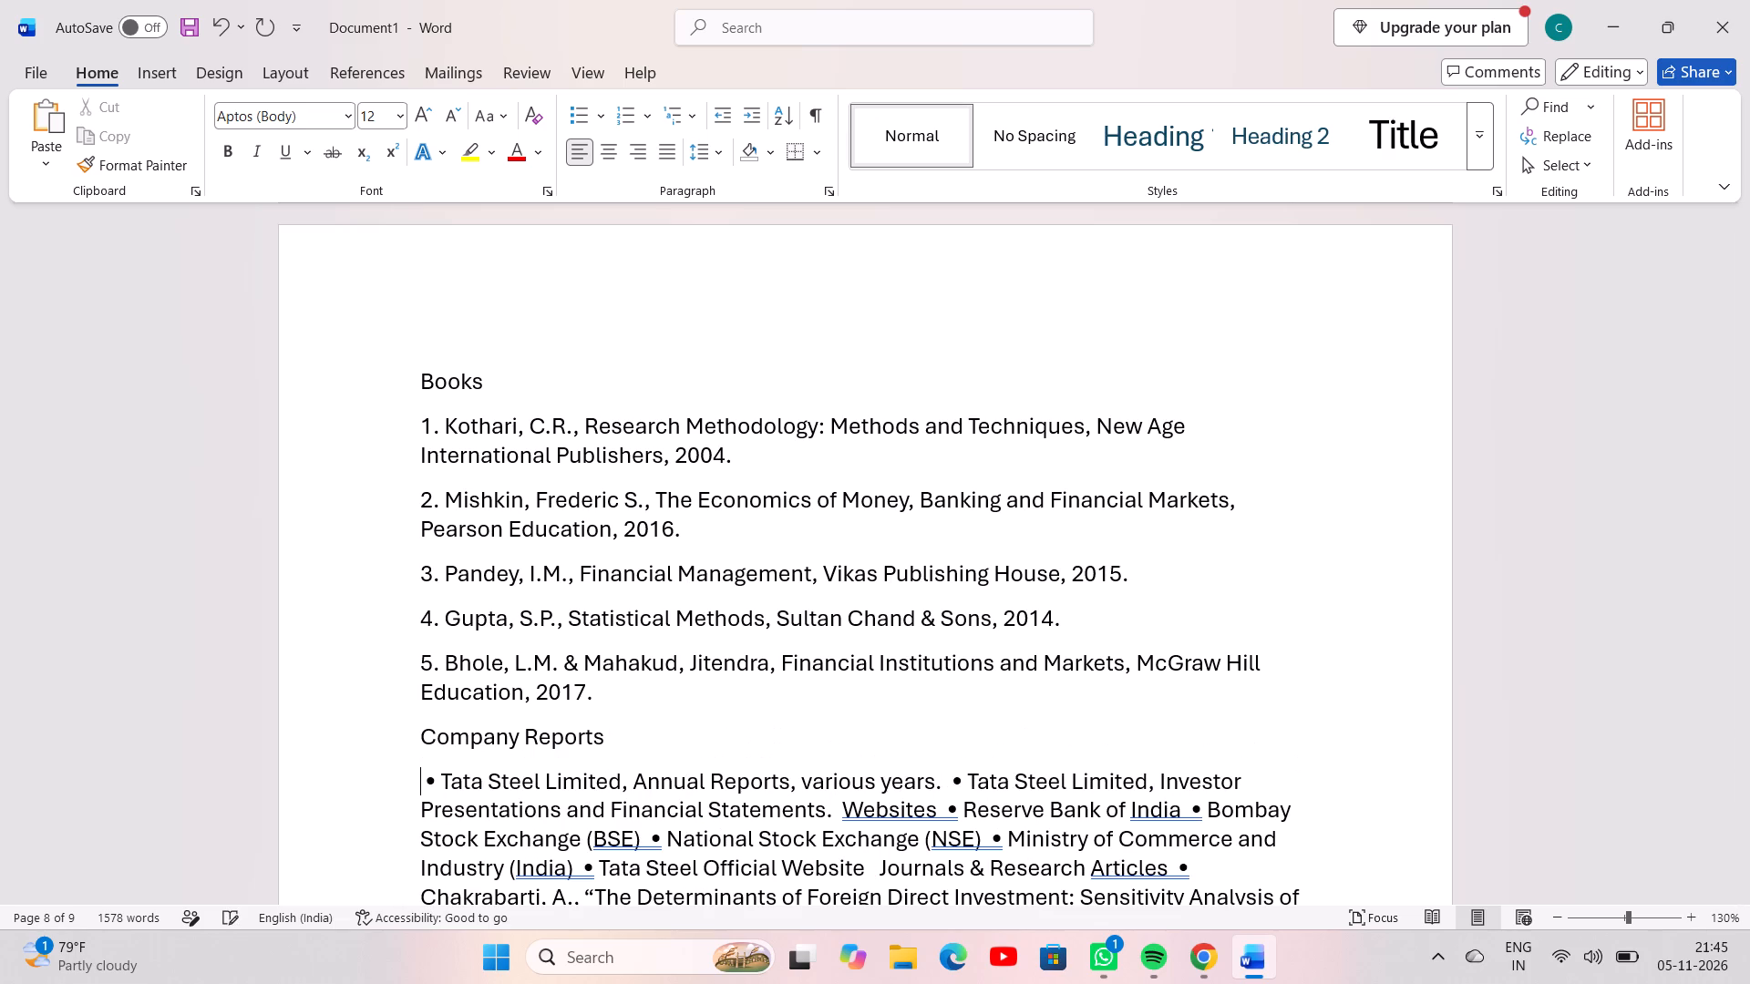
{"action": "scroll", "coordinate": [610, 738], "scroll_direction": "down", "scroll_amount": 1}
{"action": "key", "text": "Right"}
{"action": "key", "text": "BackSpace"}
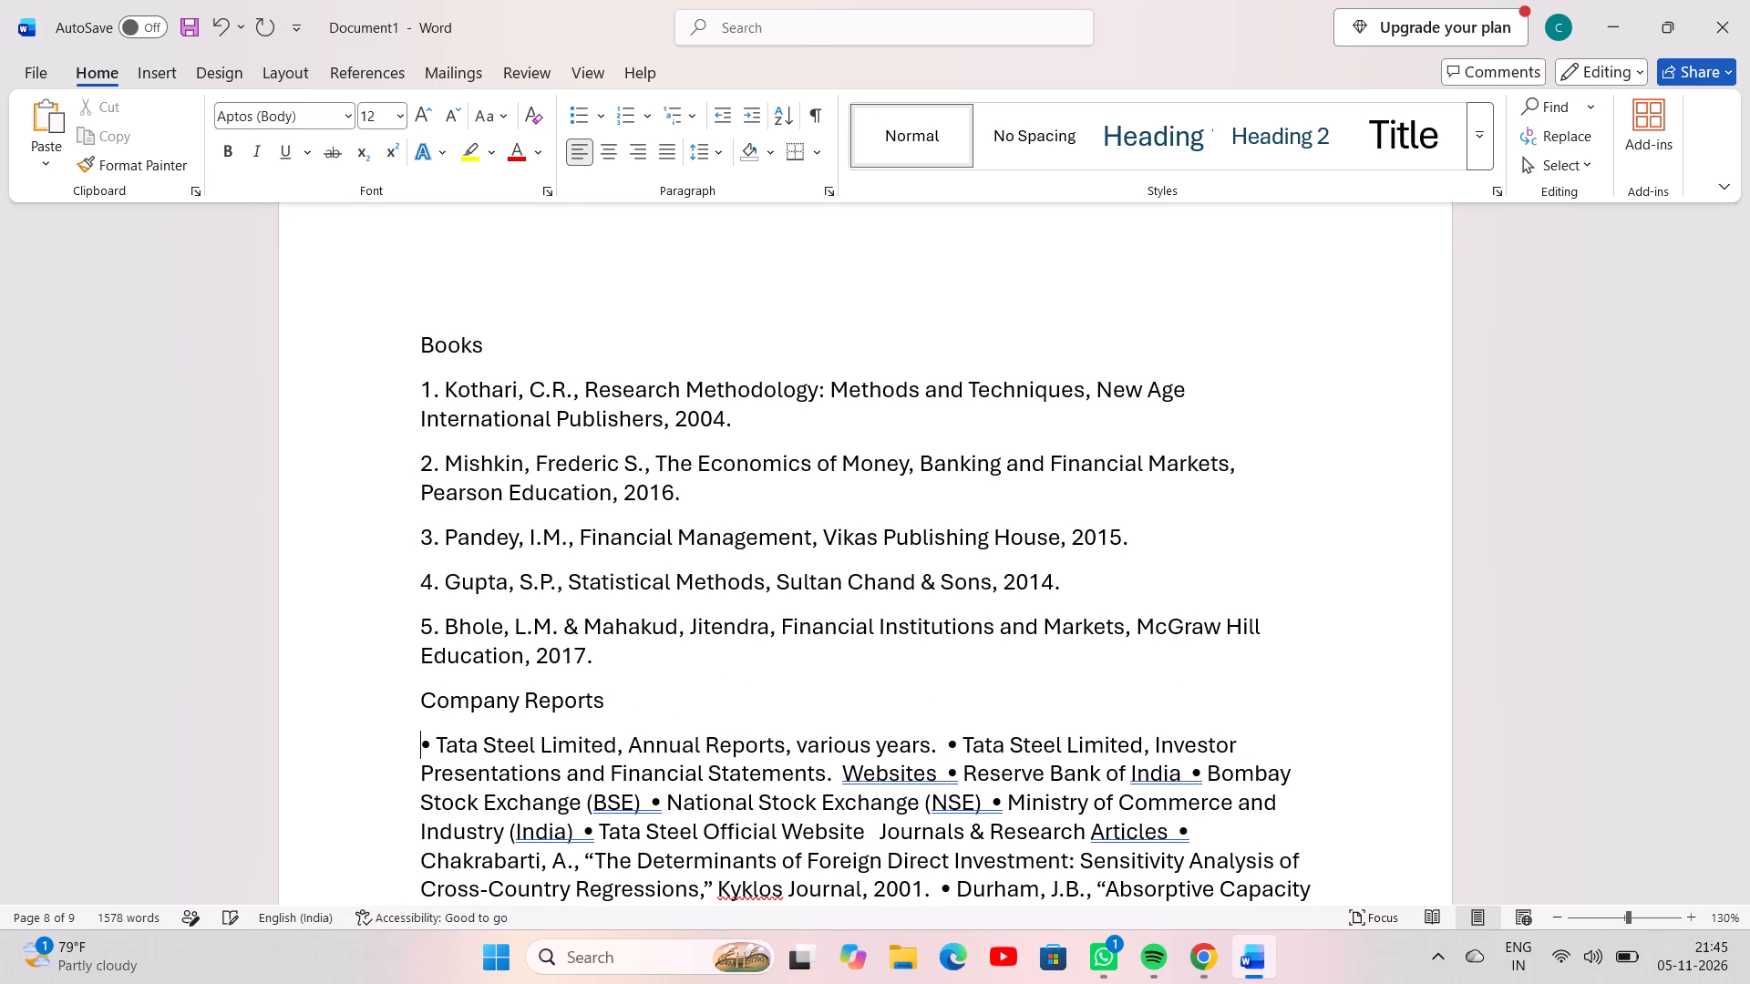
{"action": "left_click", "coordinate": [952, 741]}
{"action": "key", "text": "Left"}
{"action": "key", "text": "Return"}
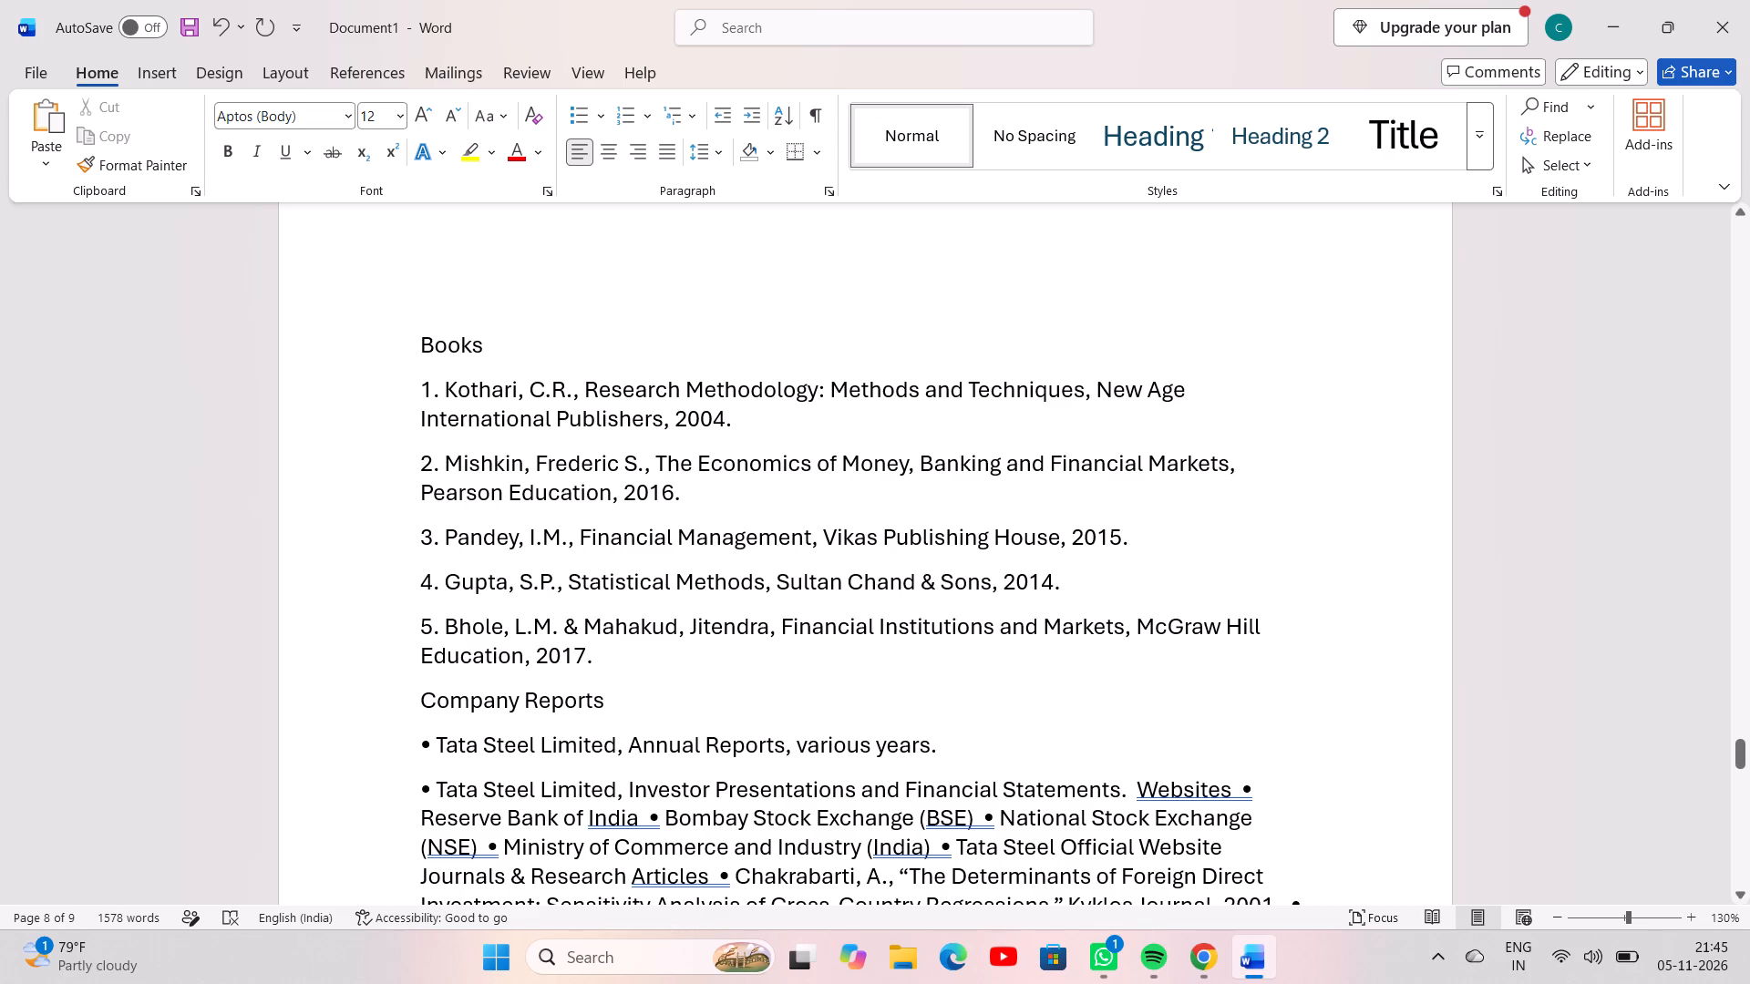
{"action": "left_click", "coordinate": [1132, 790]}
{"action": "key", "text": "Return"}
Put the Websites heading and its five bullets, from Reserve Bank of India to Tata Steel Official Website, on separate lines.
{"action": "scroll", "coordinate": [1132, 790], "scroll_direction": "down", "scroll_amount": 1}
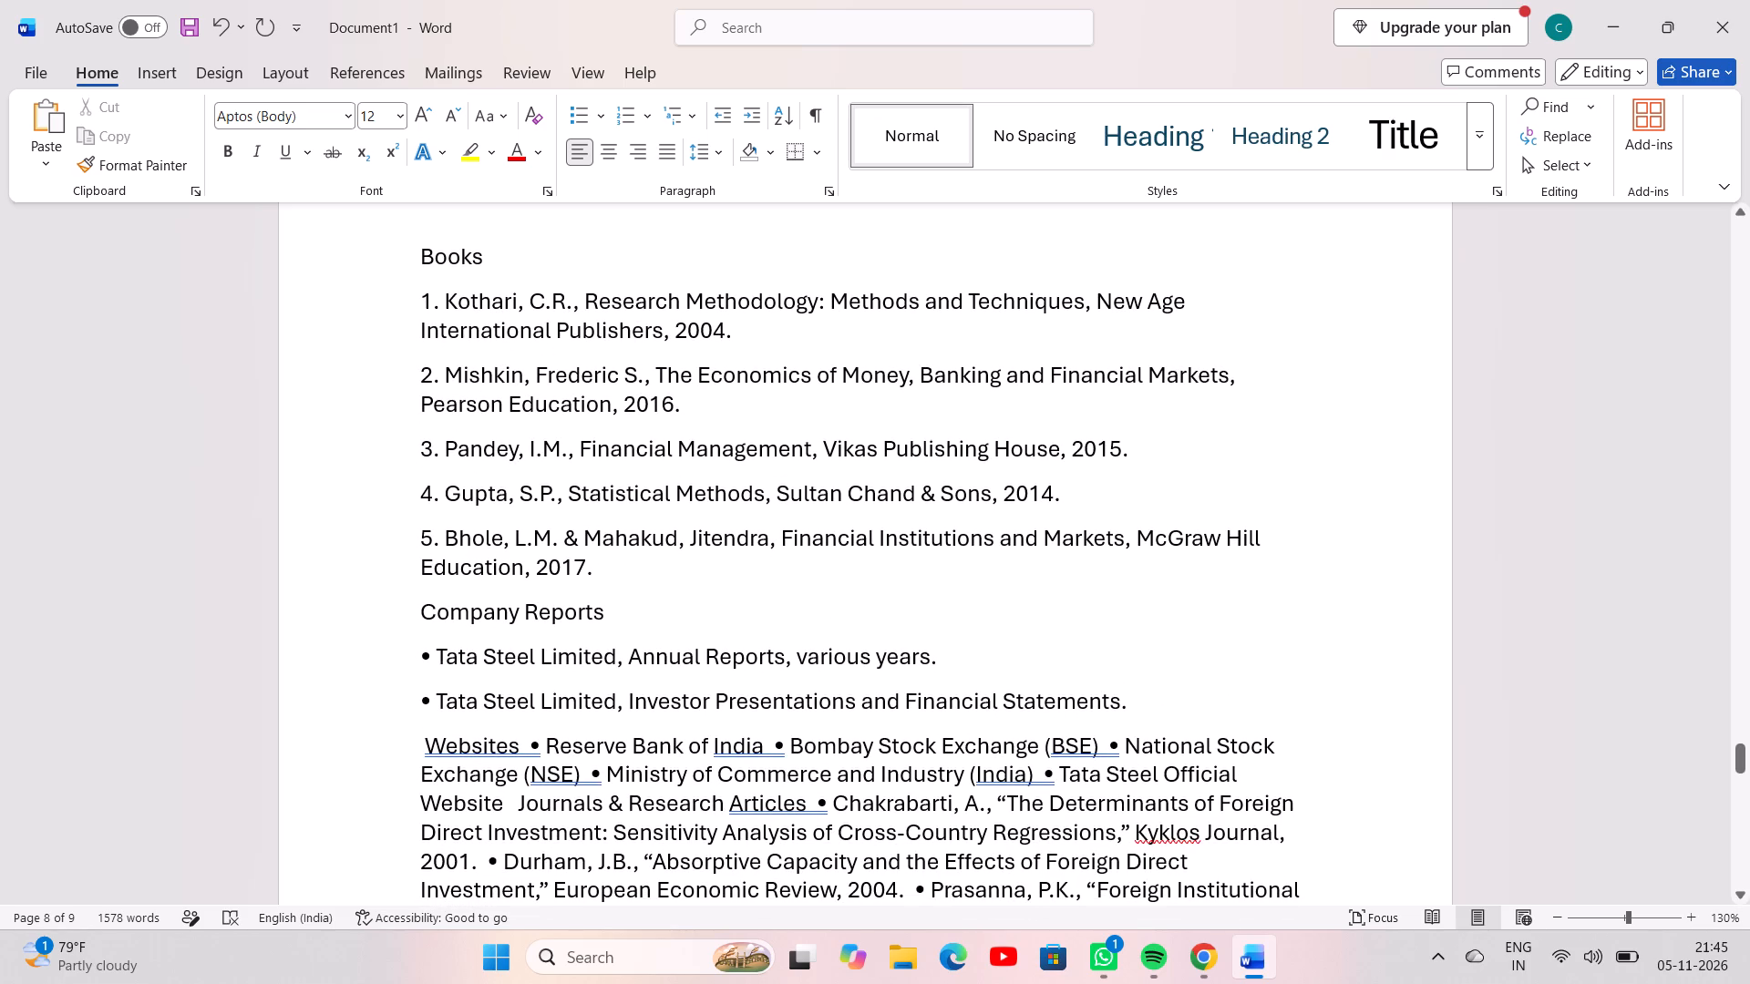
{"action": "left_click", "coordinate": [529, 748]}
{"action": "key", "text": "Return"}
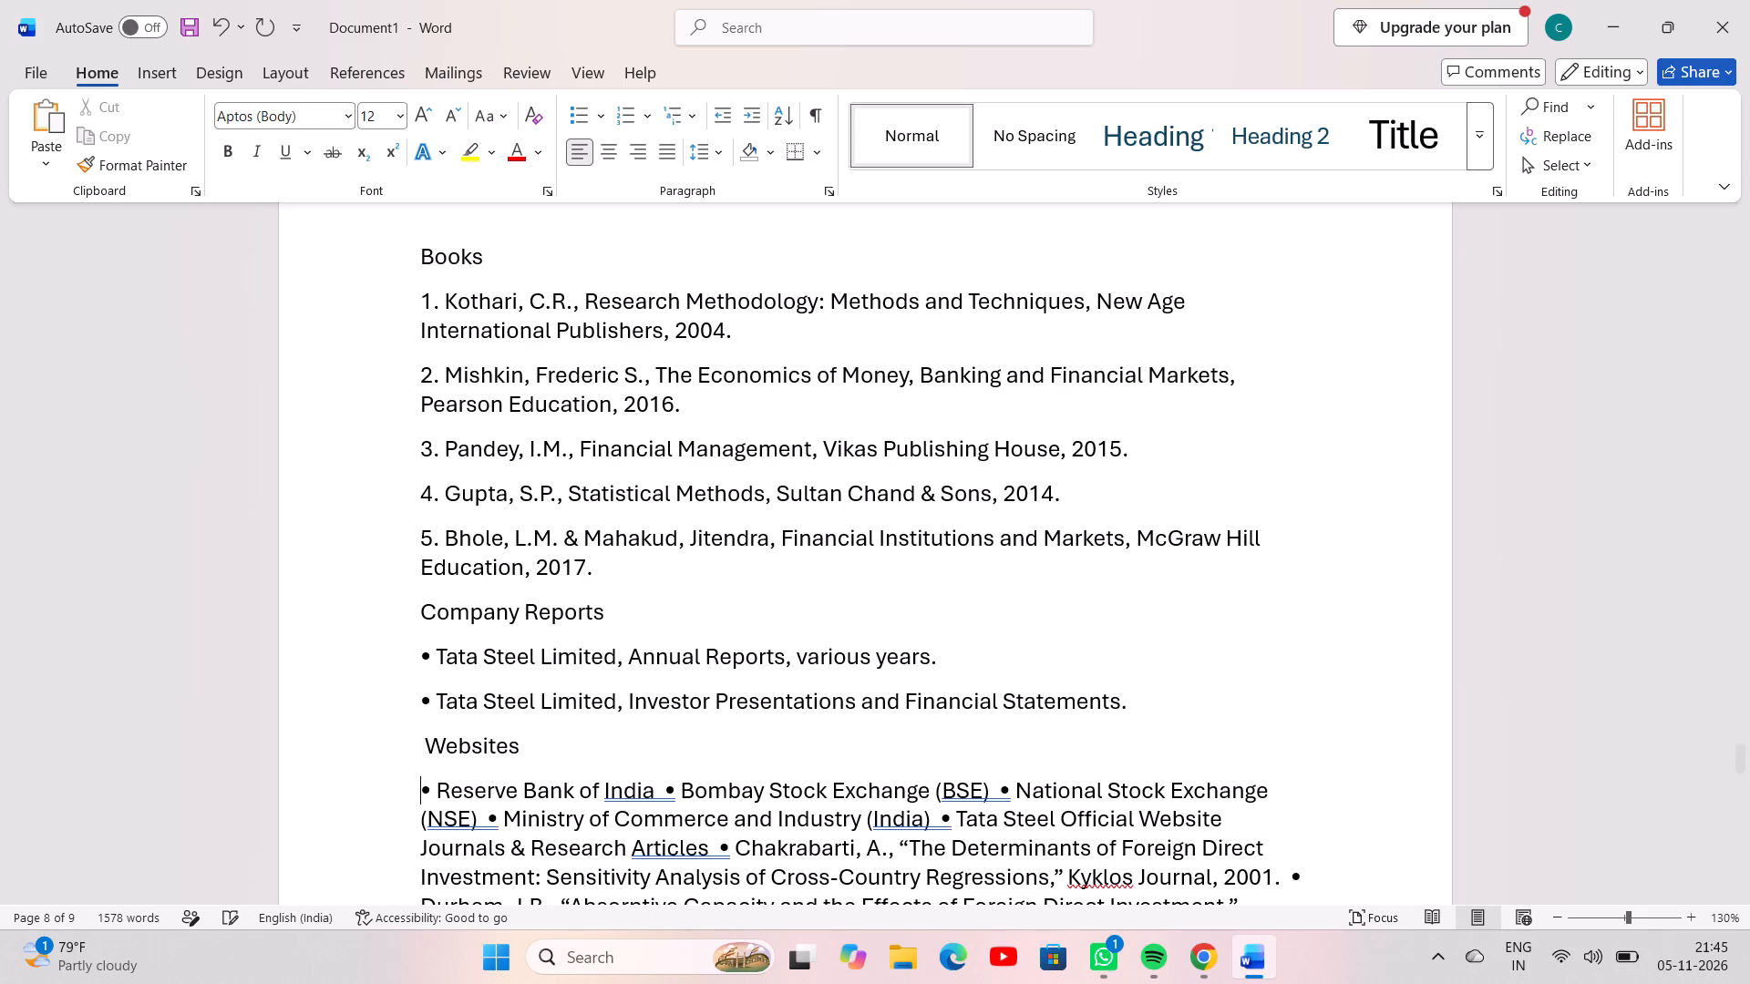
{"action": "left_click", "coordinate": [664, 786]}
{"action": "key", "text": "Return"}
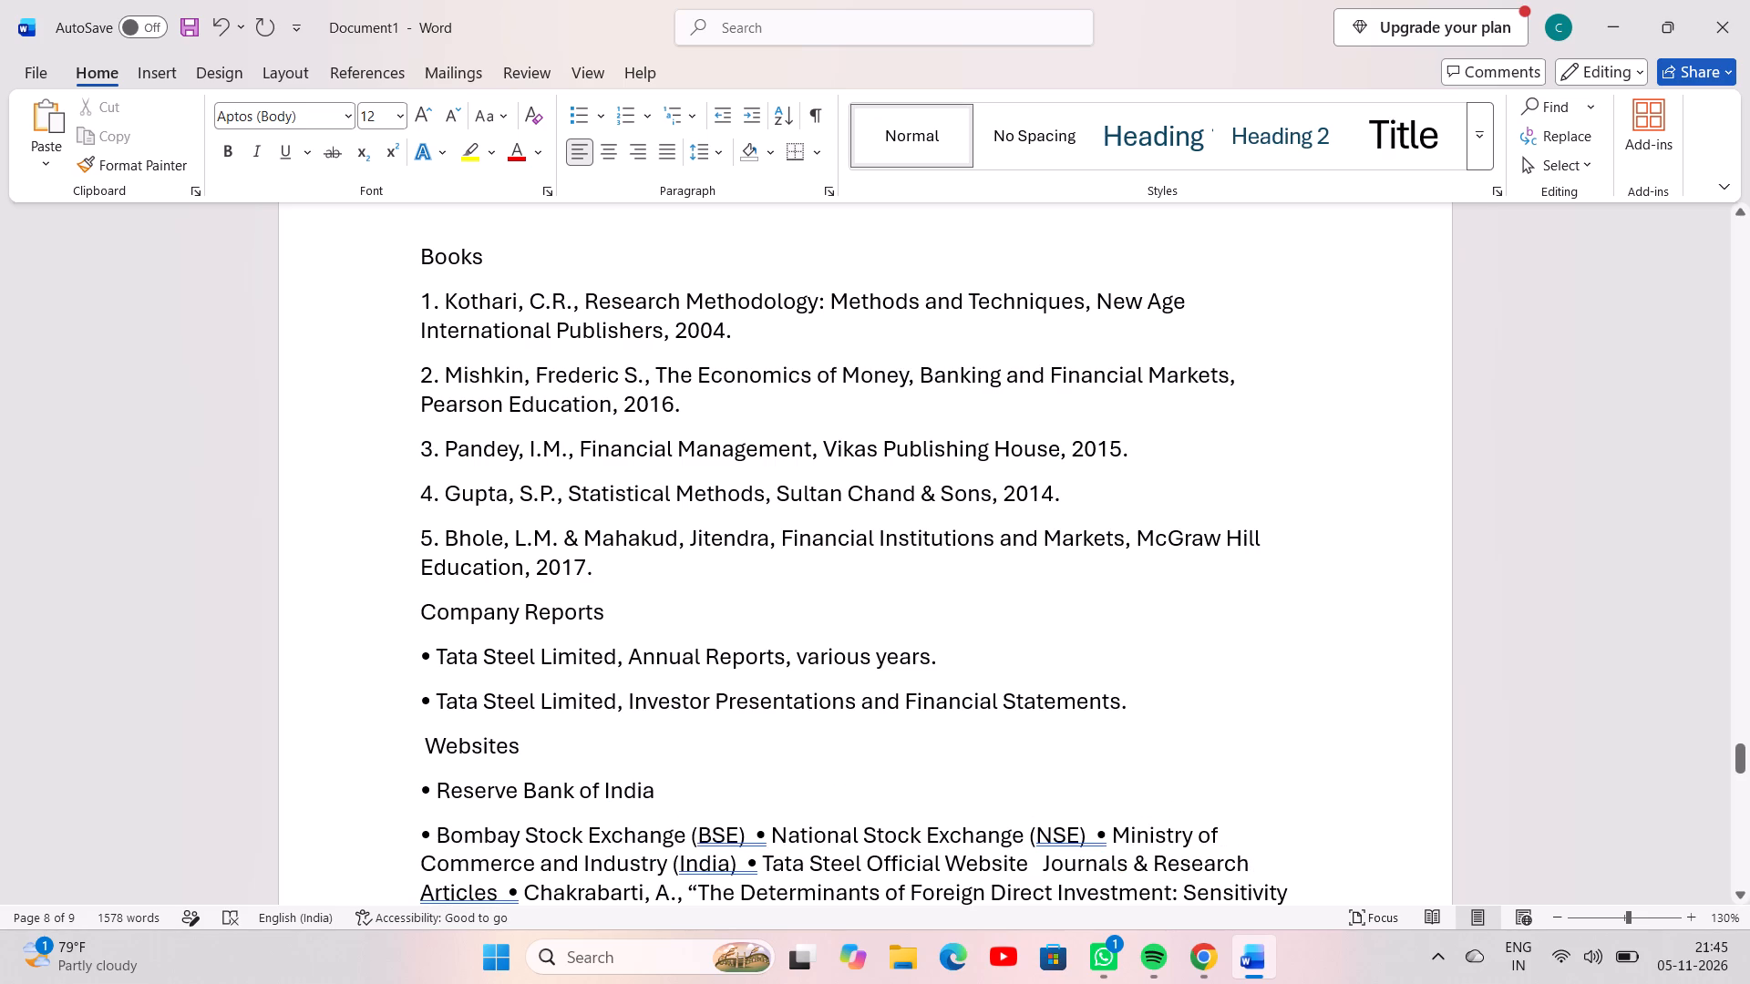
{"action": "left_click", "coordinate": [757, 833]}
{"action": "key", "text": "Return"}
{"action": "scroll", "coordinate": [757, 833], "scroll_direction": "down", "scroll_amount": 1}
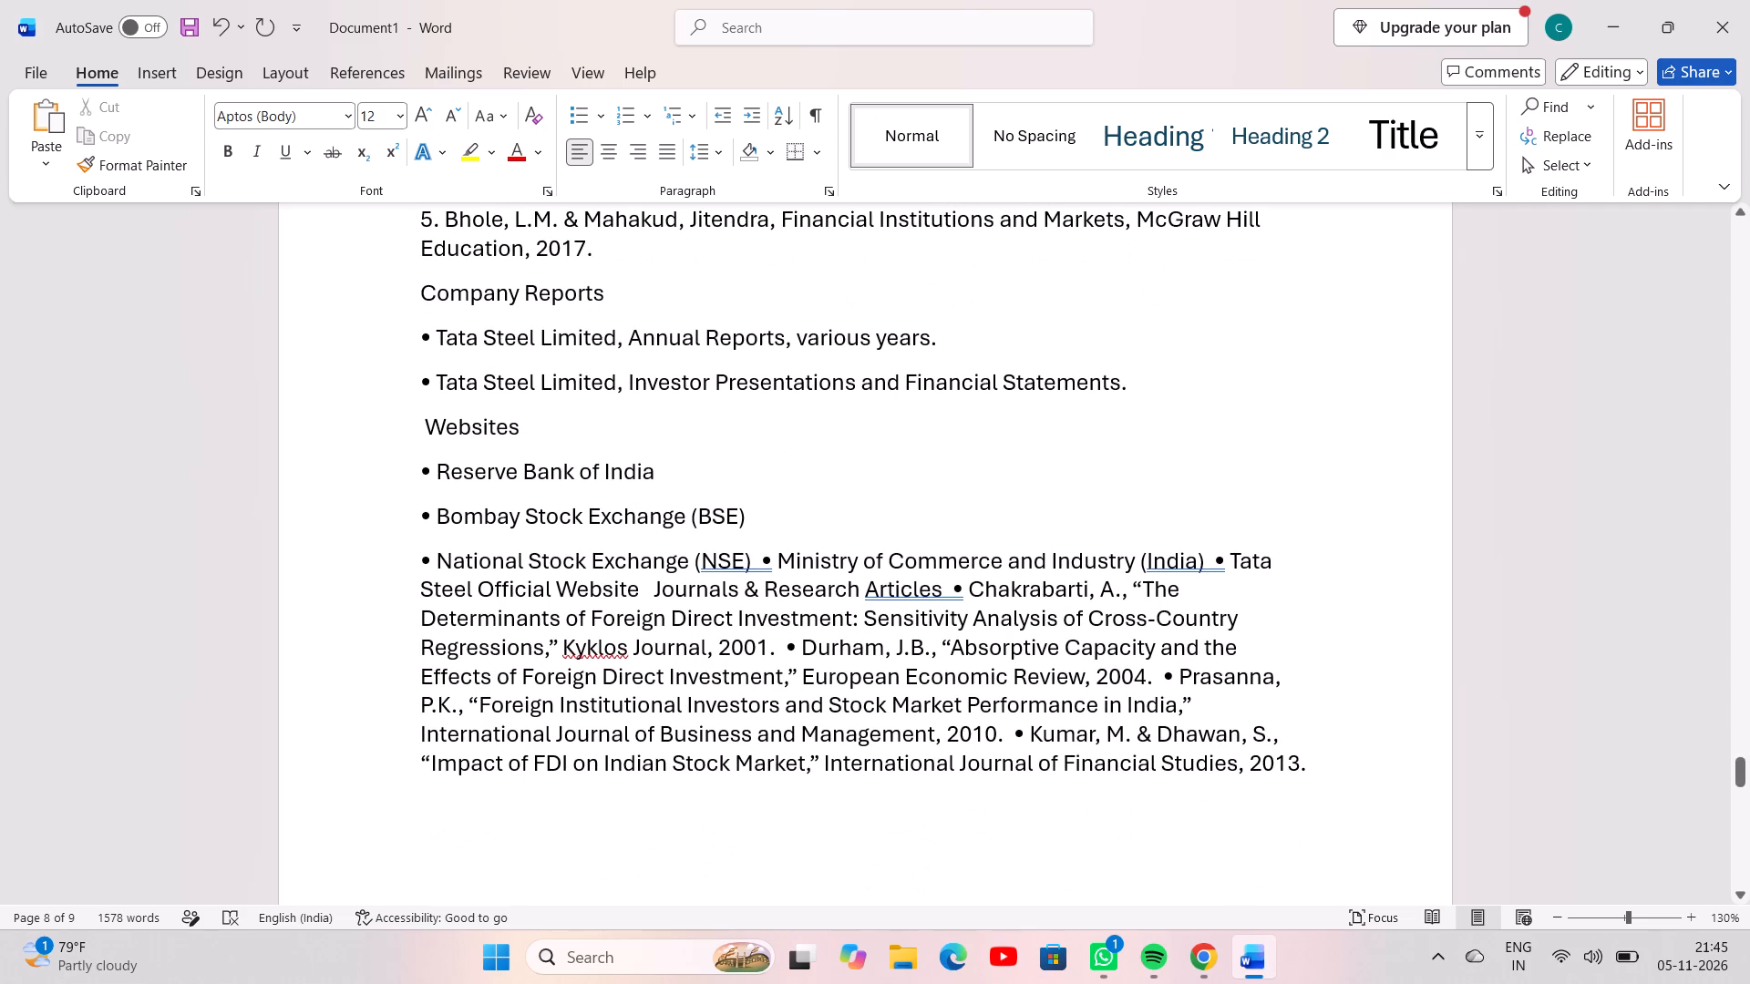
{"action": "left_click", "coordinate": [761, 560]}
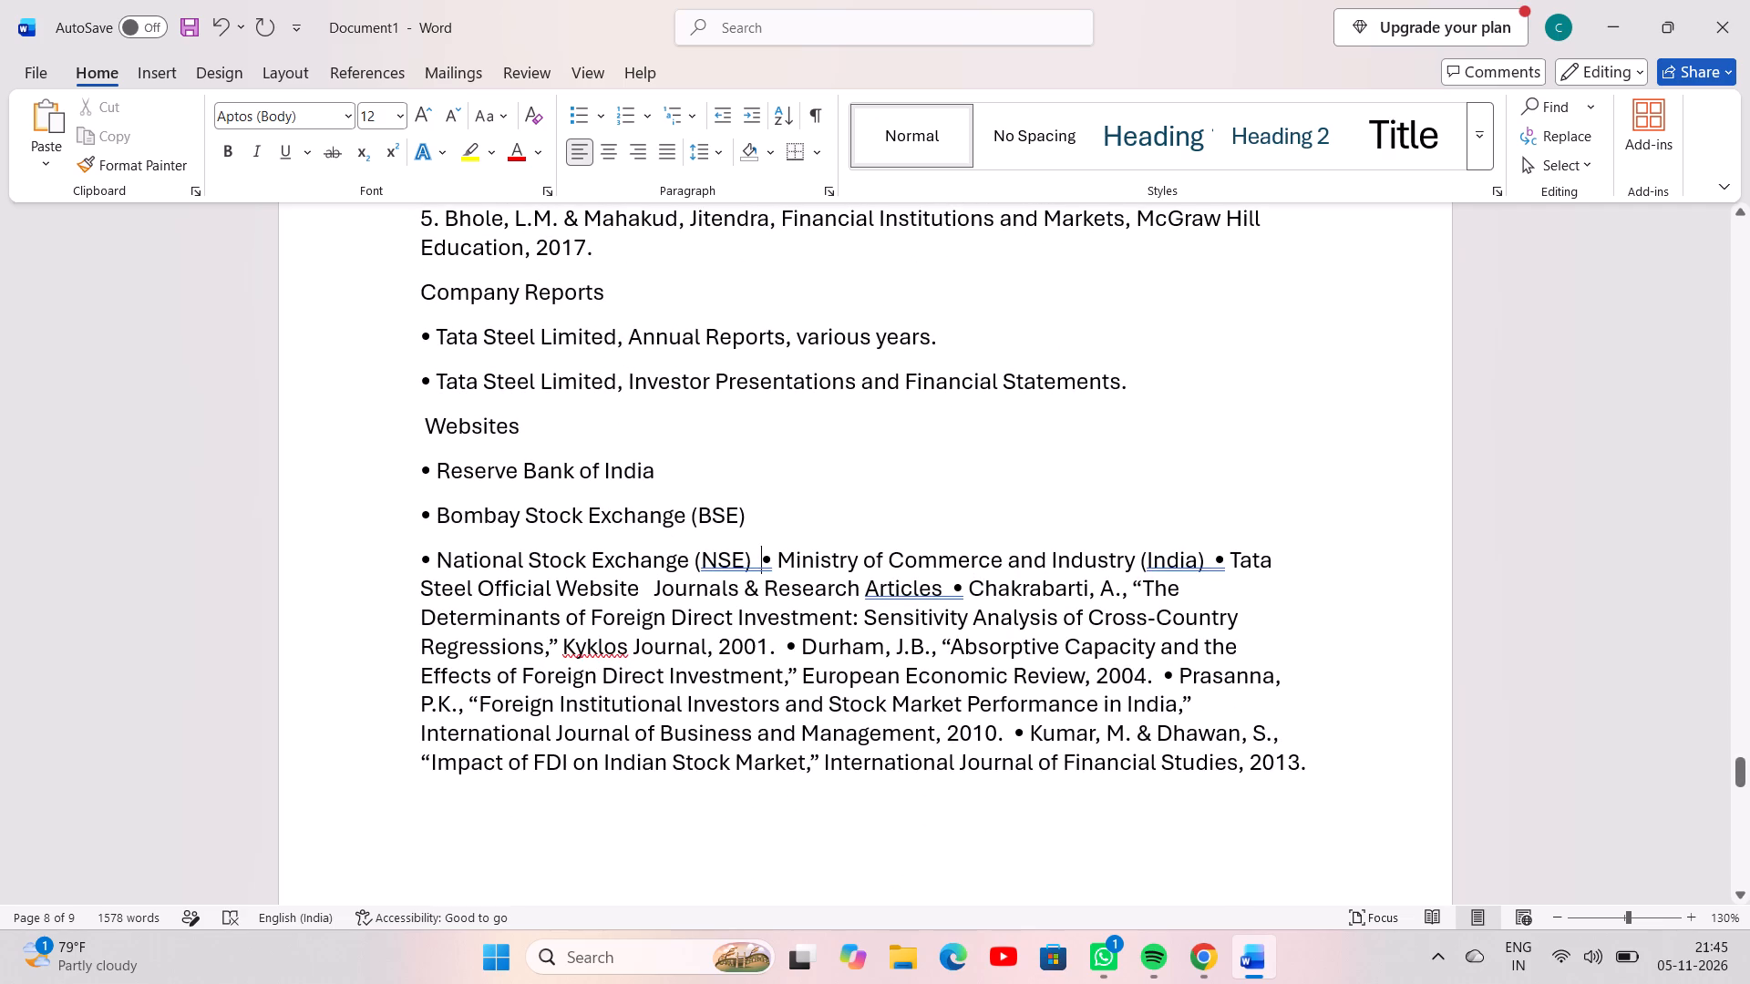
{"action": "key", "text": "Return"}
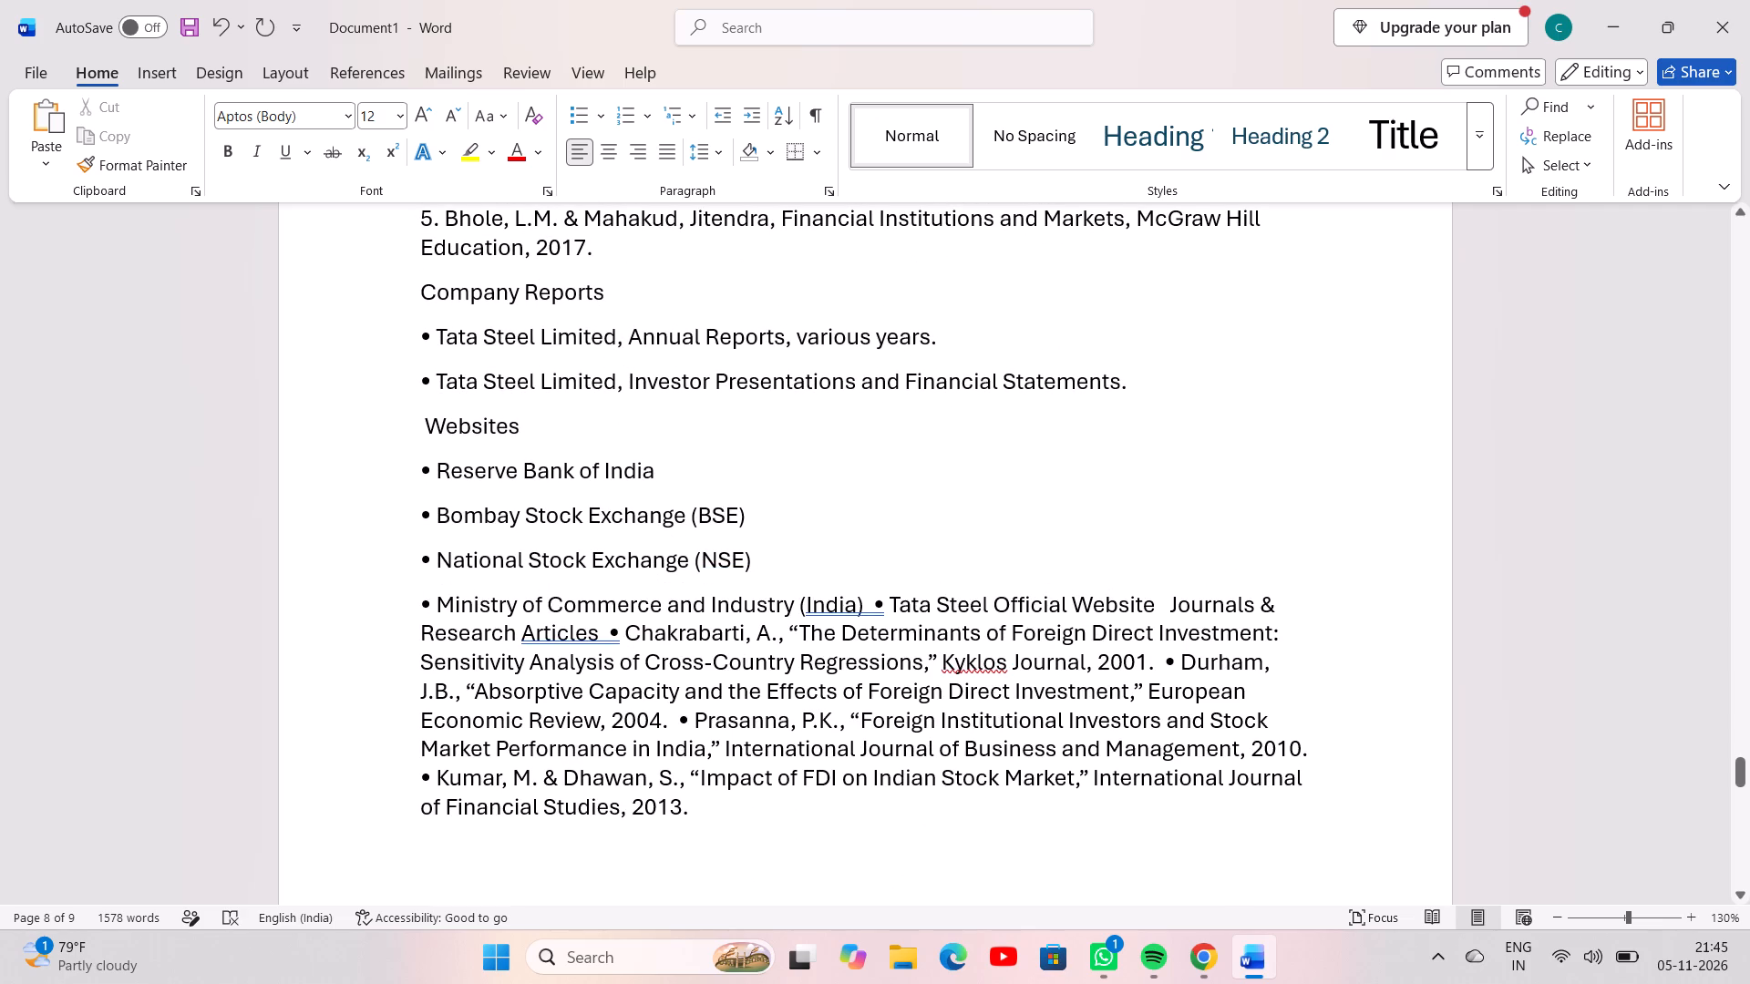
{"action": "left_click", "coordinate": [869, 606]}
{"action": "key", "text": "Right"}
{"action": "key", "text": "Return"}
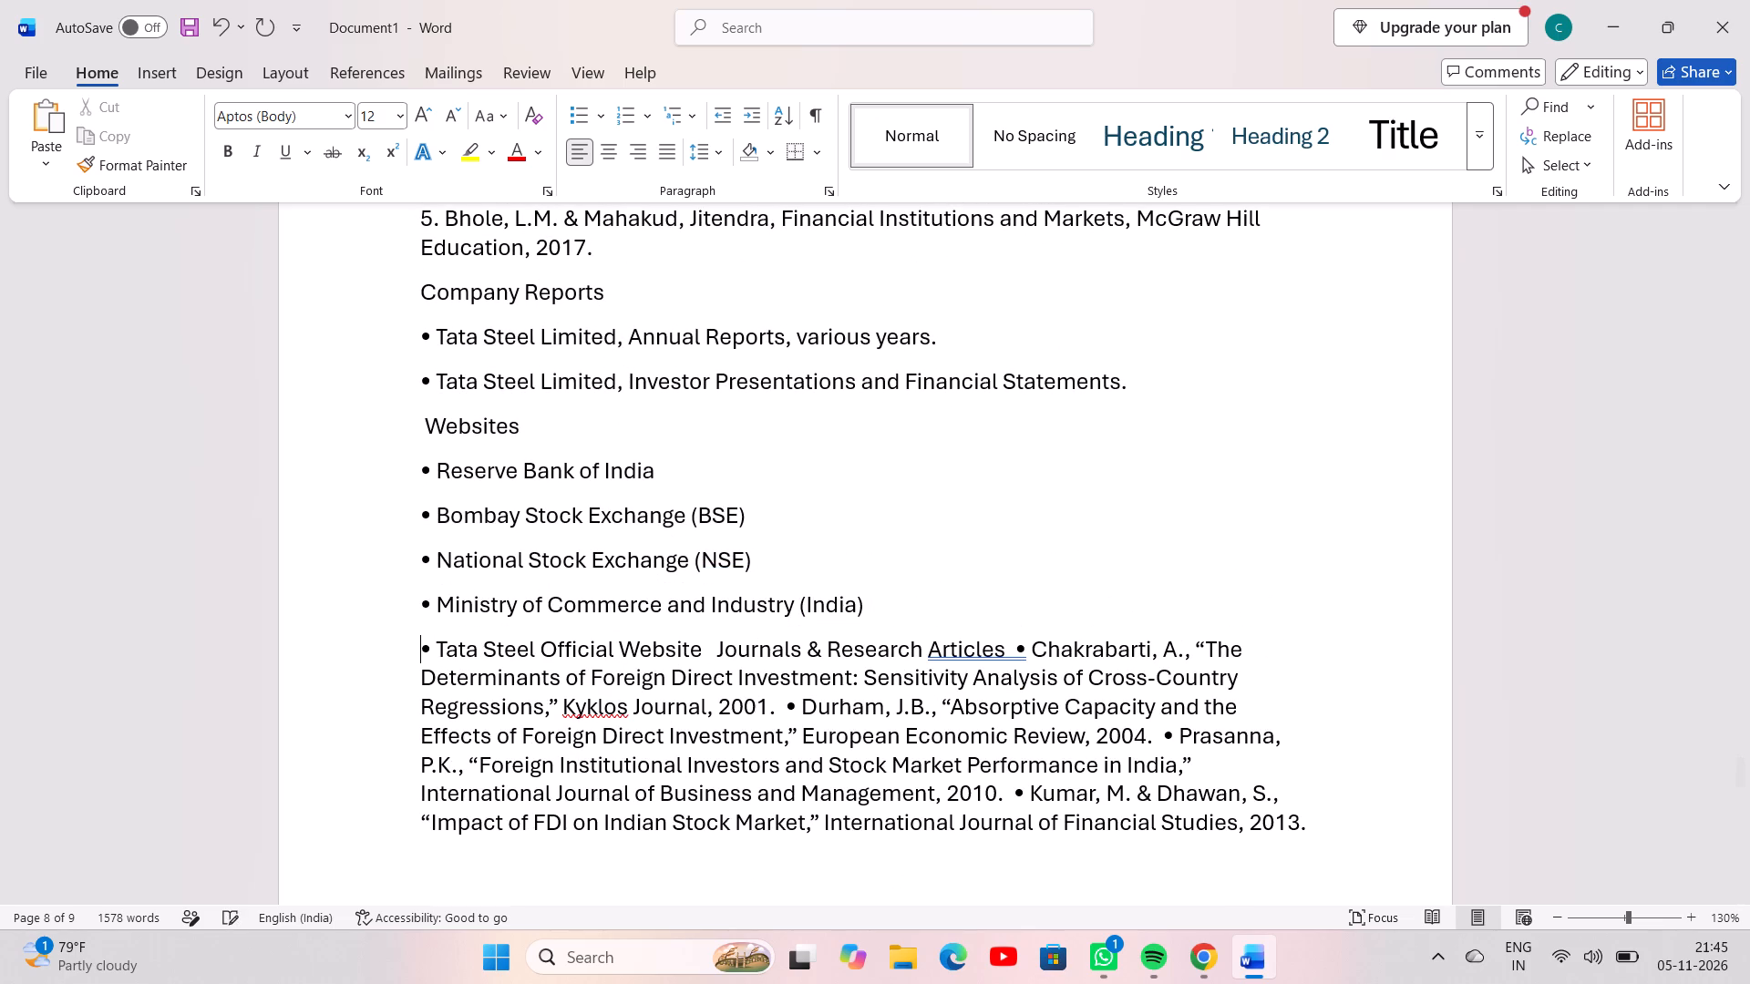
{"action": "left_click", "coordinate": [721, 650]}
{"action": "key", "text": "Left"}
{"action": "key", "text": "Return"}
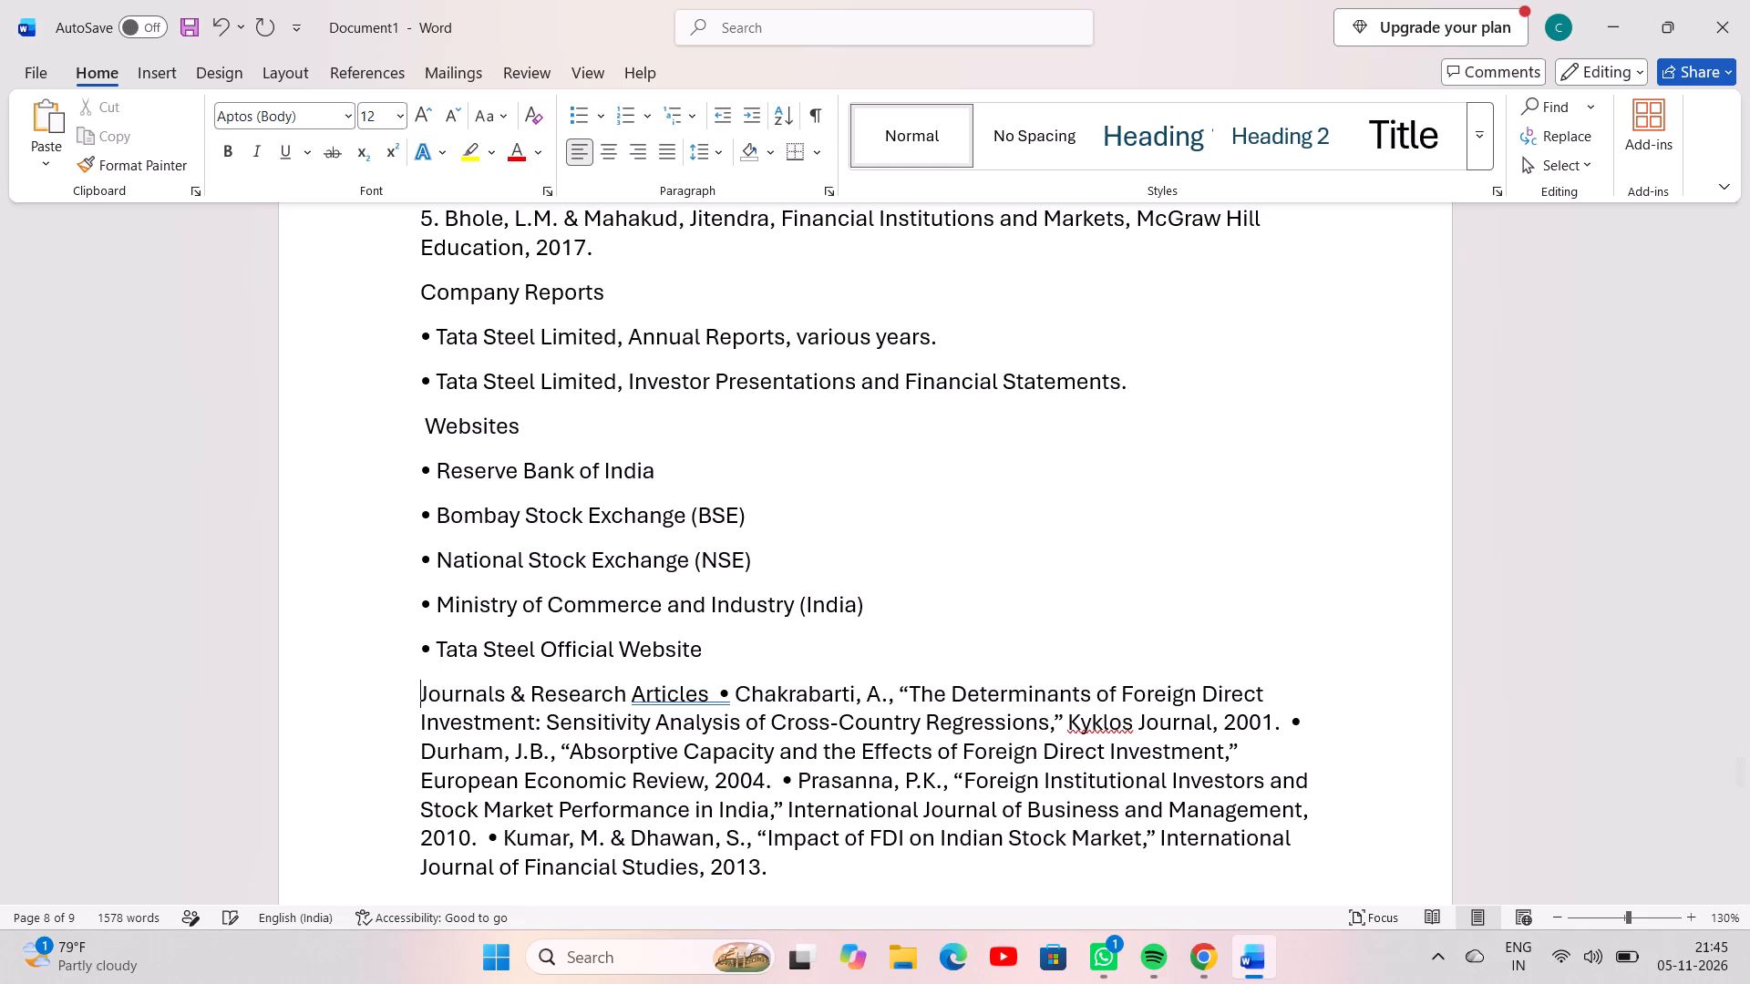
Put the Journals & Research Articles heading and each of its four bulleted references on separate lines.
{"action": "left_click", "coordinate": [714, 686]}
{"action": "key", "text": "Right"}
{"action": "key", "text": "Return"}
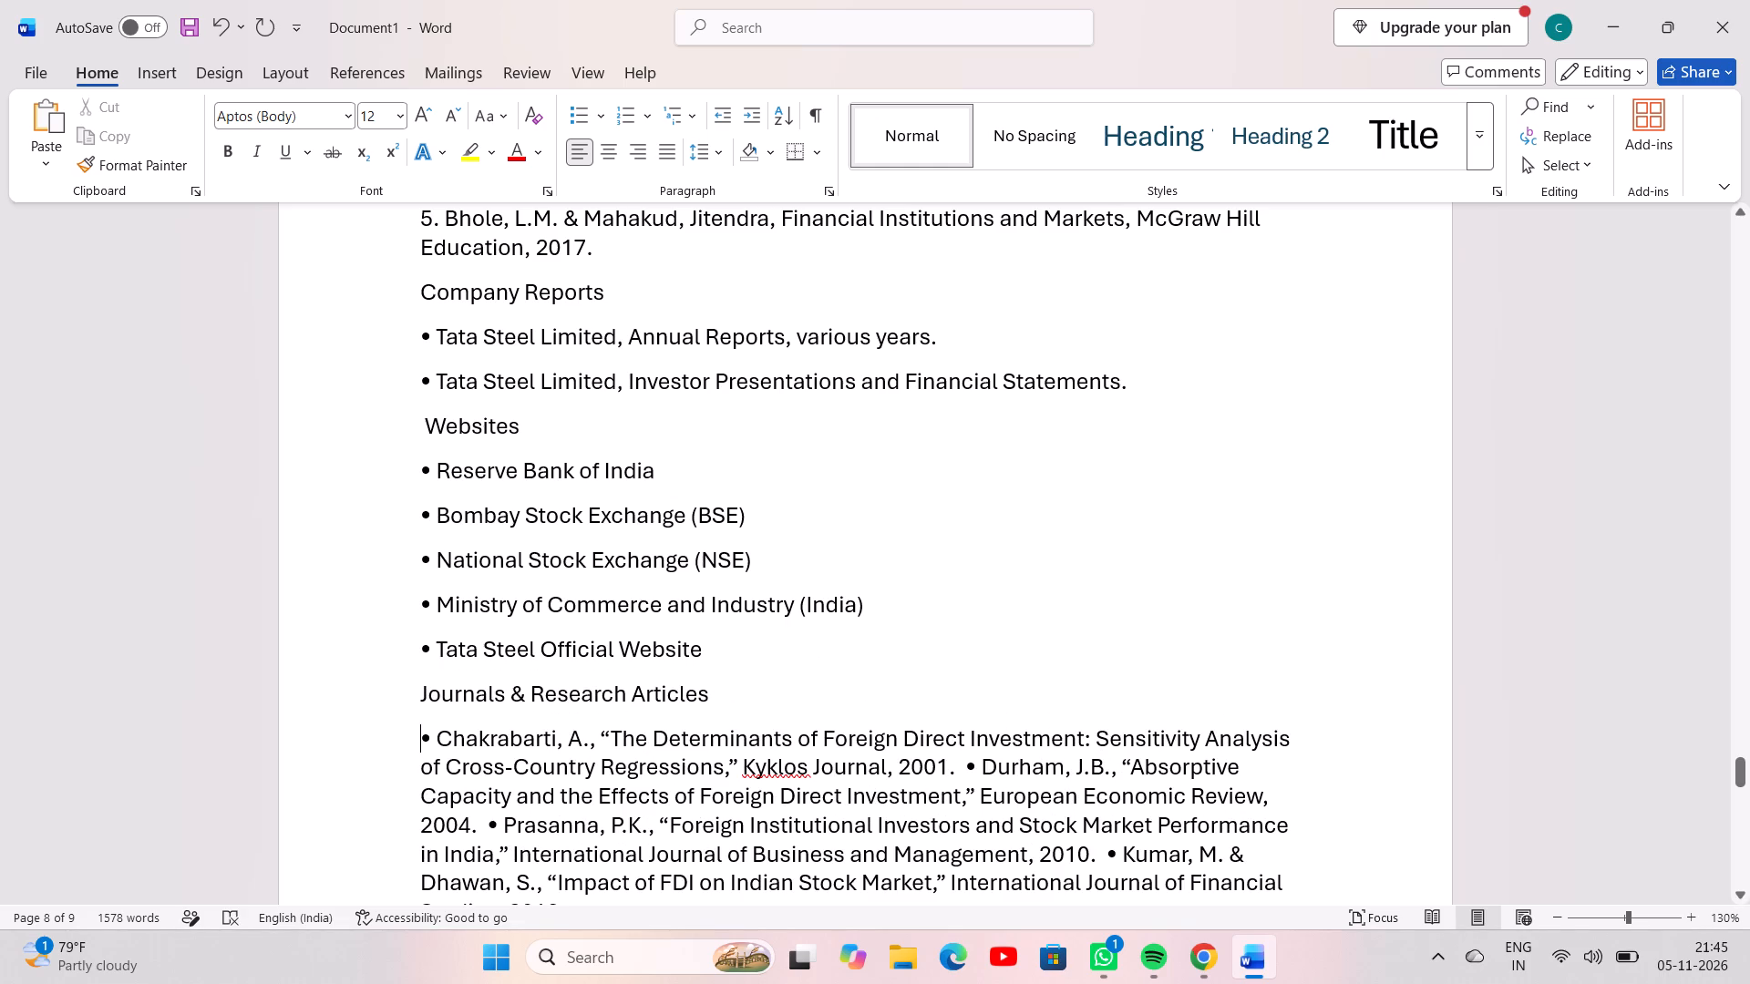
{"action": "left_click", "coordinate": [967, 767]}
{"action": "key", "text": "Return"}
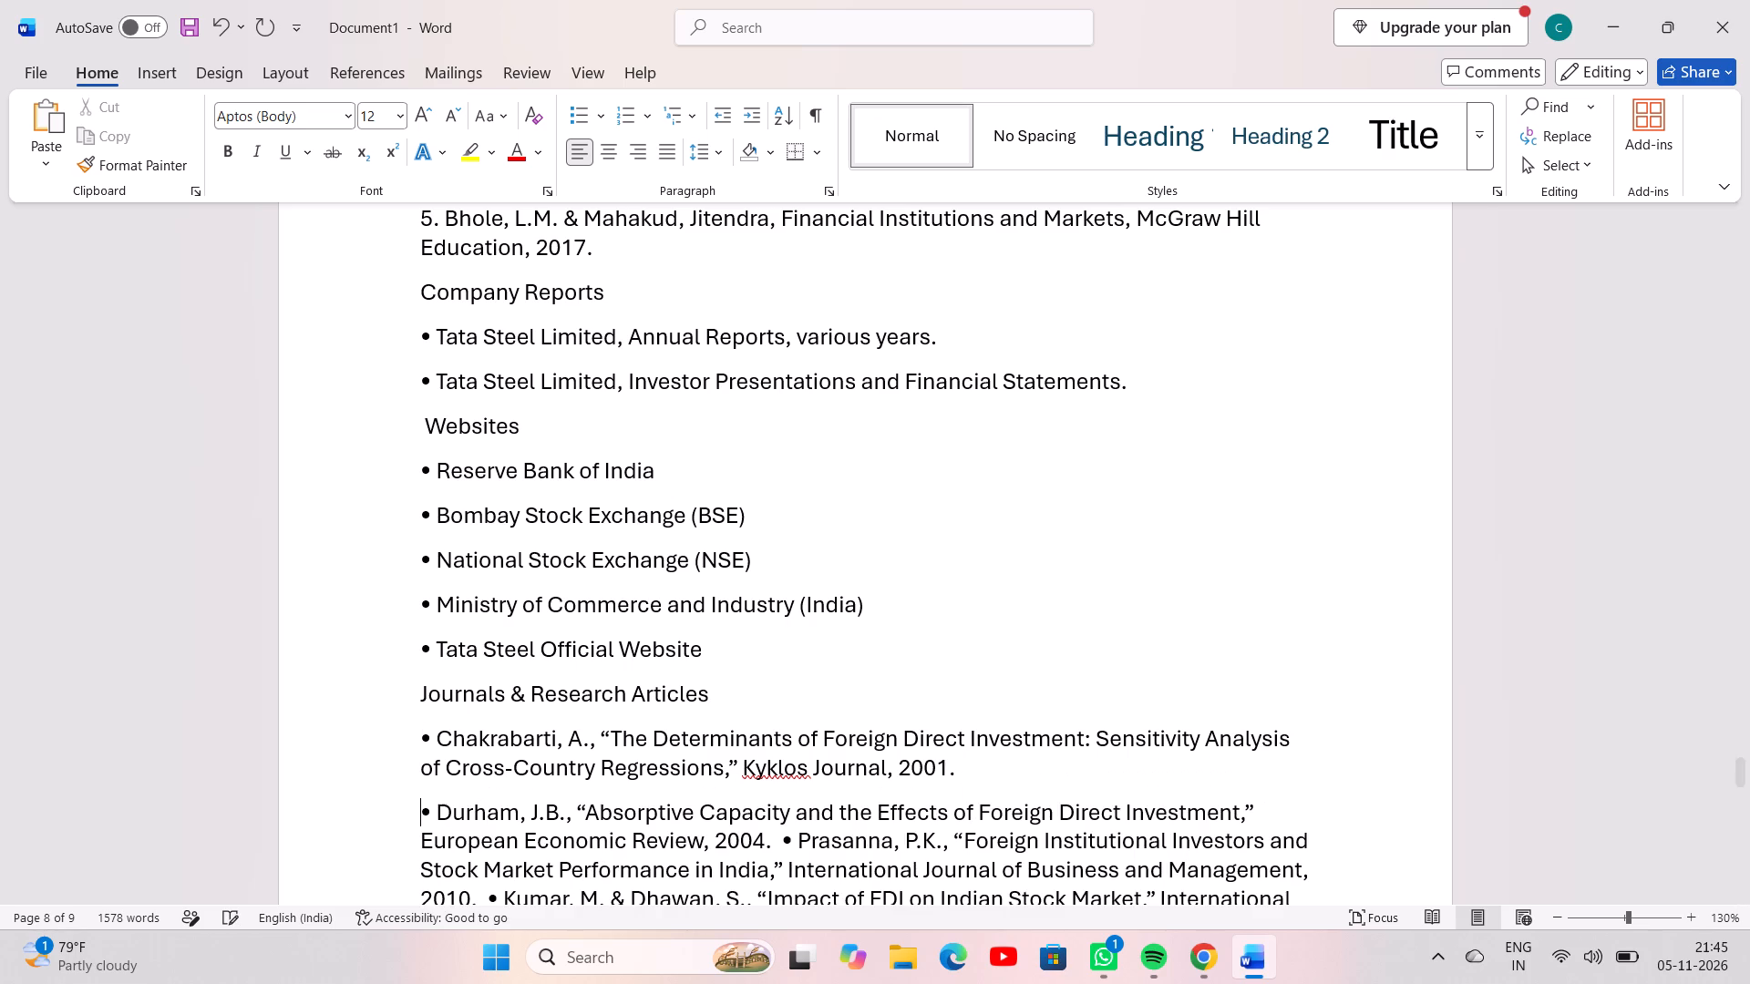
{"action": "left_click", "coordinate": [788, 847]}
{"action": "key", "text": "Left"}
{"action": "key", "text": "Return"}
{"action": "scroll", "coordinate": [788, 847], "scroll_direction": "down", "scroll_amount": 1}
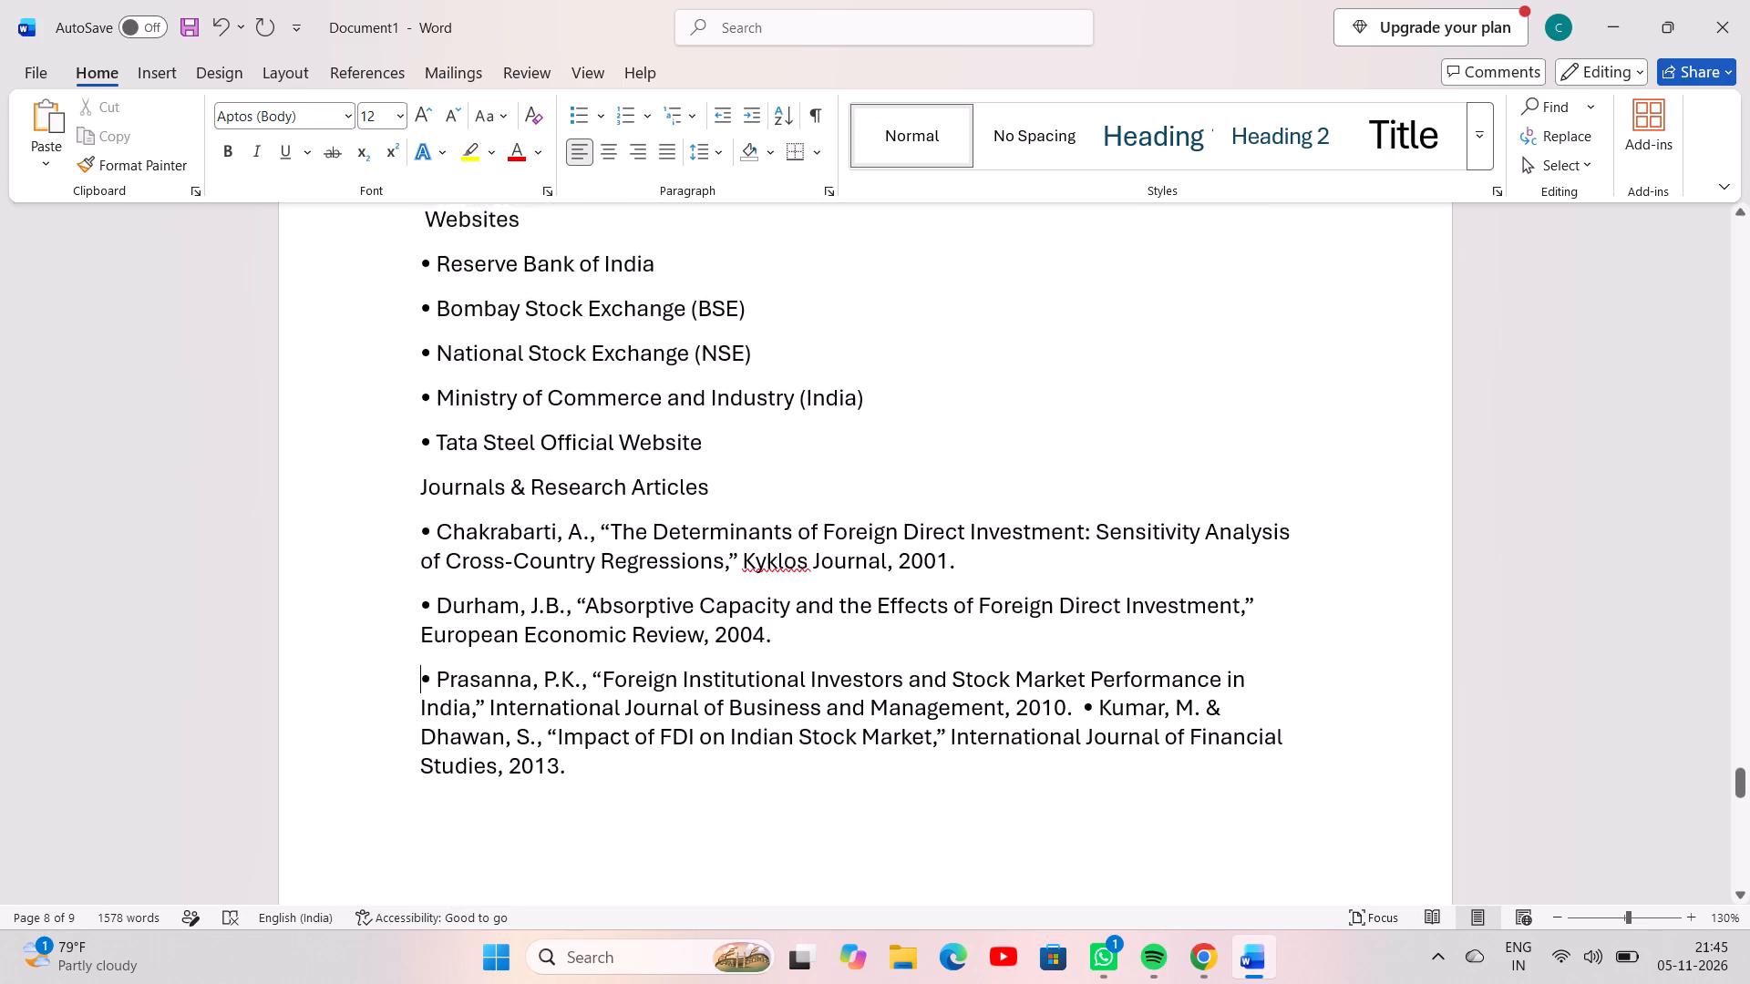
{"action": "scroll", "coordinate": [788, 847], "scroll_direction": "down", "scroll_amount": 1}
{"action": "left_click", "coordinate": [1080, 644]}
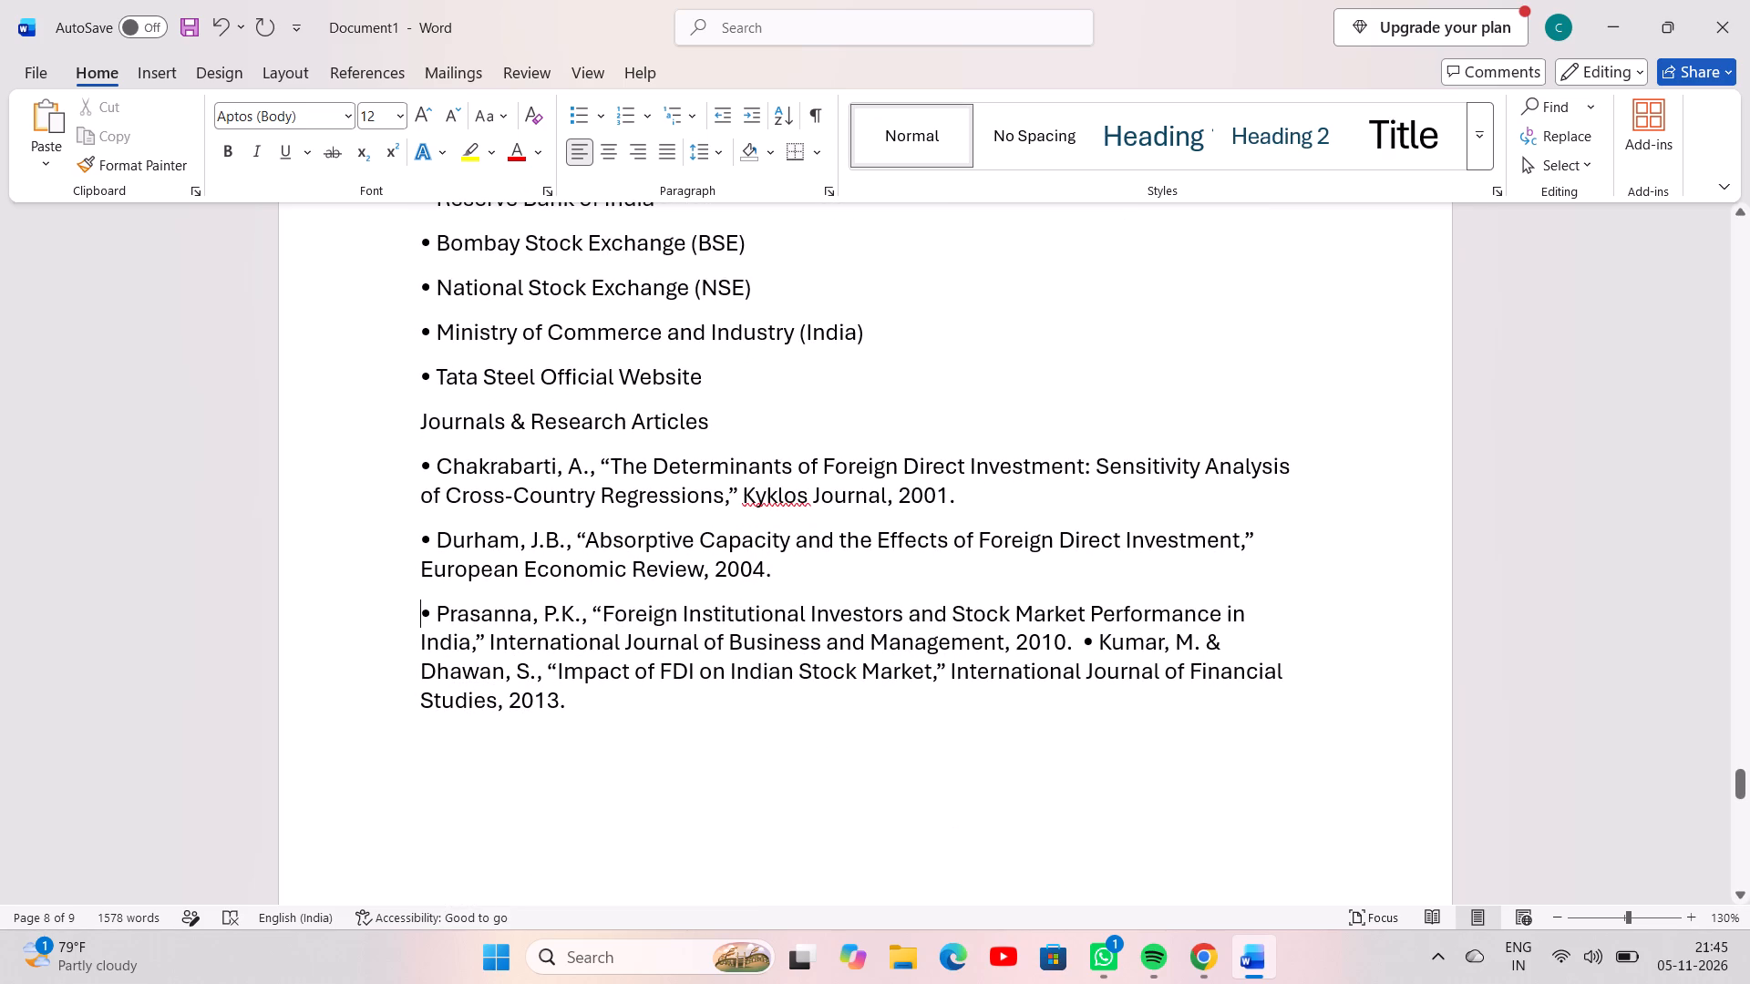
{"action": "key", "text": "Right"}
{"action": "key", "text": "Return"}
Make the Books heading bold.
{"action": "scroll", "coordinate": [1080, 644], "scroll_direction": "down", "scroll_amount": 2}
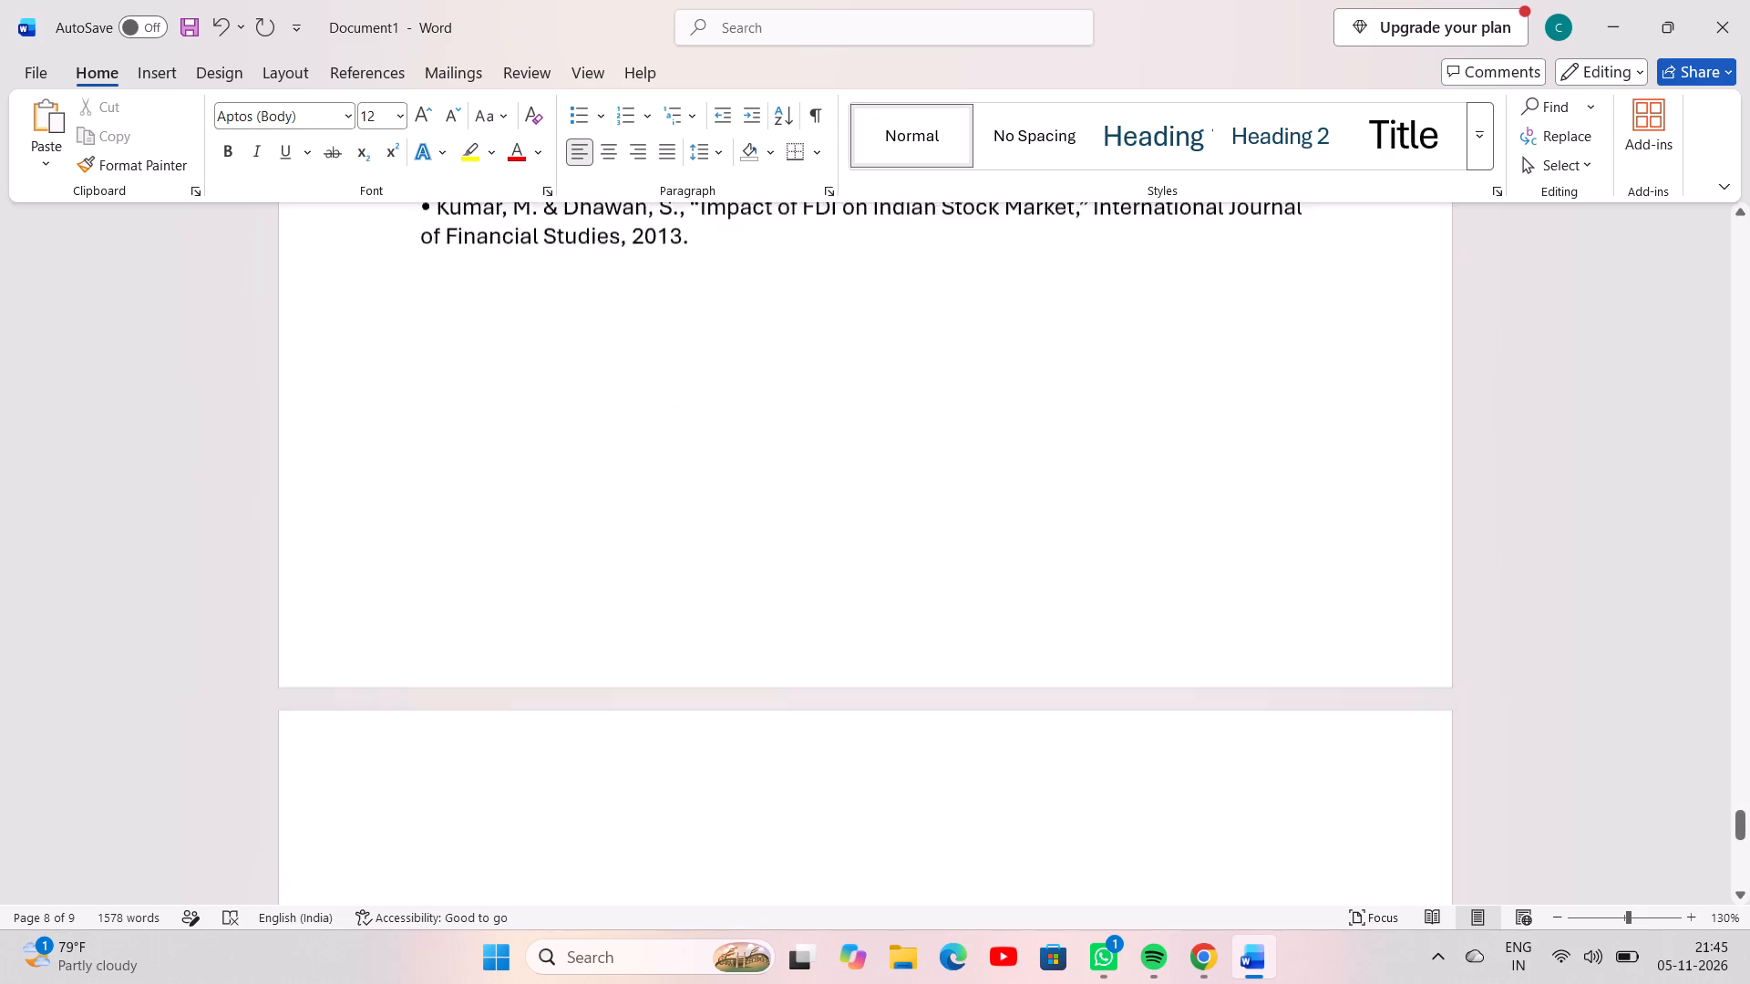
{"action": "scroll", "coordinate": [1080, 644], "scroll_direction": "down", "scroll_amount": 1}
{"action": "scroll", "coordinate": [1080, 644], "scroll_direction": "up", "scroll_amount": 2}
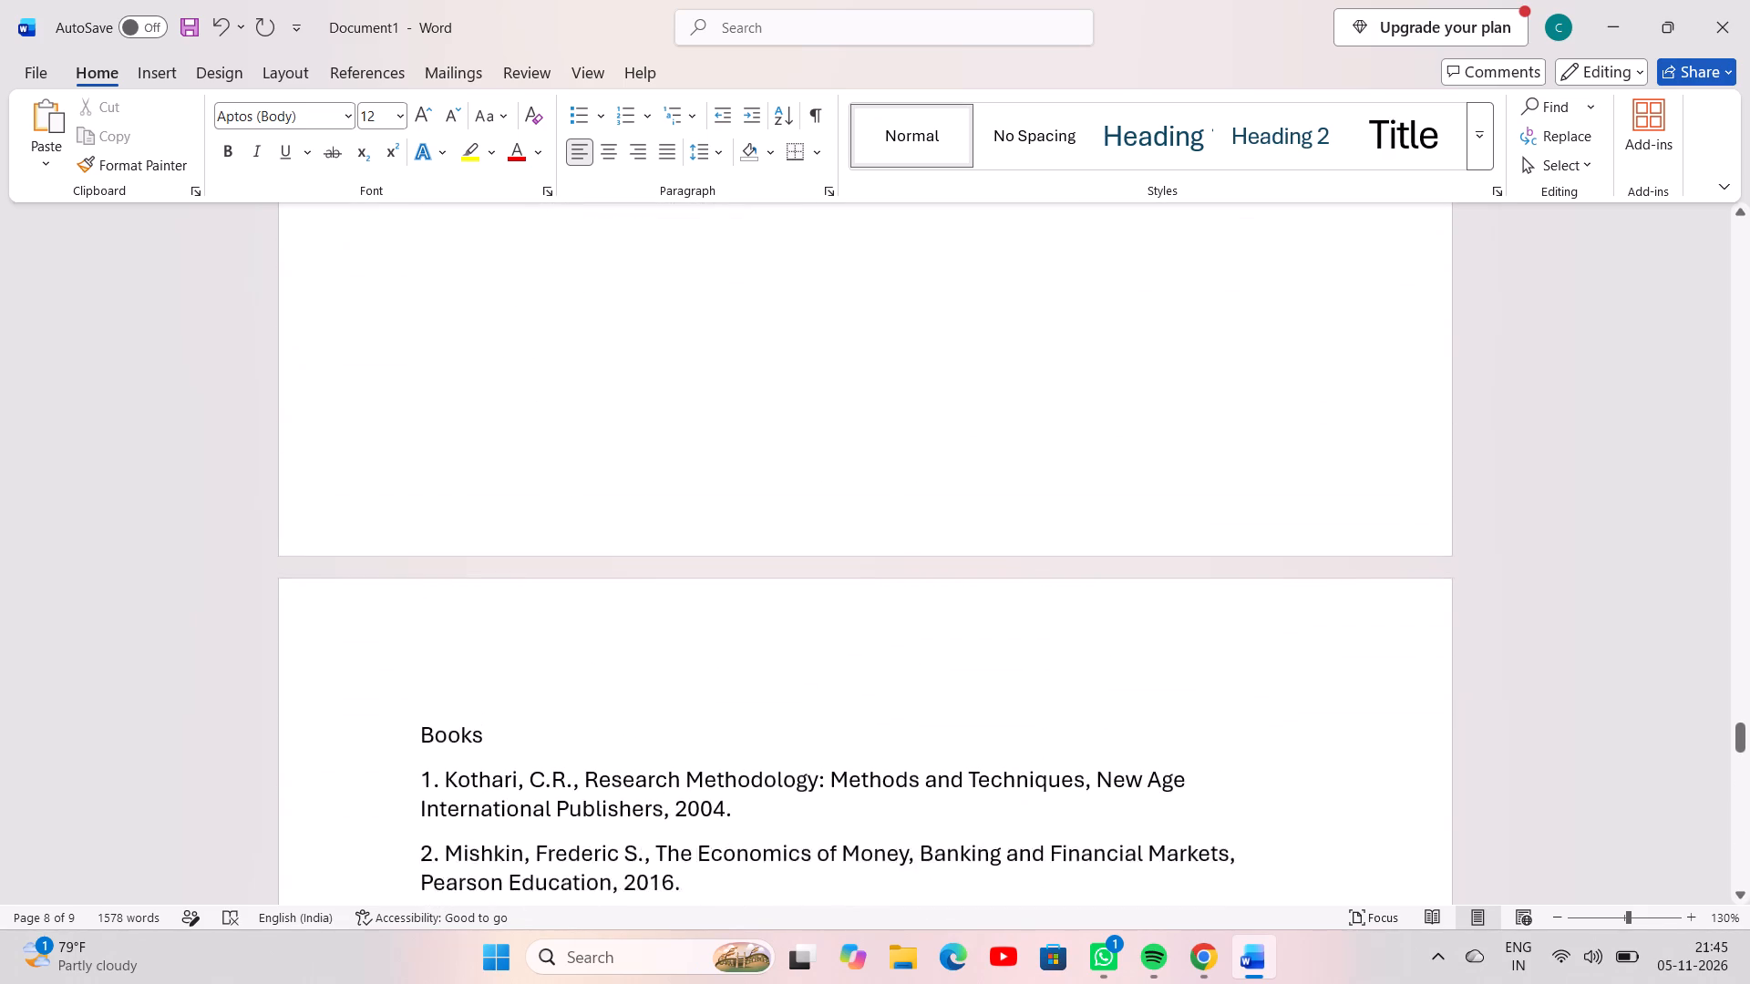
{"action": "scroll", "coordinate": [1080, 644], "scroll_direction": "up", "scroll_amount": 2}
{"action": "scroll", "coordinate": [1080, 644], "scroll_direction": "down", "scroll_amount": 1}
{"action": "scroll", "coordinate": [1086, 623], "scroll_direction": "up", "scroll_amount": 1}
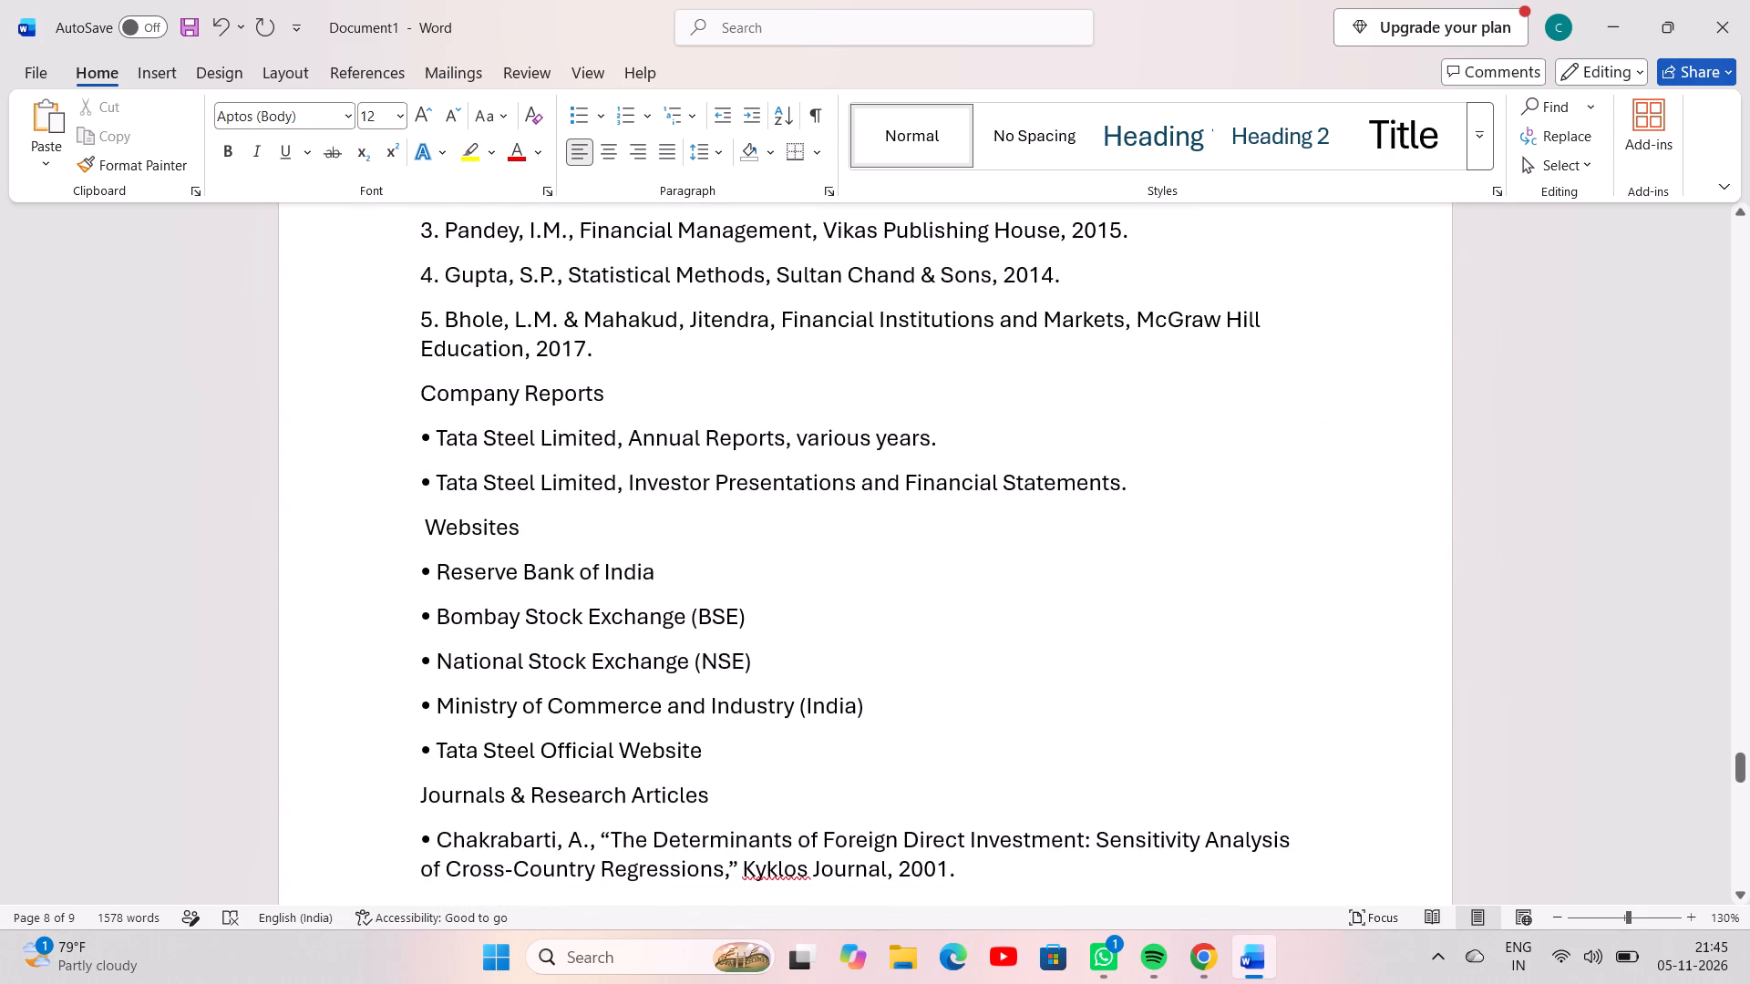
{"action": "scroll", "coordinate": [1086, 623], "scroll_direction": "up", "scroll_amount": 2}
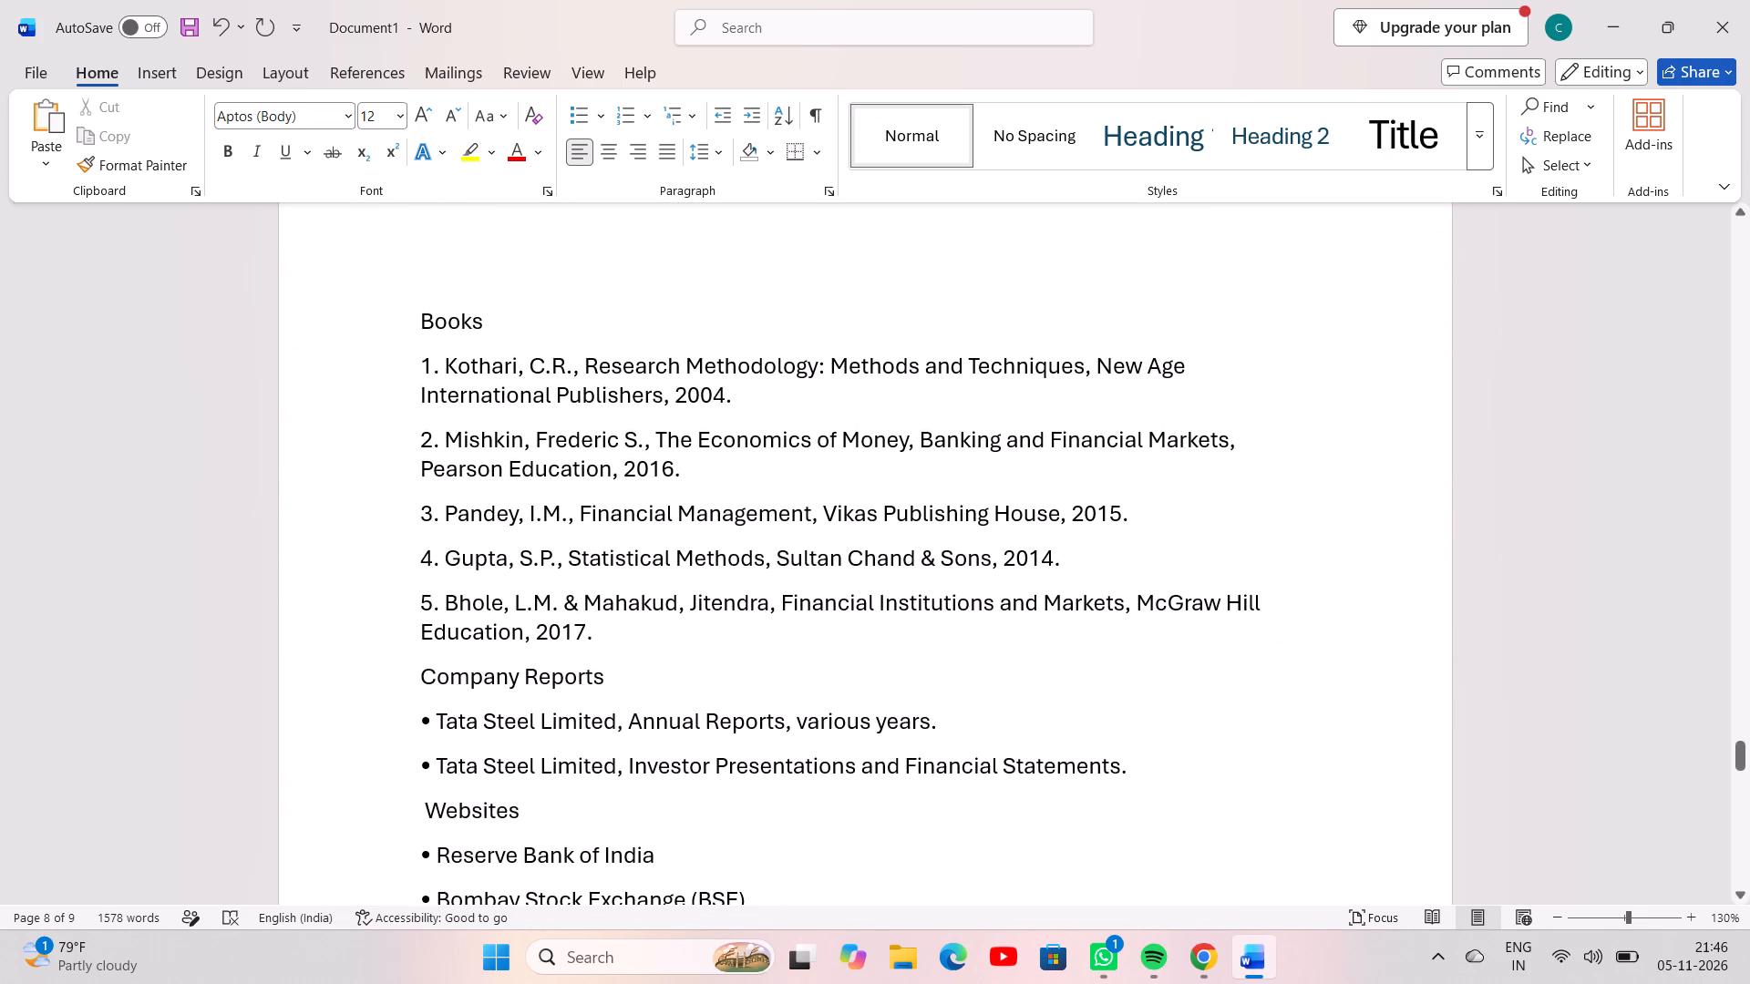
{"action": "left_click_drag", "start_coordinate": [493, 314], "coordinate": [423, 322]}
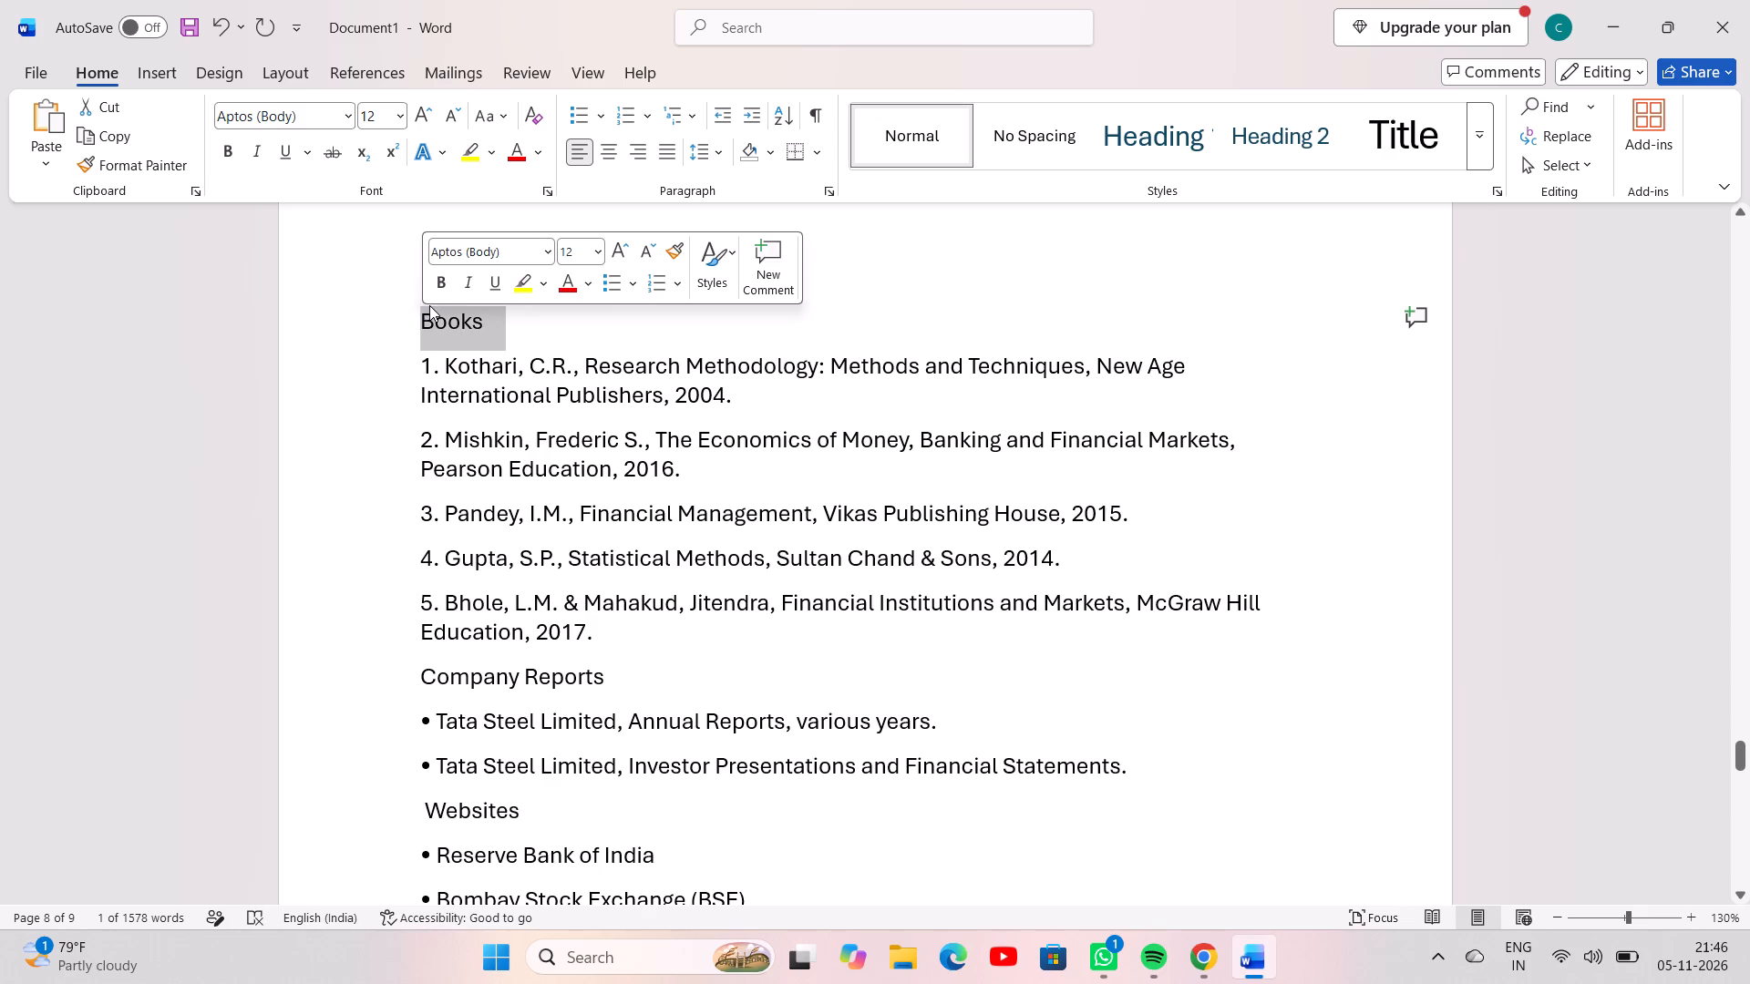
{"action": "left_click", "coordinate": [436, 292]}
{"action": "left_click", "coordinate": [489, 324]}
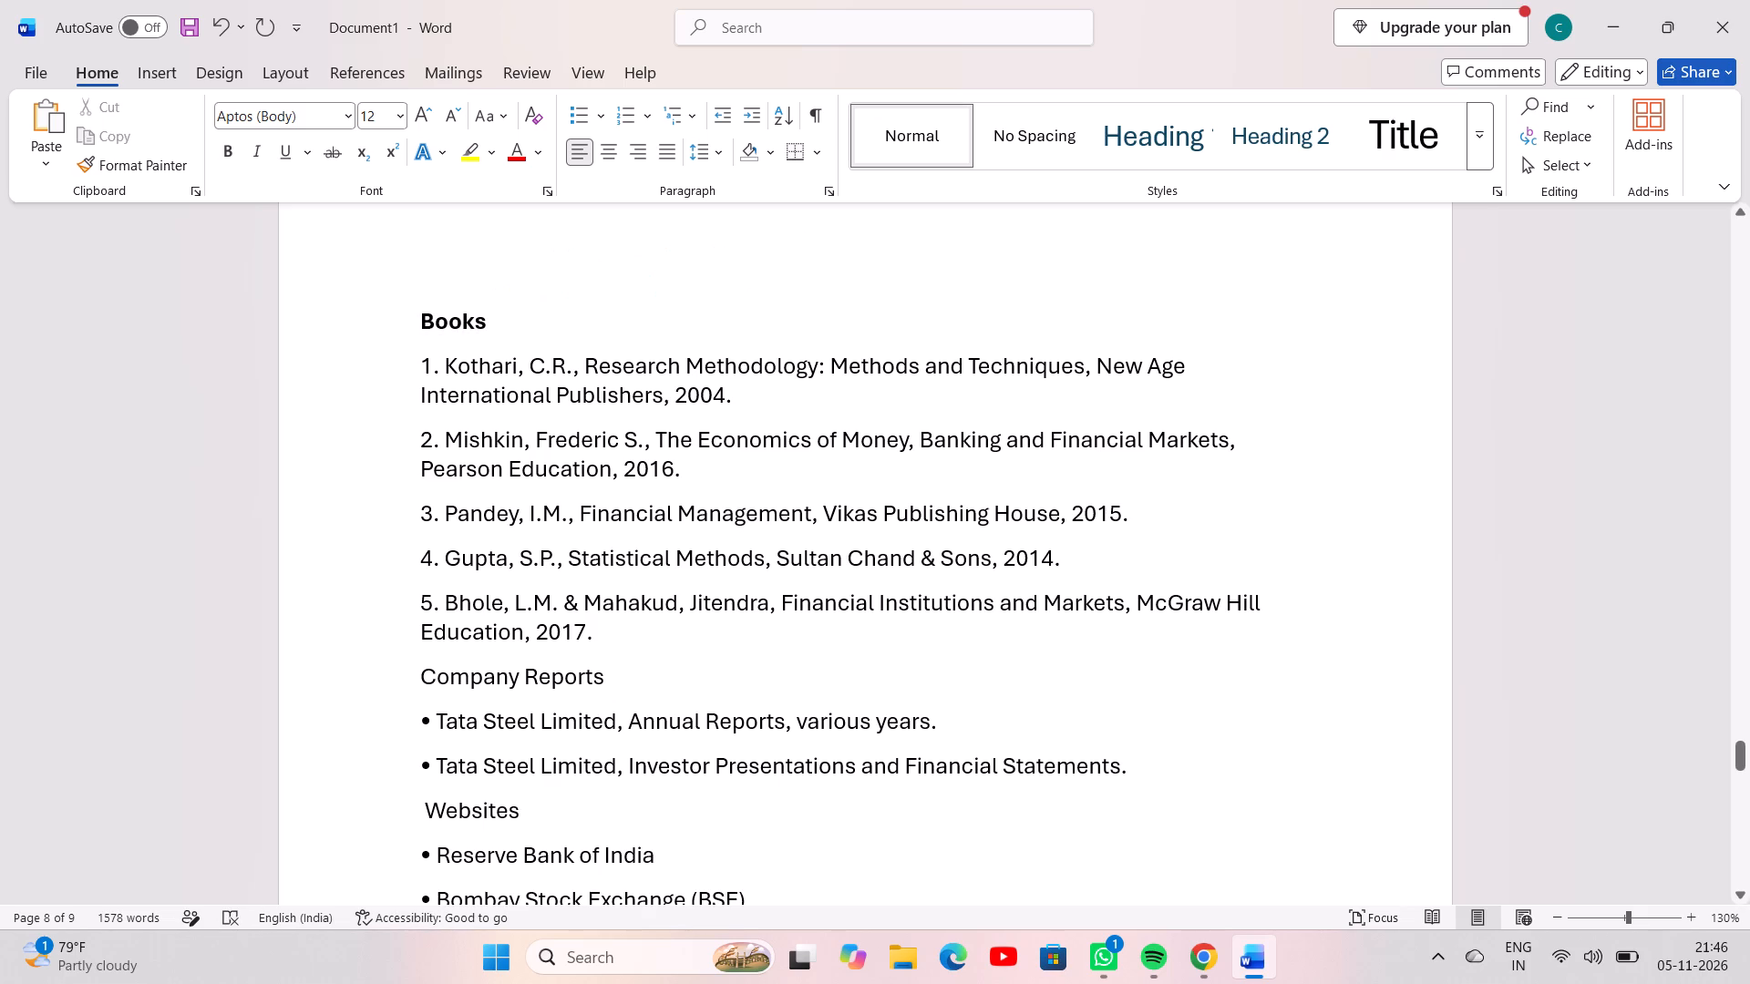
Add a bold colon after the Books heading and enlarge the whole heading, colon included, by one font size.
{"action": "key", "text": "shift+colon"}
{"action": "double_click", "coordinate": [490, 322]}
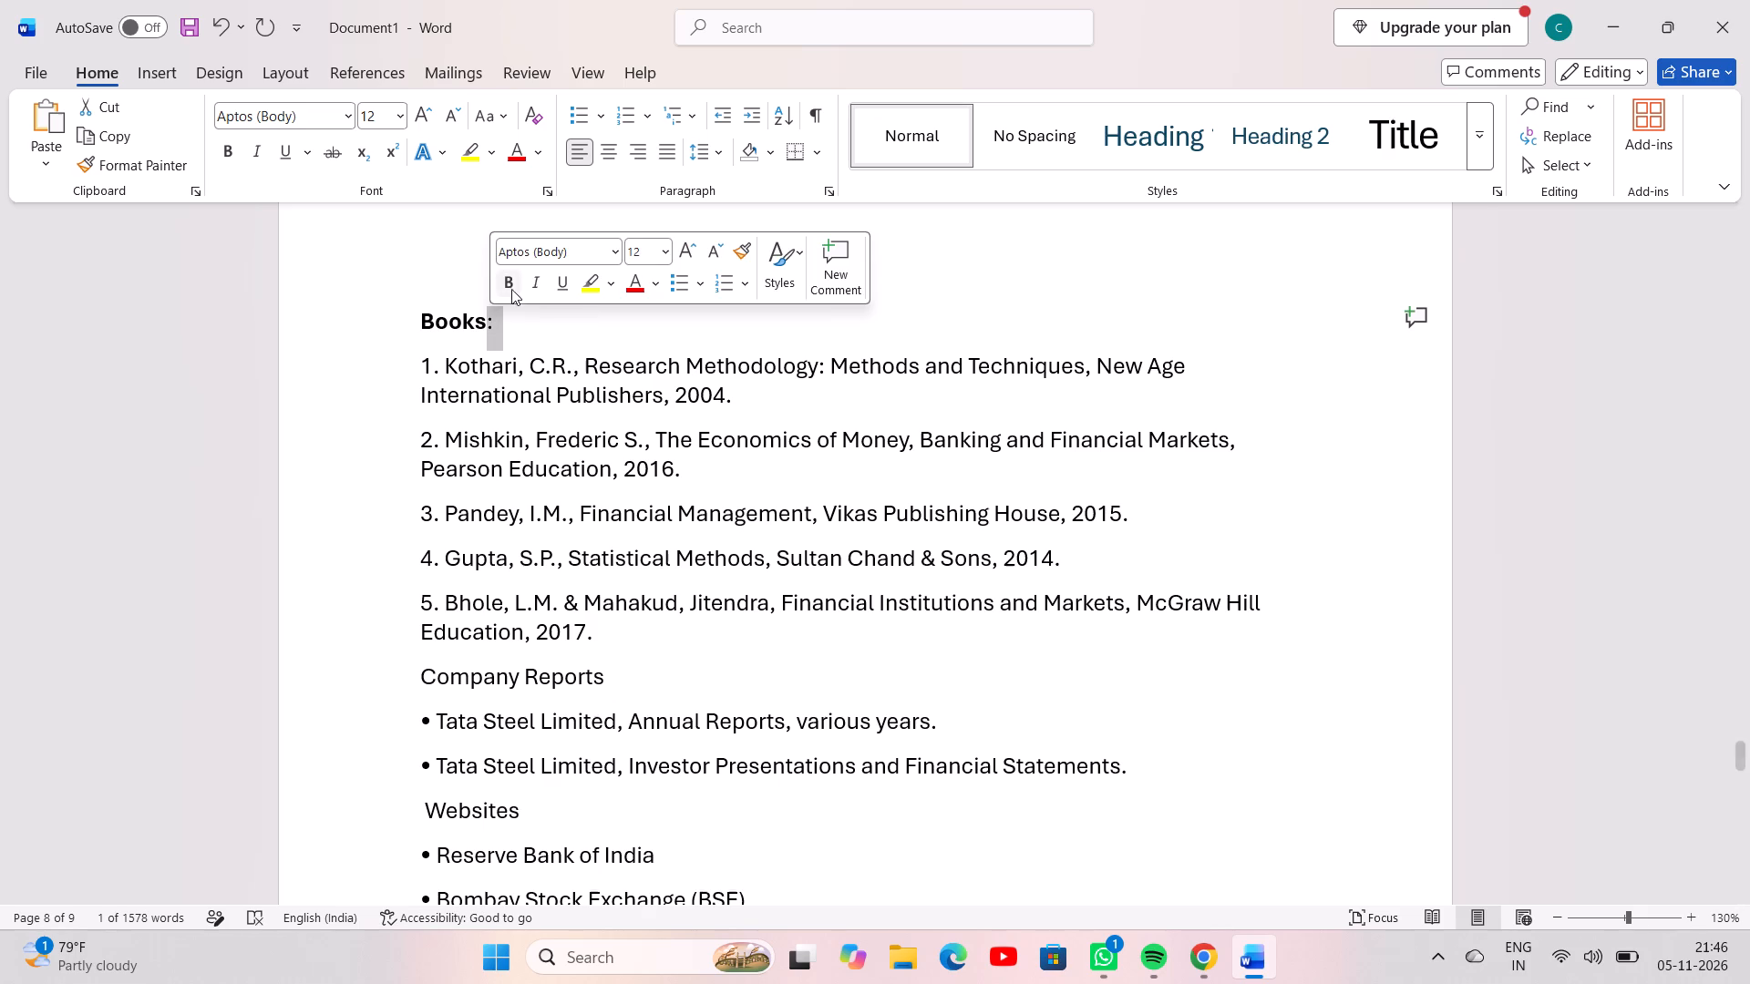
{"action": "left_click", "coordinate": [513, 287]}
{"action": "left_click", "coordinate": [690, 258]}
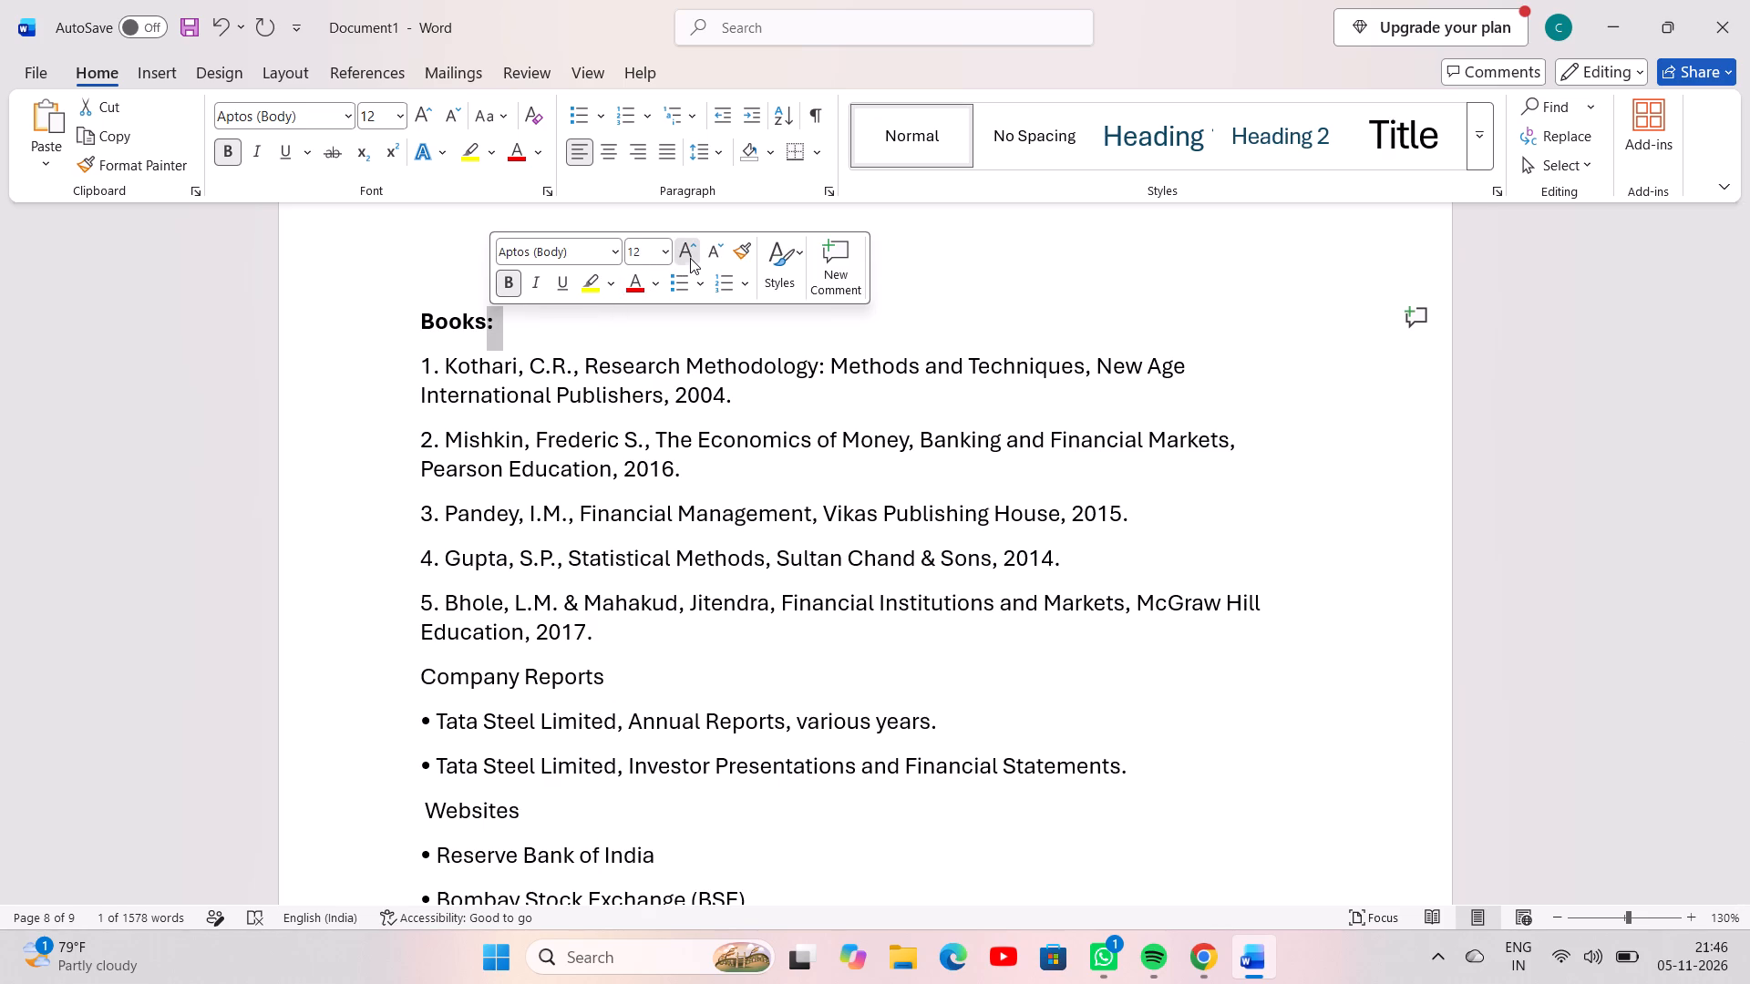
{"action": "left_click_drag", "start_coordinate": [485, 322], "coordinate": [423, 329]}
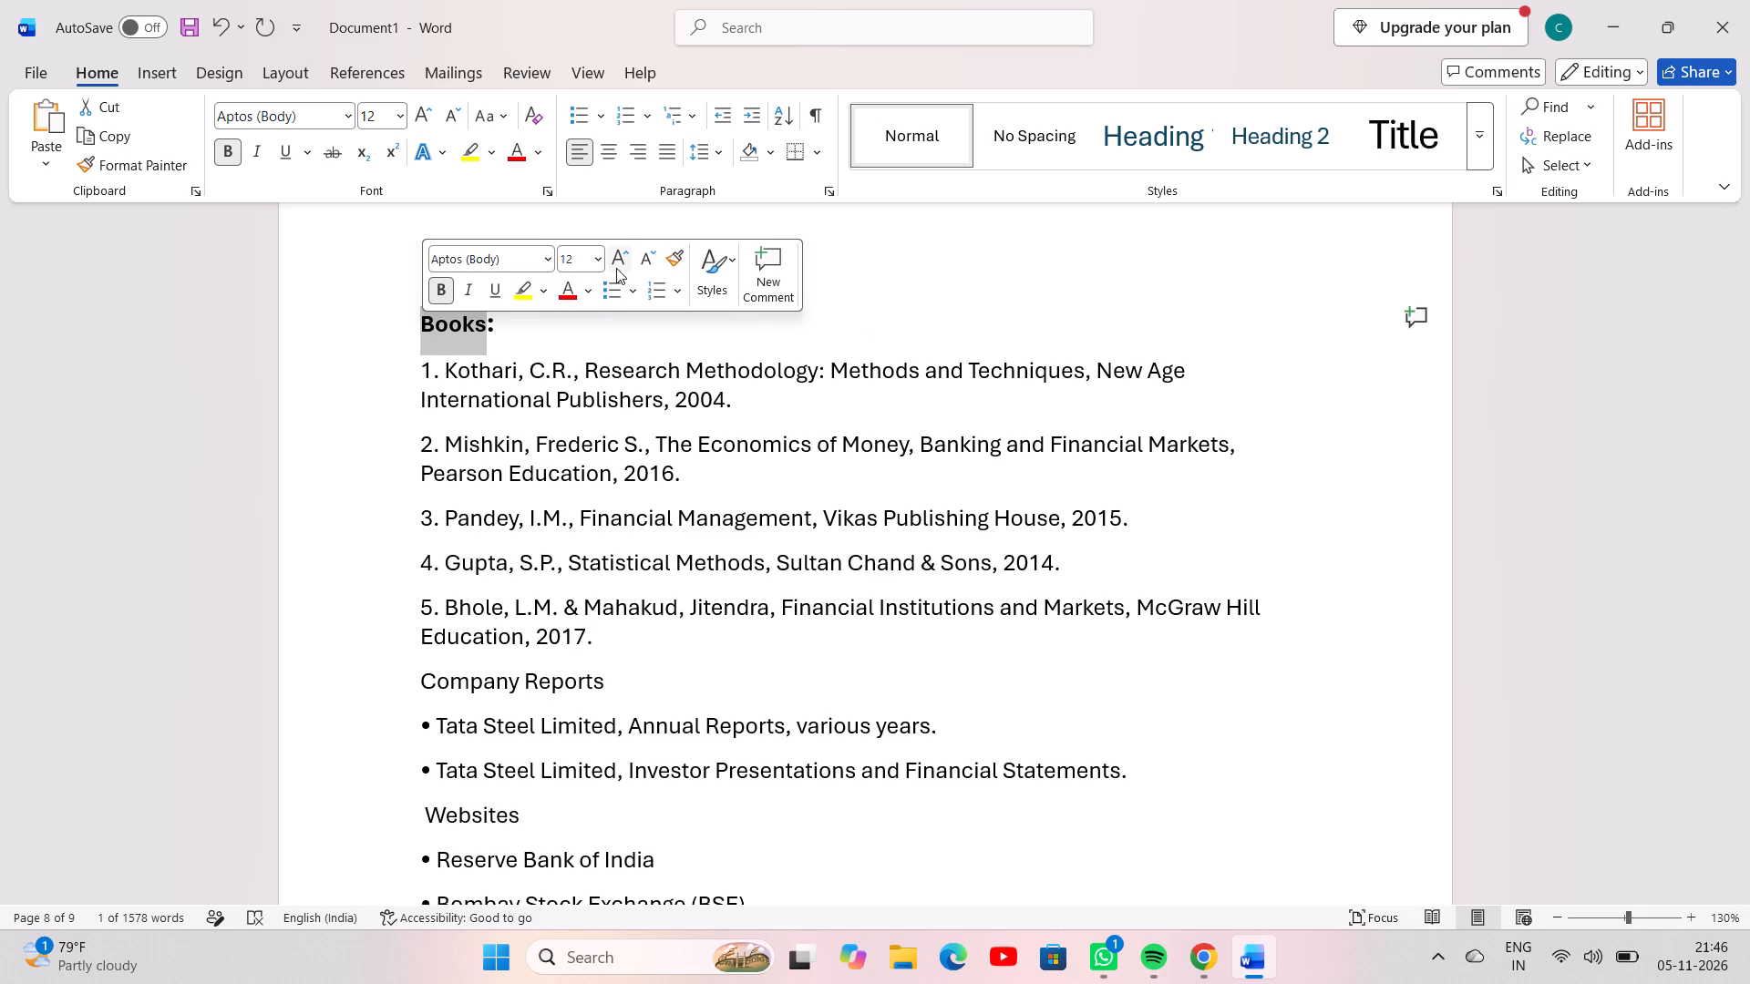
{"action": "left_click", "coordinate": [616, 268]}
{"action": "left_click", "coordinate": [386, 405]}
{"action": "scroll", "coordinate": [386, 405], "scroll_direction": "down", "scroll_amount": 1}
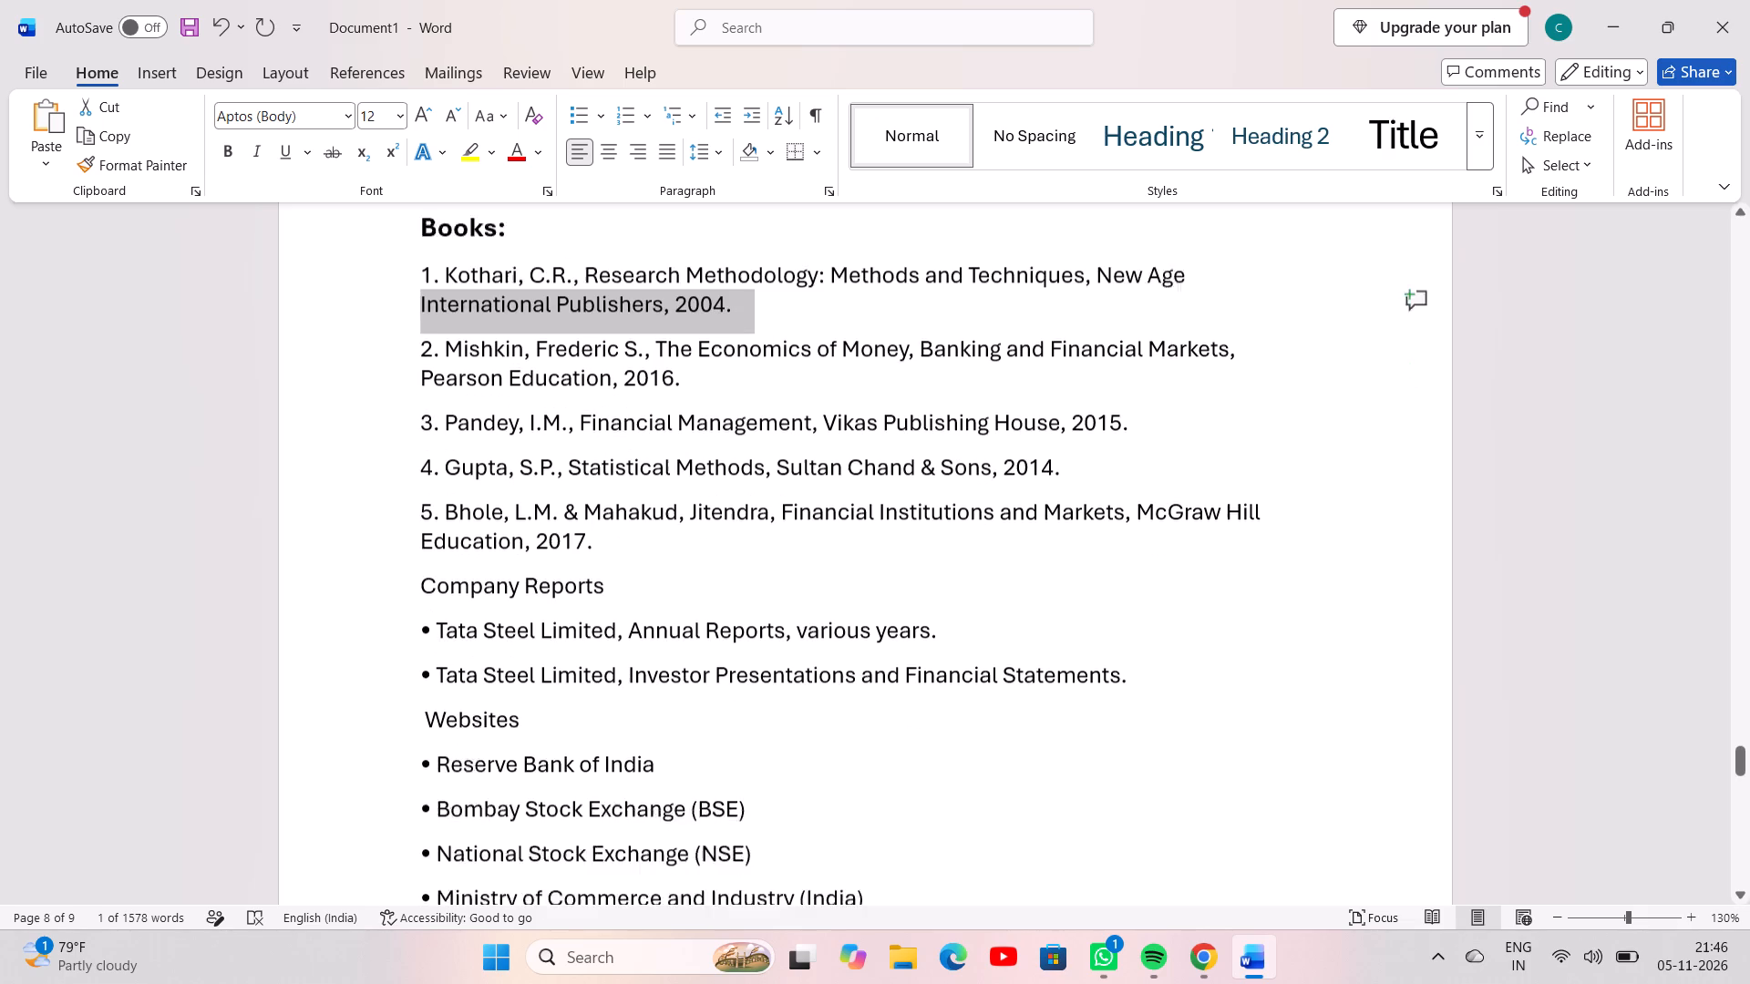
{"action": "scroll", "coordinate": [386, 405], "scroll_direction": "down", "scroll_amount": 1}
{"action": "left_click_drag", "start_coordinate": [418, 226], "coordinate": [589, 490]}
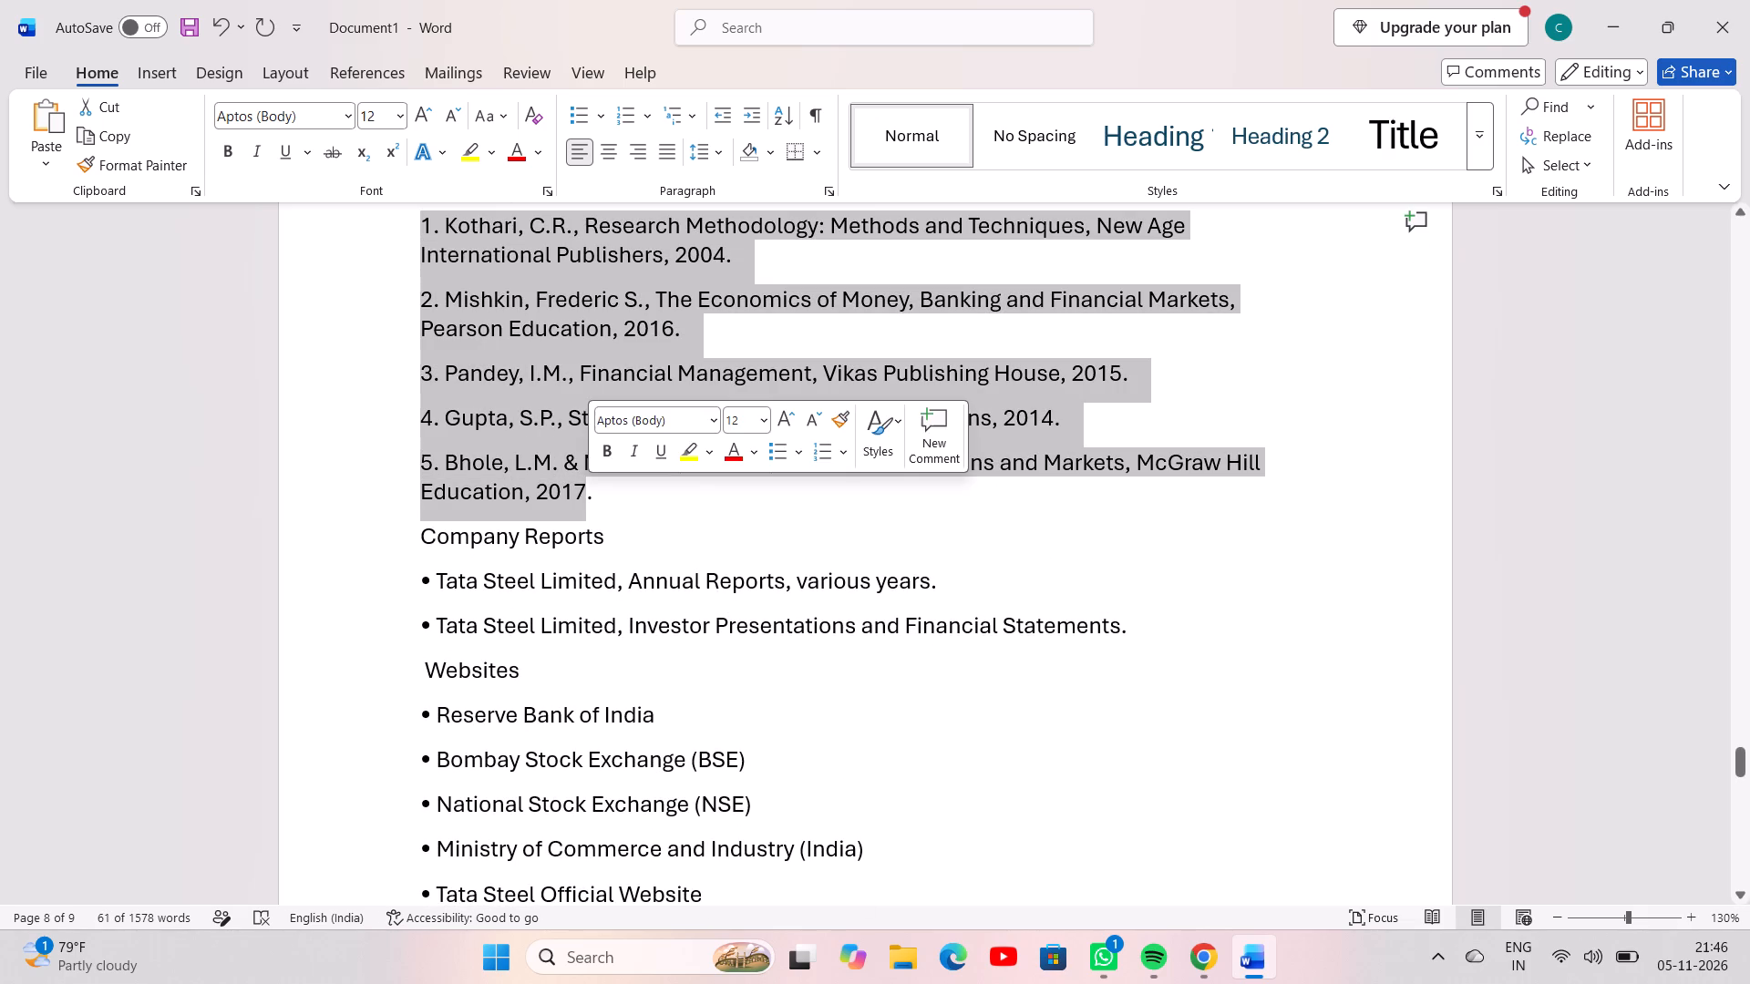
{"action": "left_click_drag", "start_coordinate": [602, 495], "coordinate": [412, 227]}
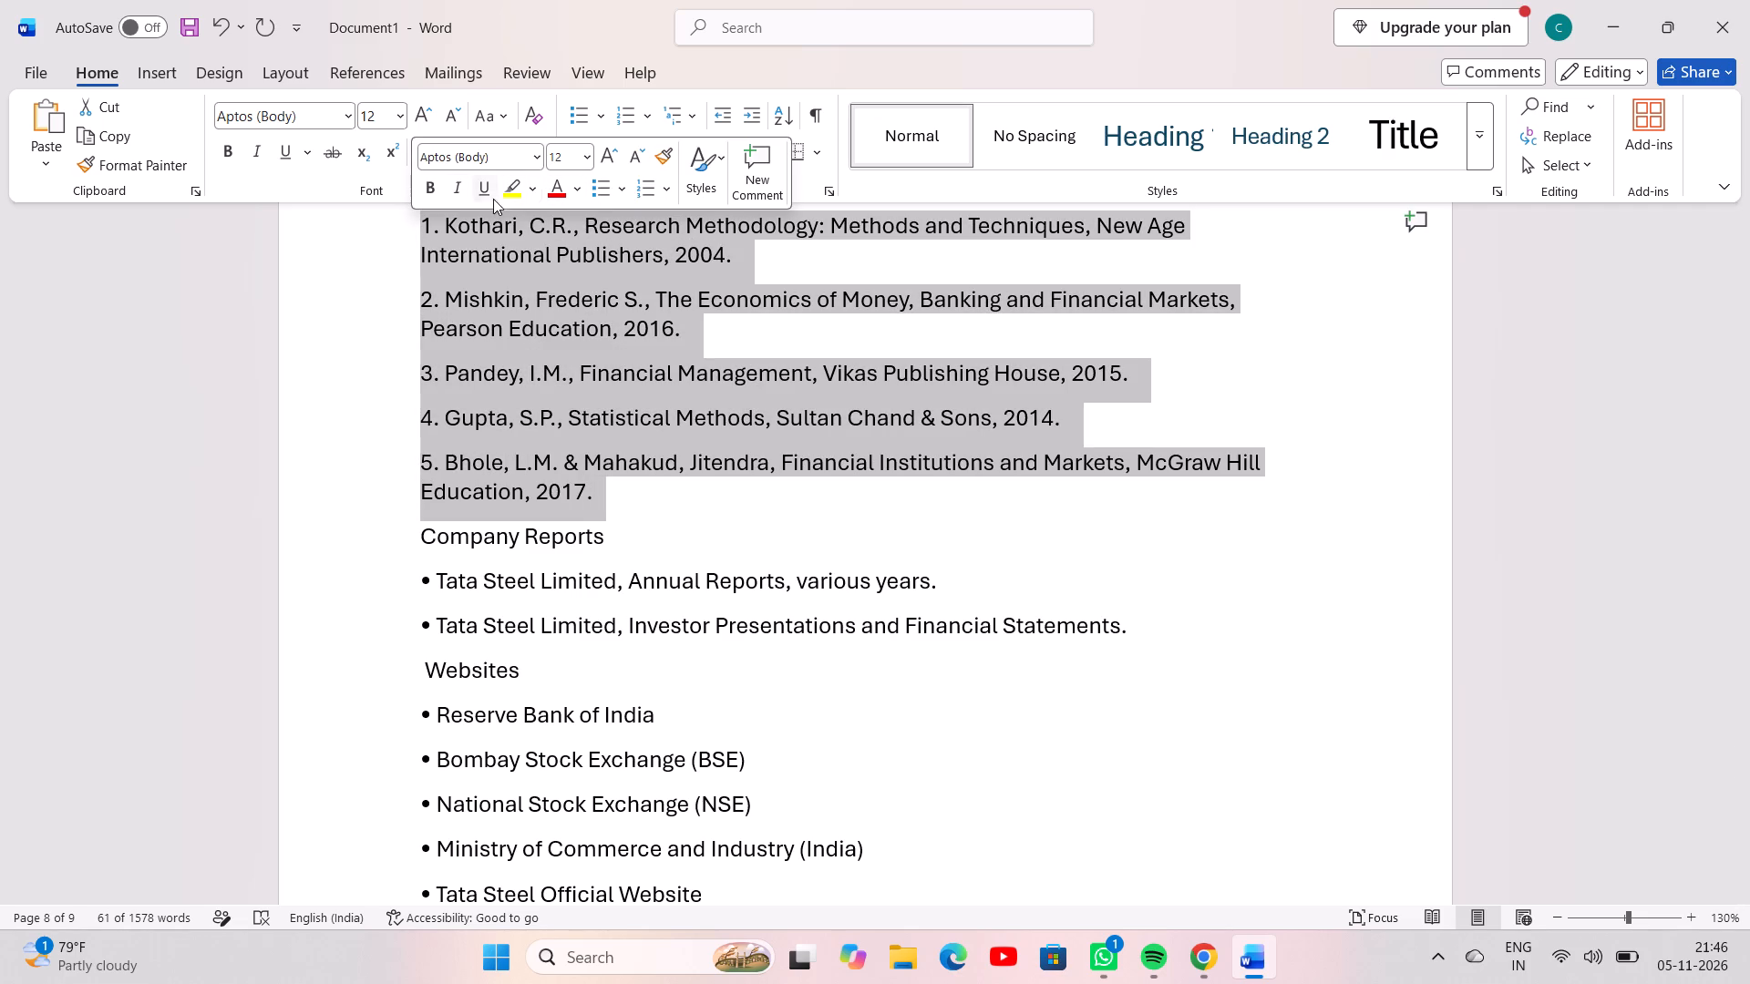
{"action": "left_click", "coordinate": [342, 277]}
Make the Company Reports heading 14 pt and bold.
{"action": "scroll", "coordinate": [452, 569], "scroll_direction": "down", "scroll_amount": 1}
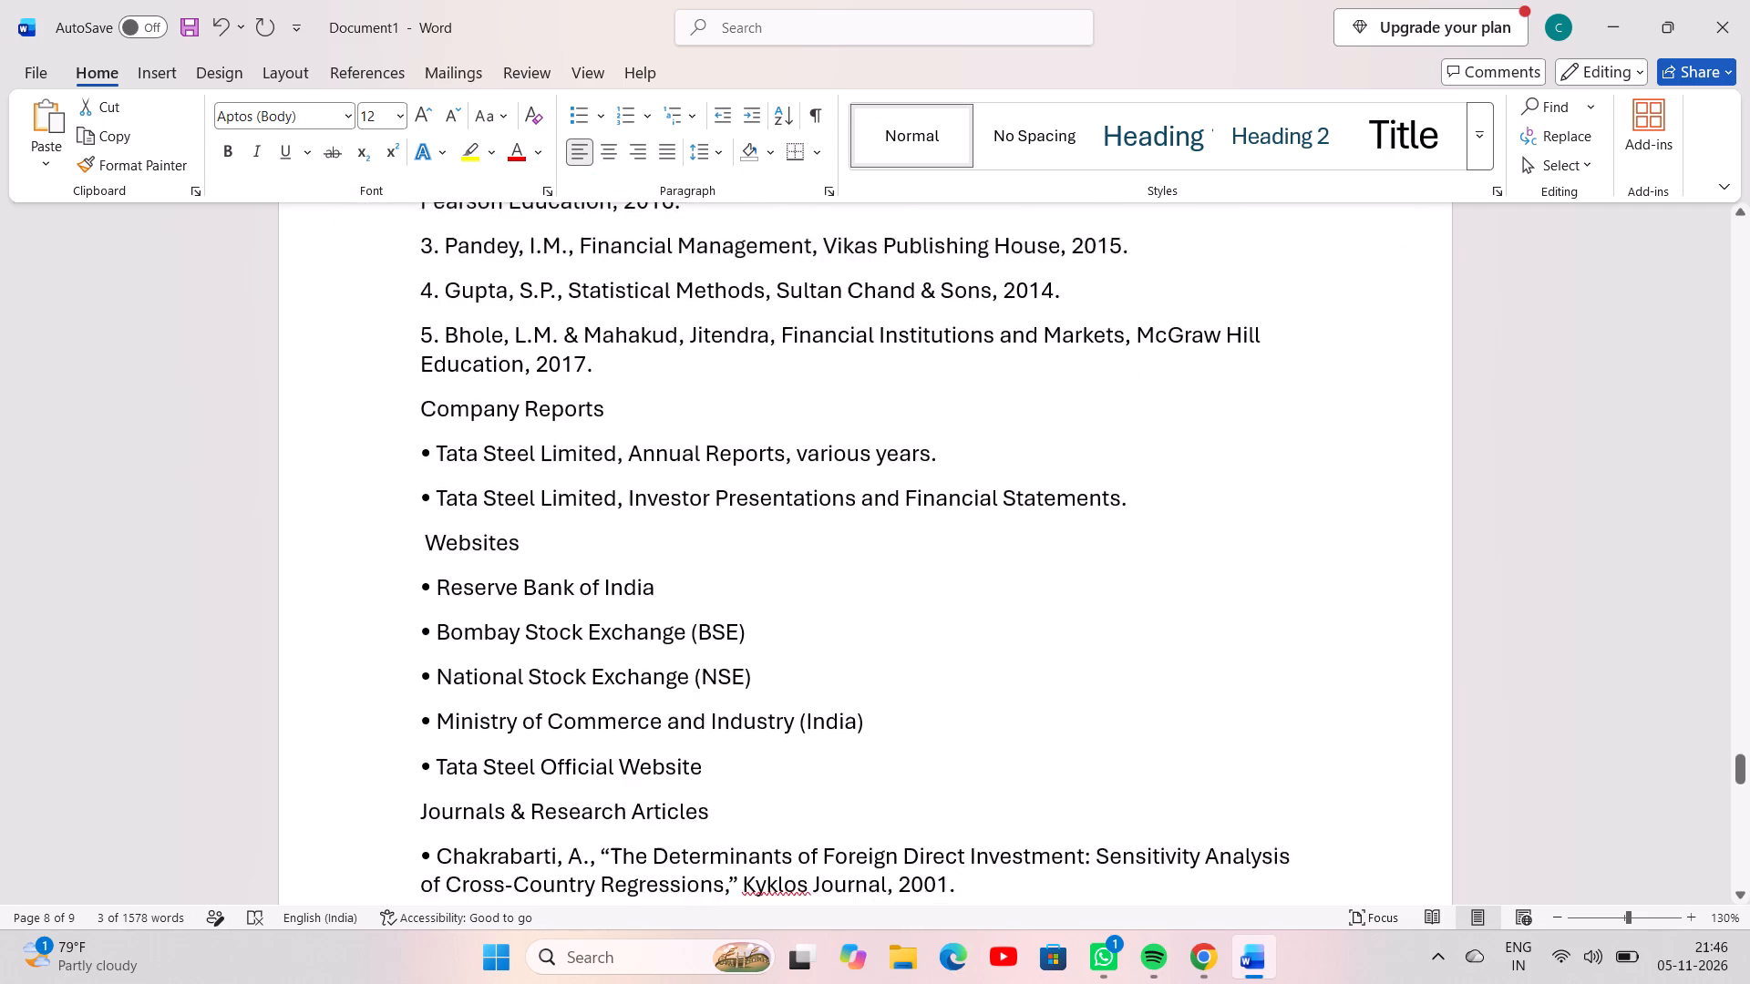
{"action": "scroll", "coordinate": [452, 569], "scroll_direction": "down", "scroll_amount": 1}
{"action": "left_click_drag", "start_coordinate": [614, 354], "coordinate": [435, 353]}
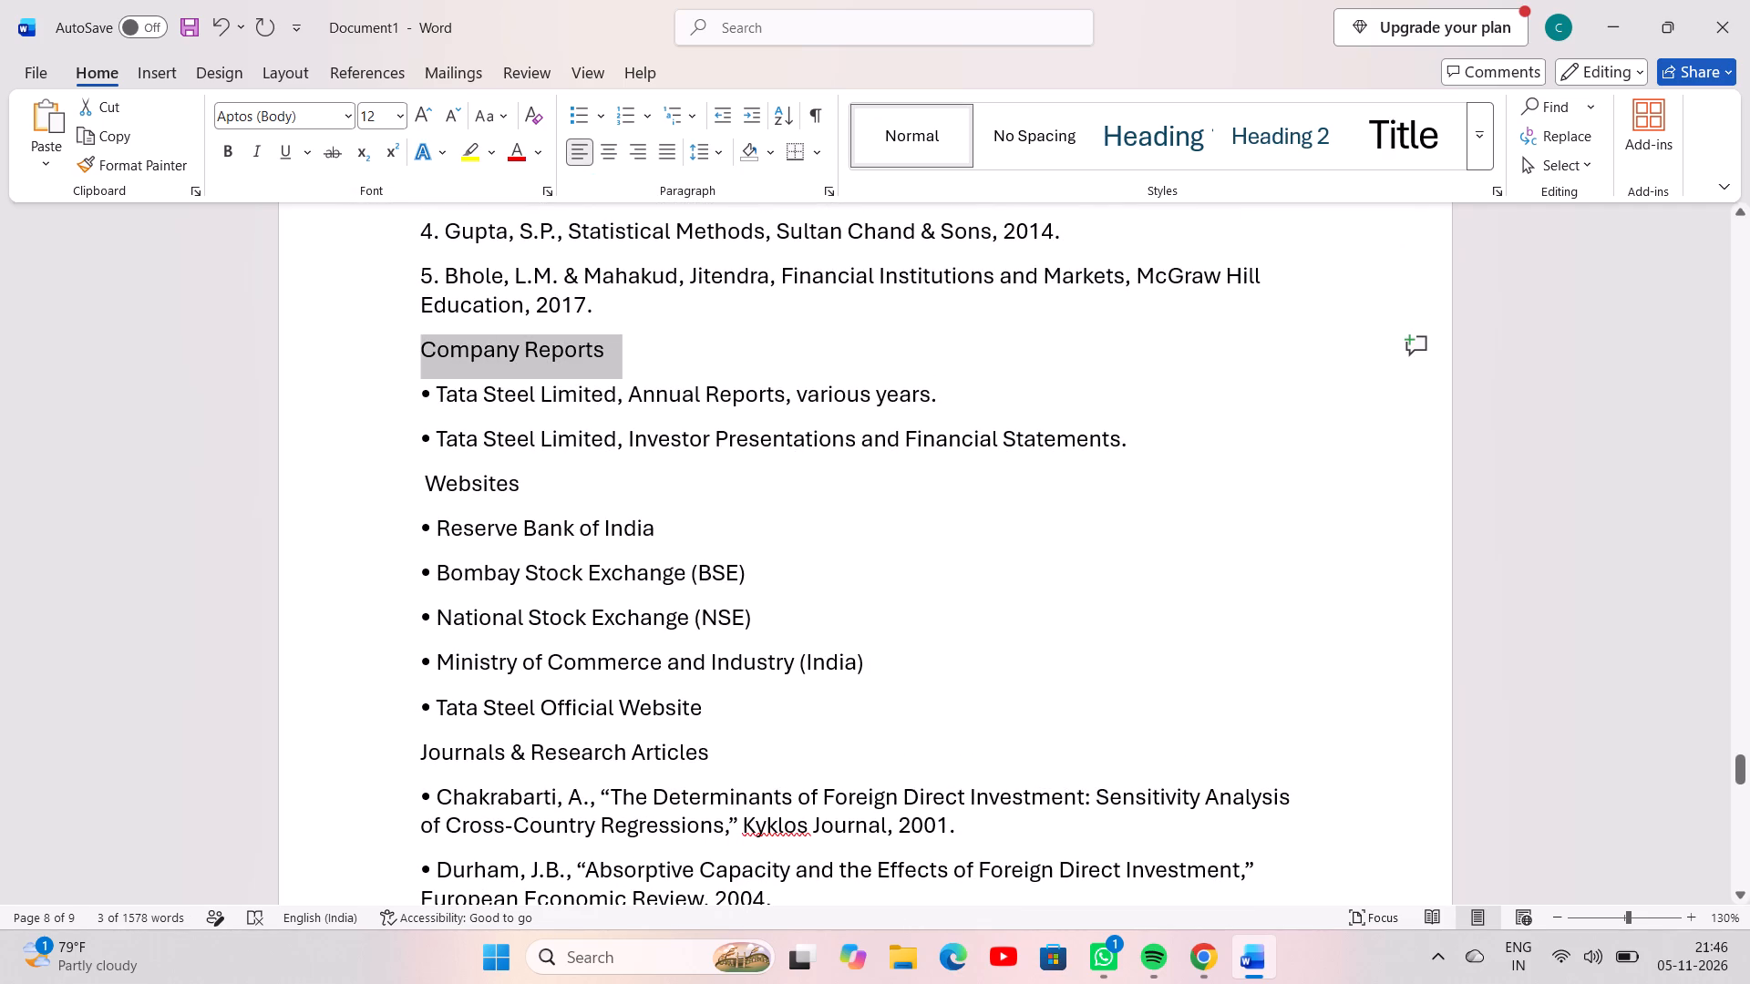
{"action": "left_click_drag", "start_coordinate": [435, 353], "coordinate": [434, 353]}
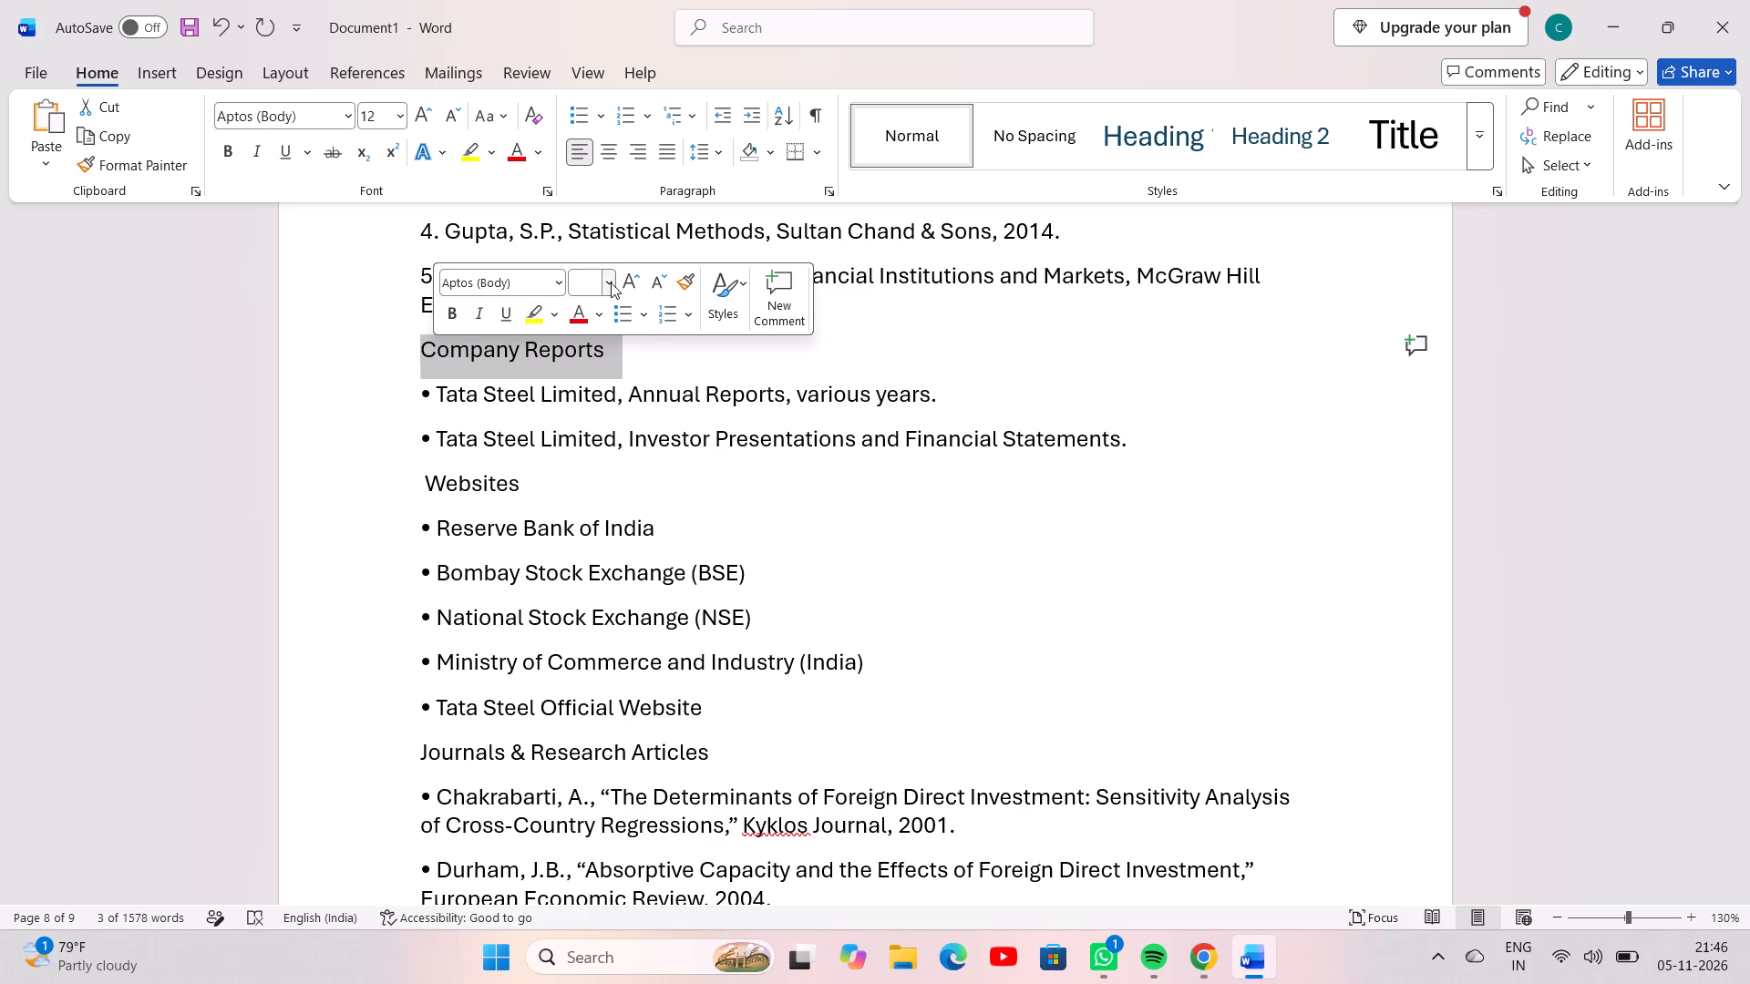
{"action": "left_click", "coordinate": [620, 281]}
{"action": "left_click", "coordinate": [460, 307]}
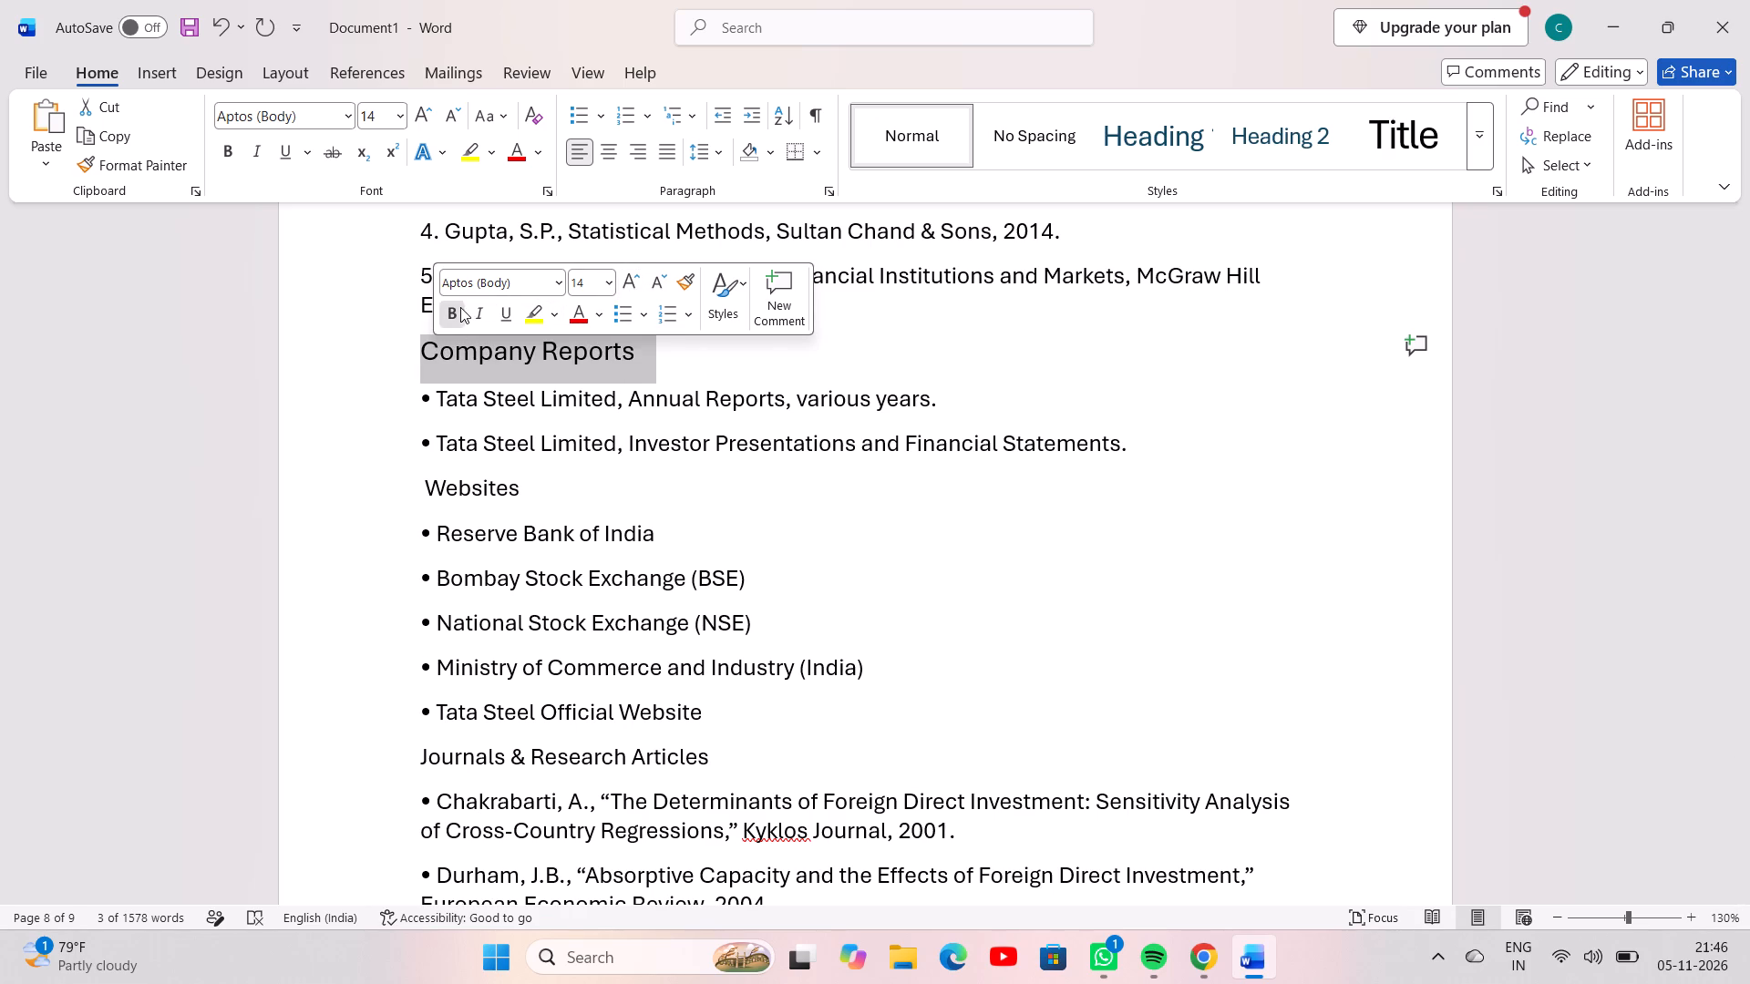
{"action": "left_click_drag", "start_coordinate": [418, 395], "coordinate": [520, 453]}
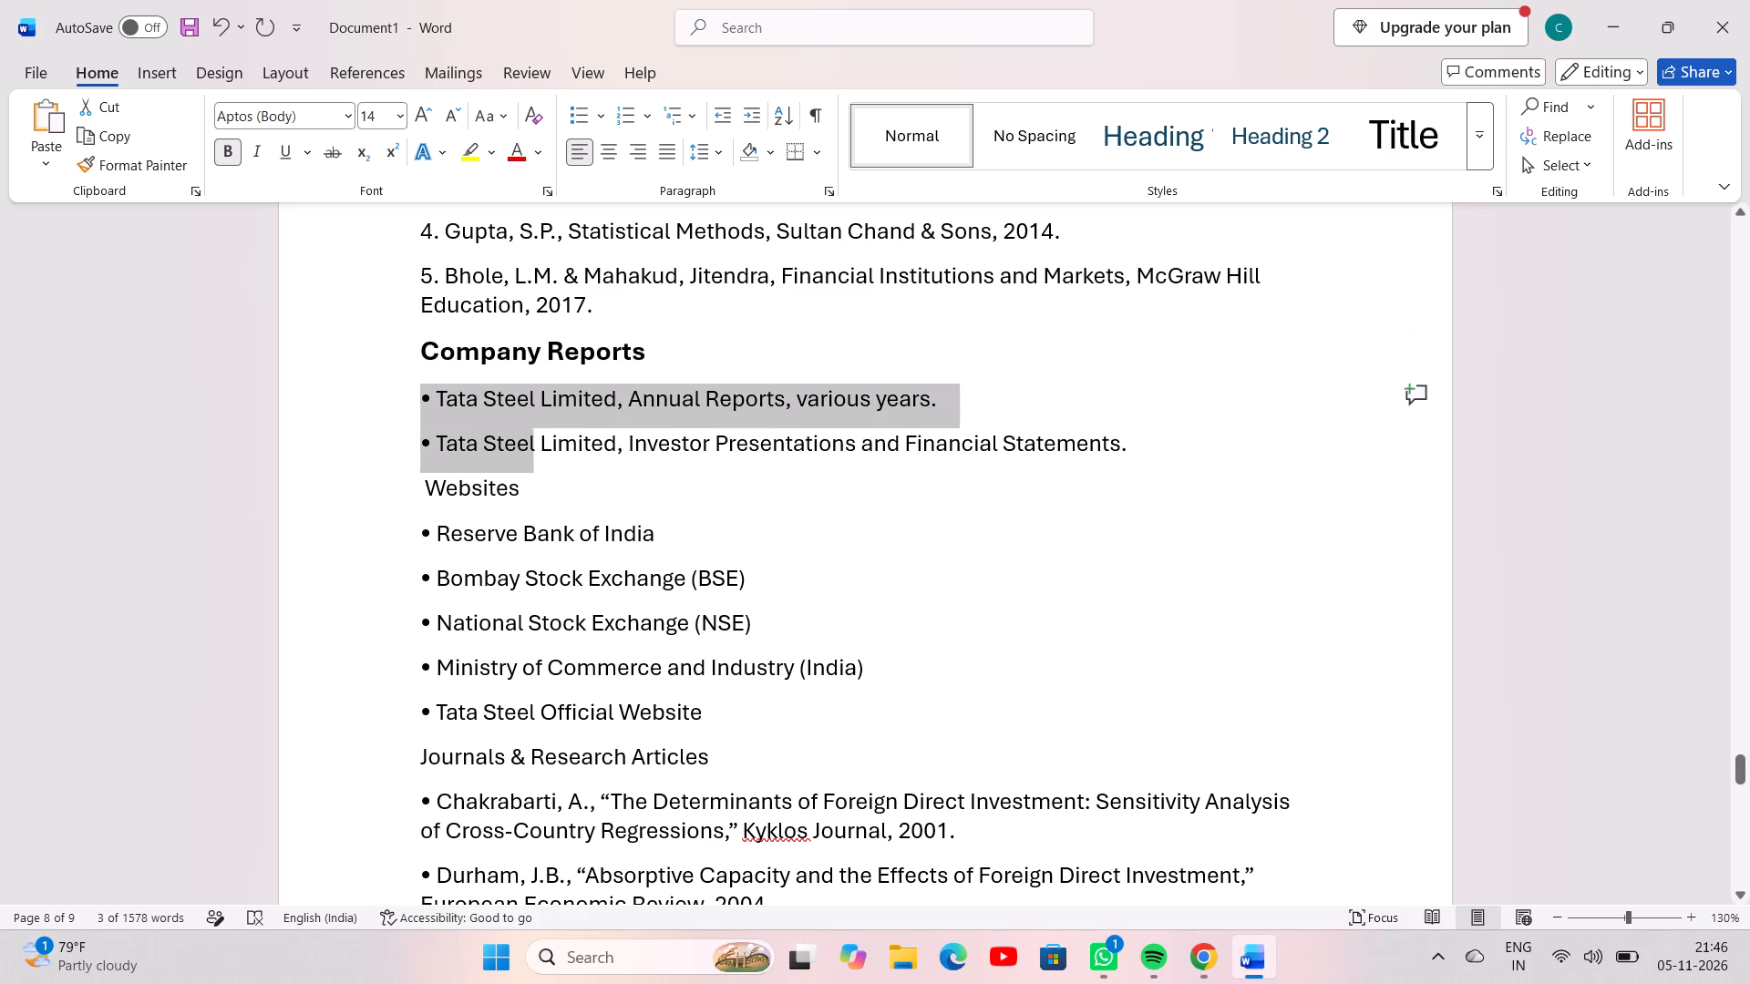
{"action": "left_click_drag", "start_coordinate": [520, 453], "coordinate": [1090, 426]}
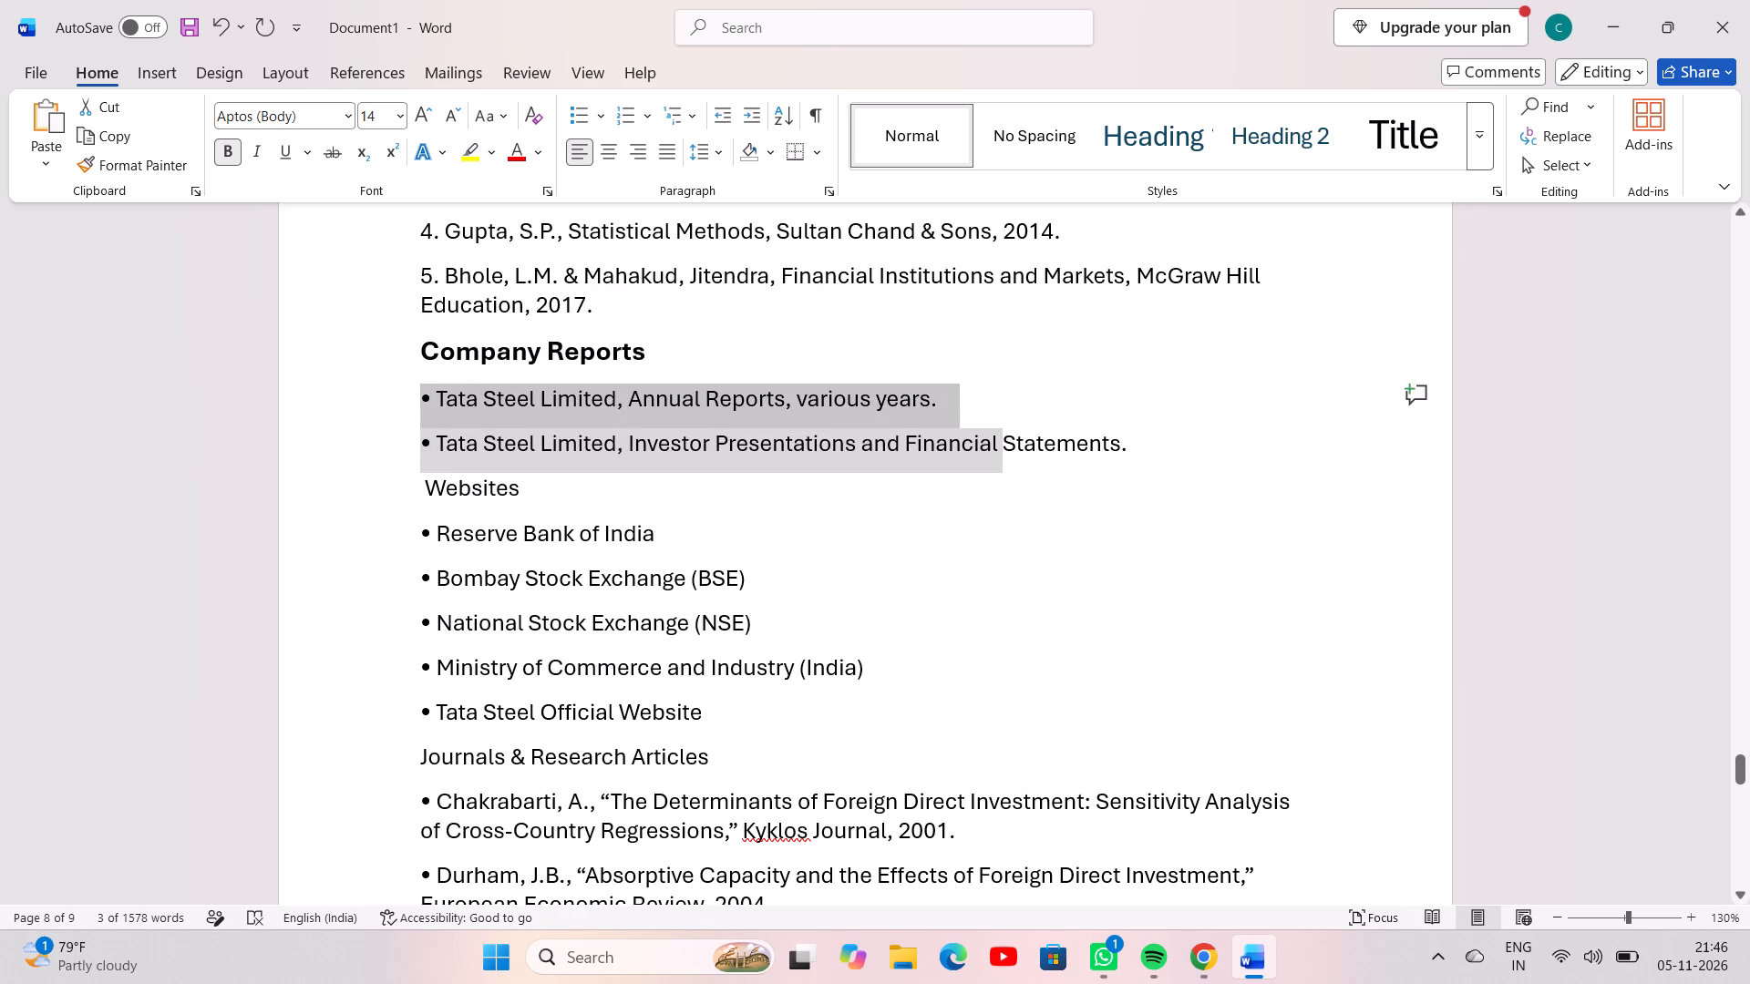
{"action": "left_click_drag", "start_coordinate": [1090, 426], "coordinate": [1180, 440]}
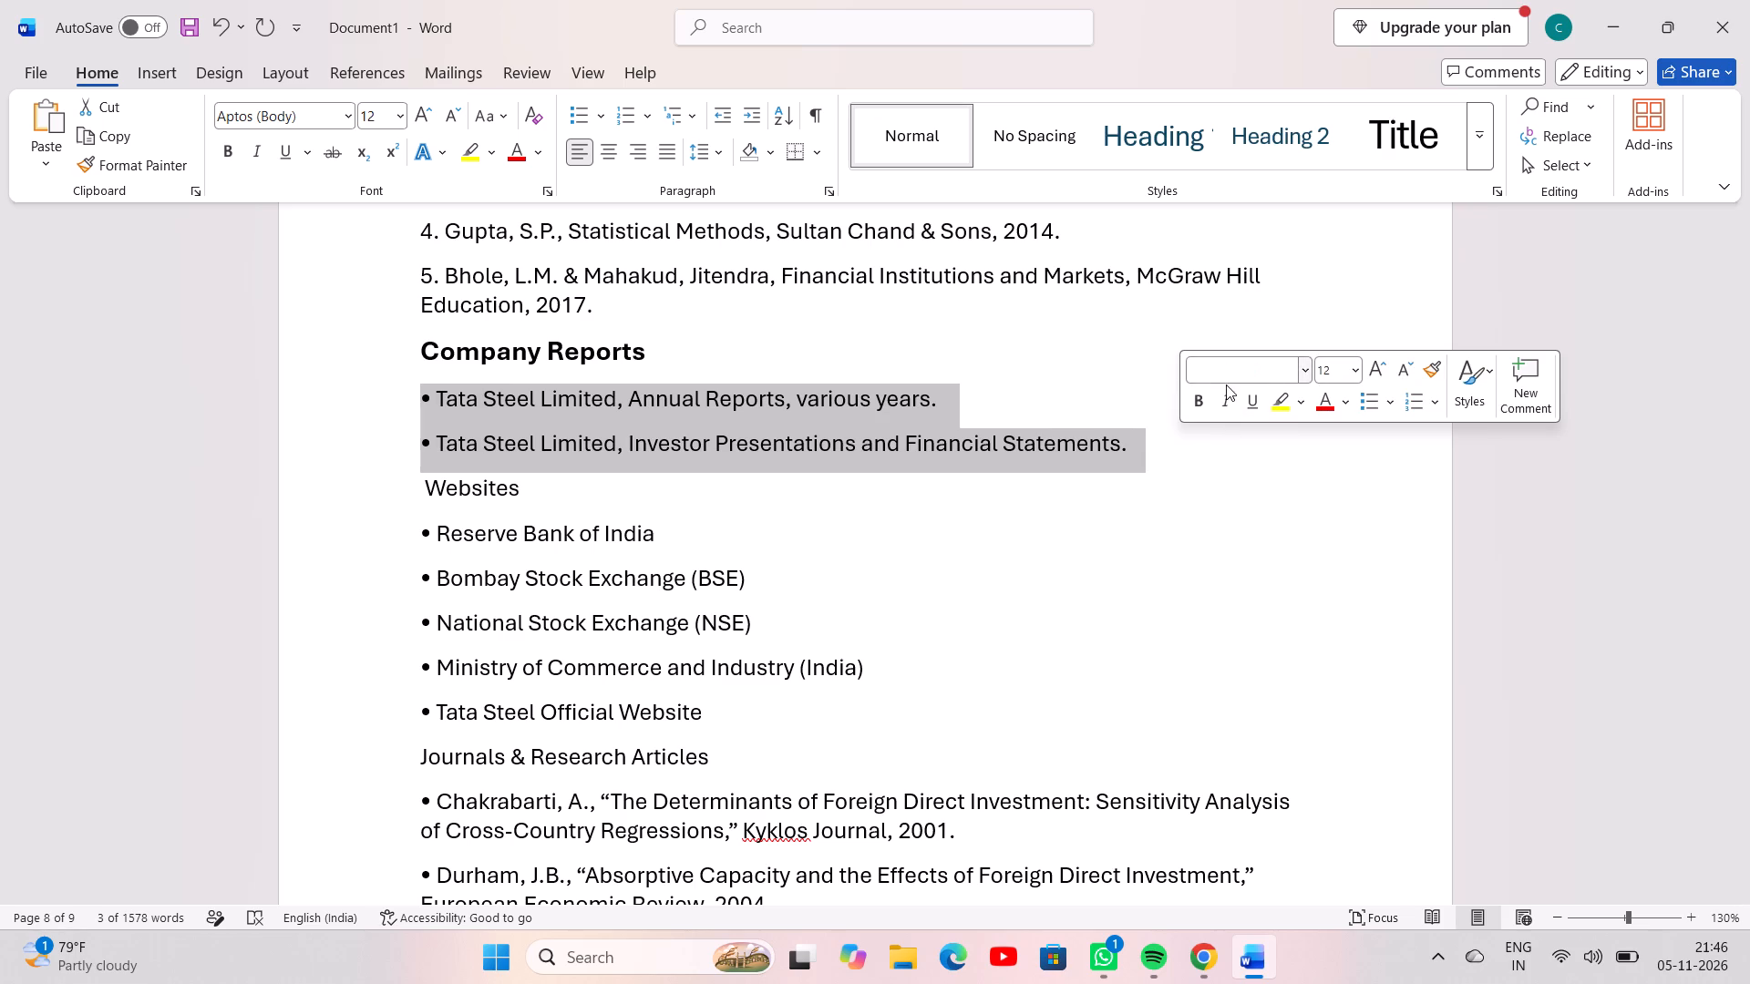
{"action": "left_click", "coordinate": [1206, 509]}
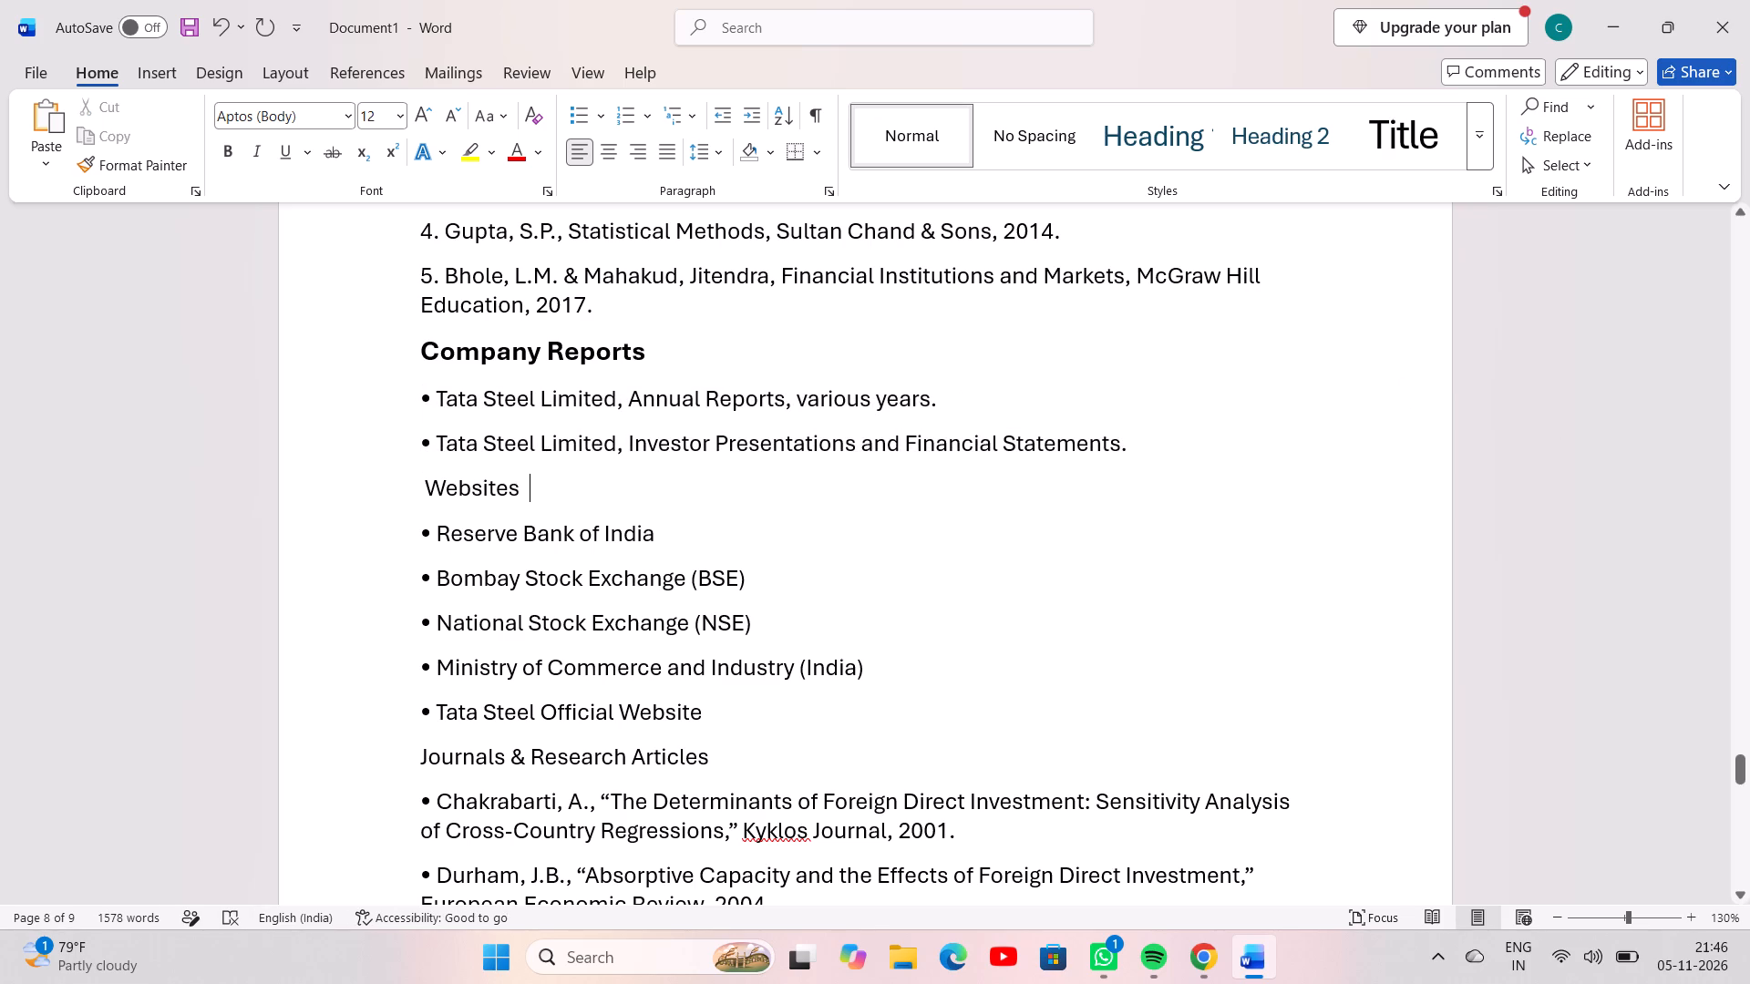
Enlarge the Websites heading to 14 pt.
{"action": "left_click_drag", "start_coordinate": [532, 489], "coordinate": [435, 493]}
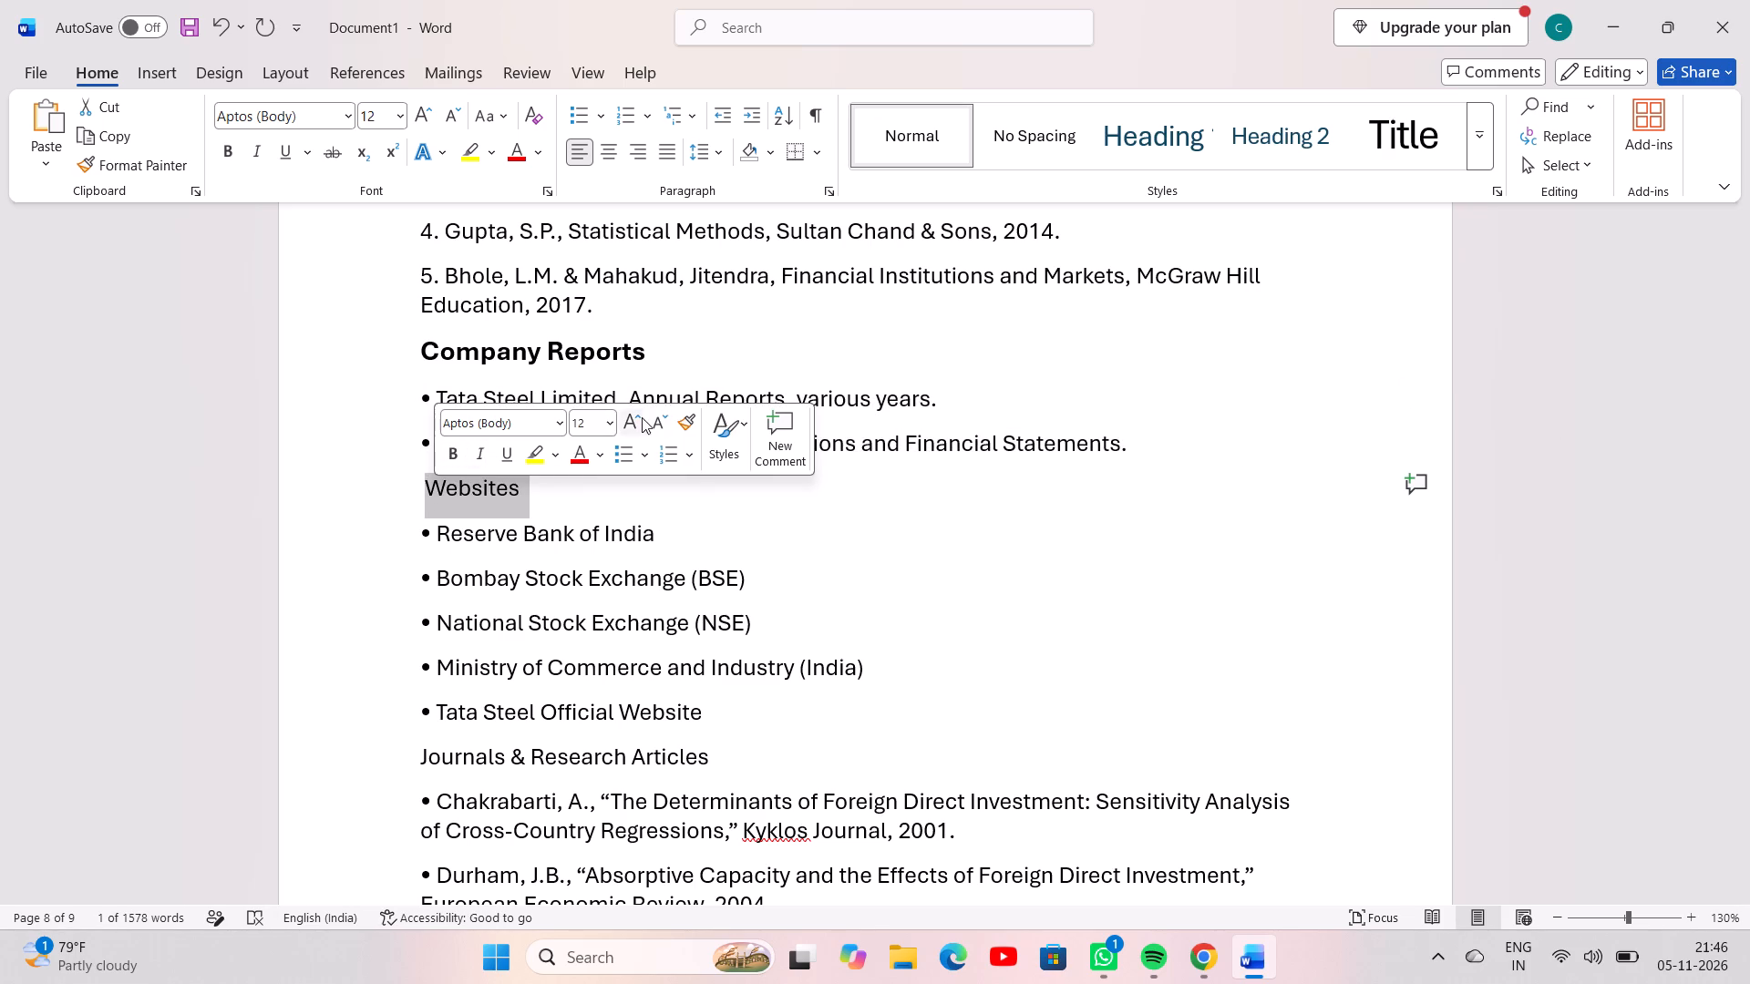
{"action": "left_click", "coordinate": [633, 422]}
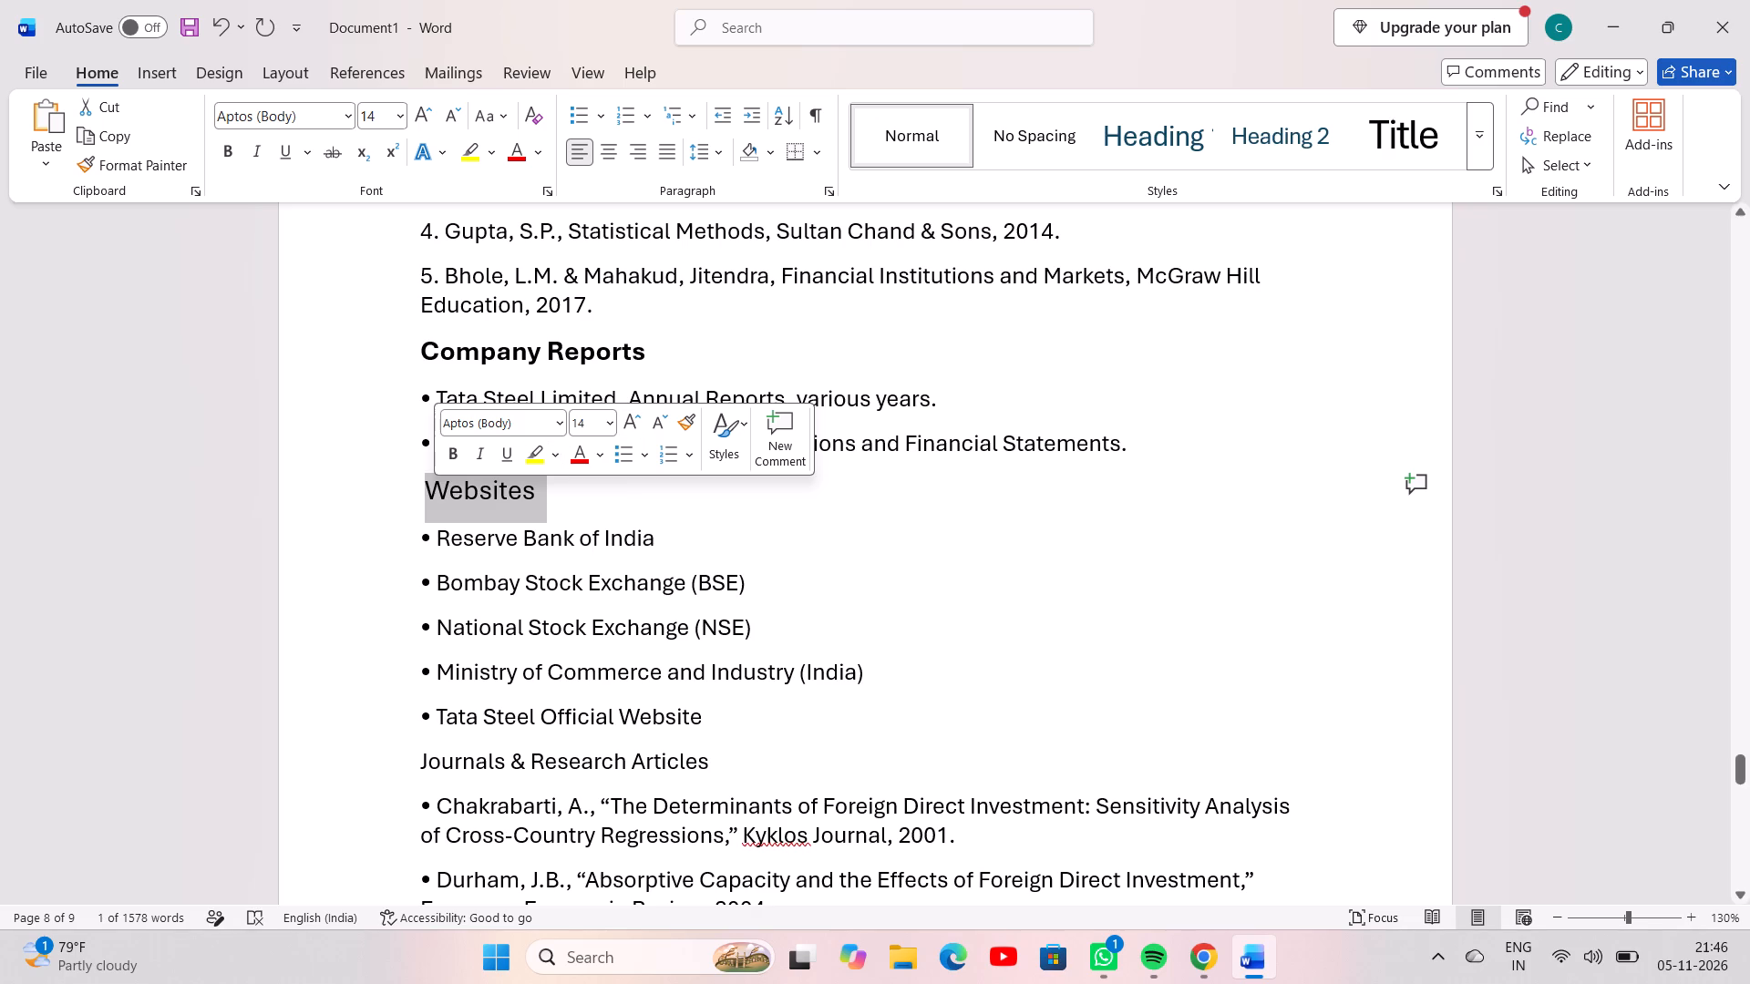
{"action": "left_click", "coordinate": [555, 499]}
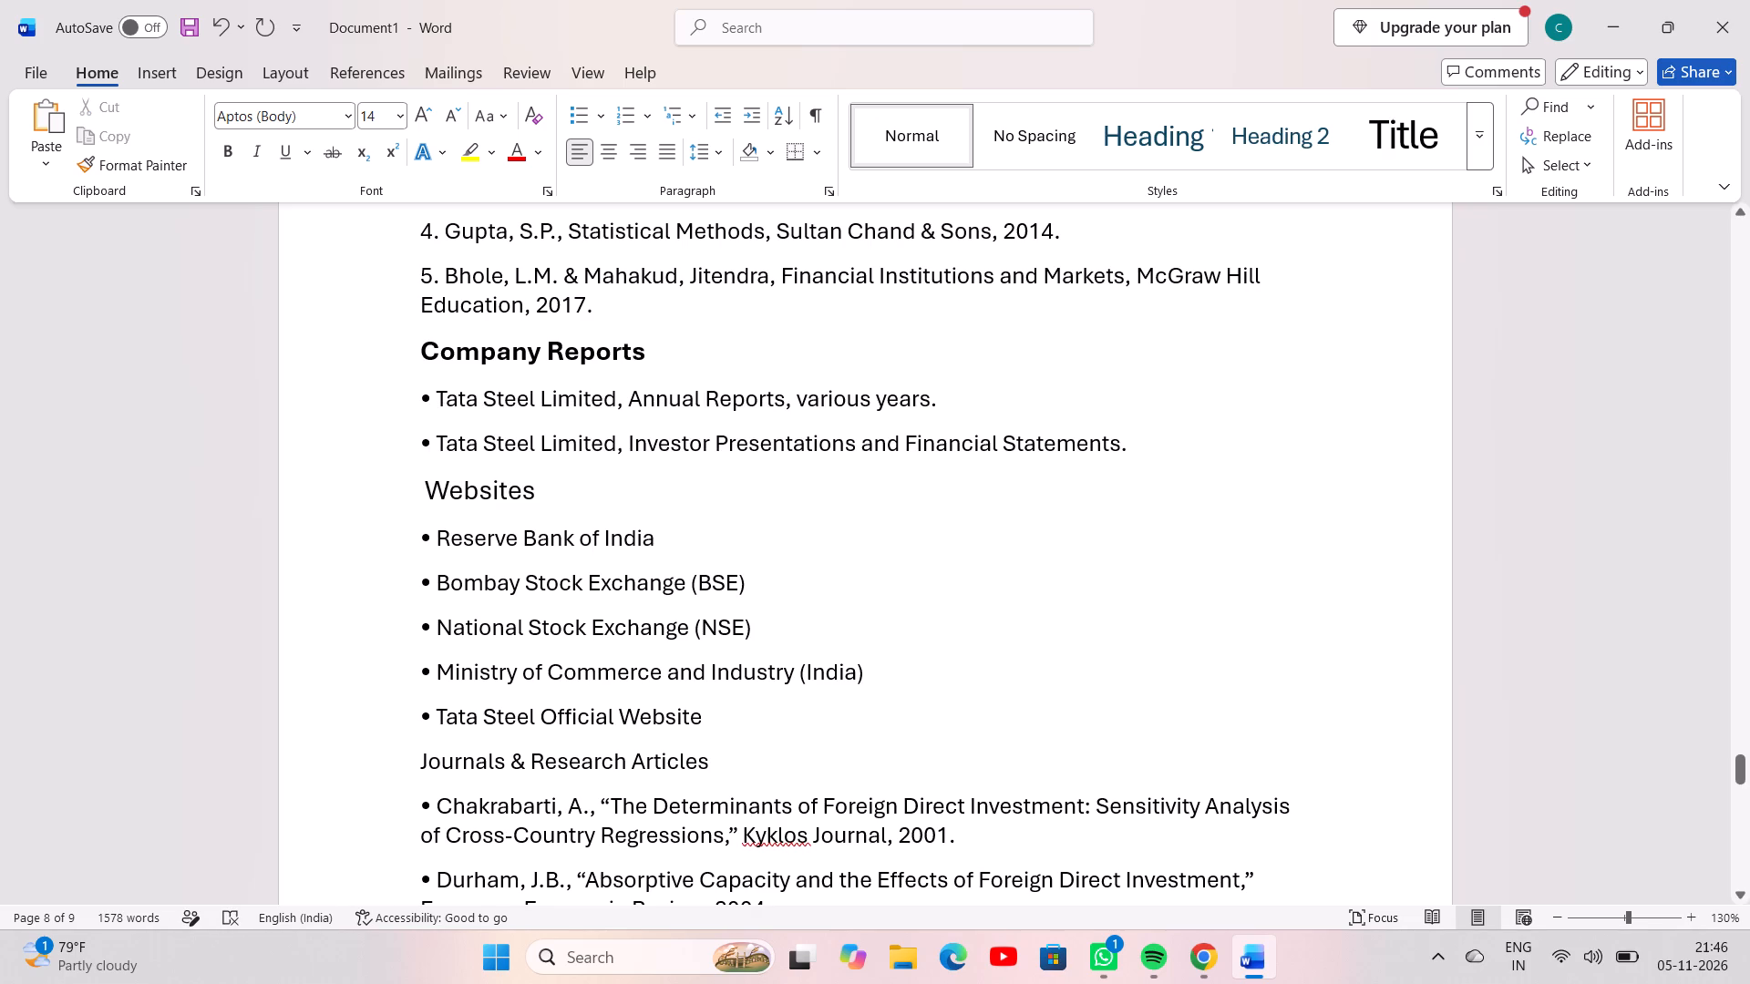
{"action": "left_click_drag", "start_coordinate": [705, 726], "coordinate": [524, 599]}
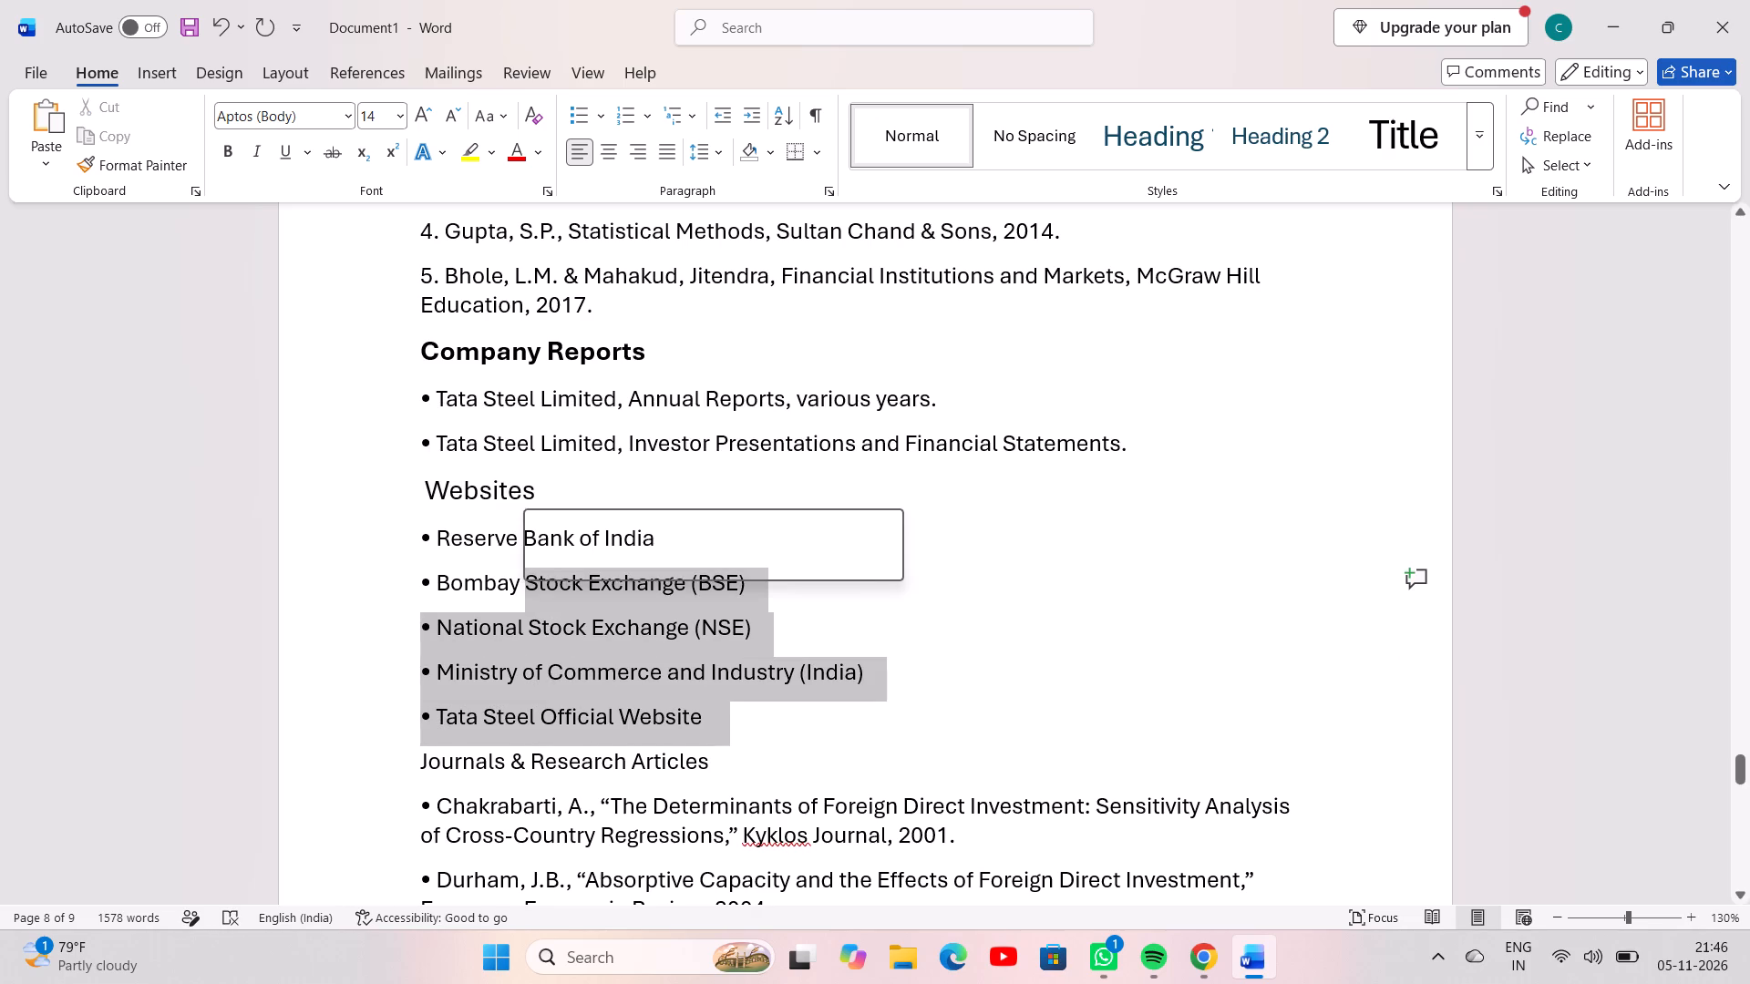
{"action": "left_click", "coordinate": [959, 690]}
Make the Journals & Research Articles heading bold and 14 pt.
{"action": "scroll", "coordinate": [959, 690], "scroll_direction": "down", "scroll_amount": 1}
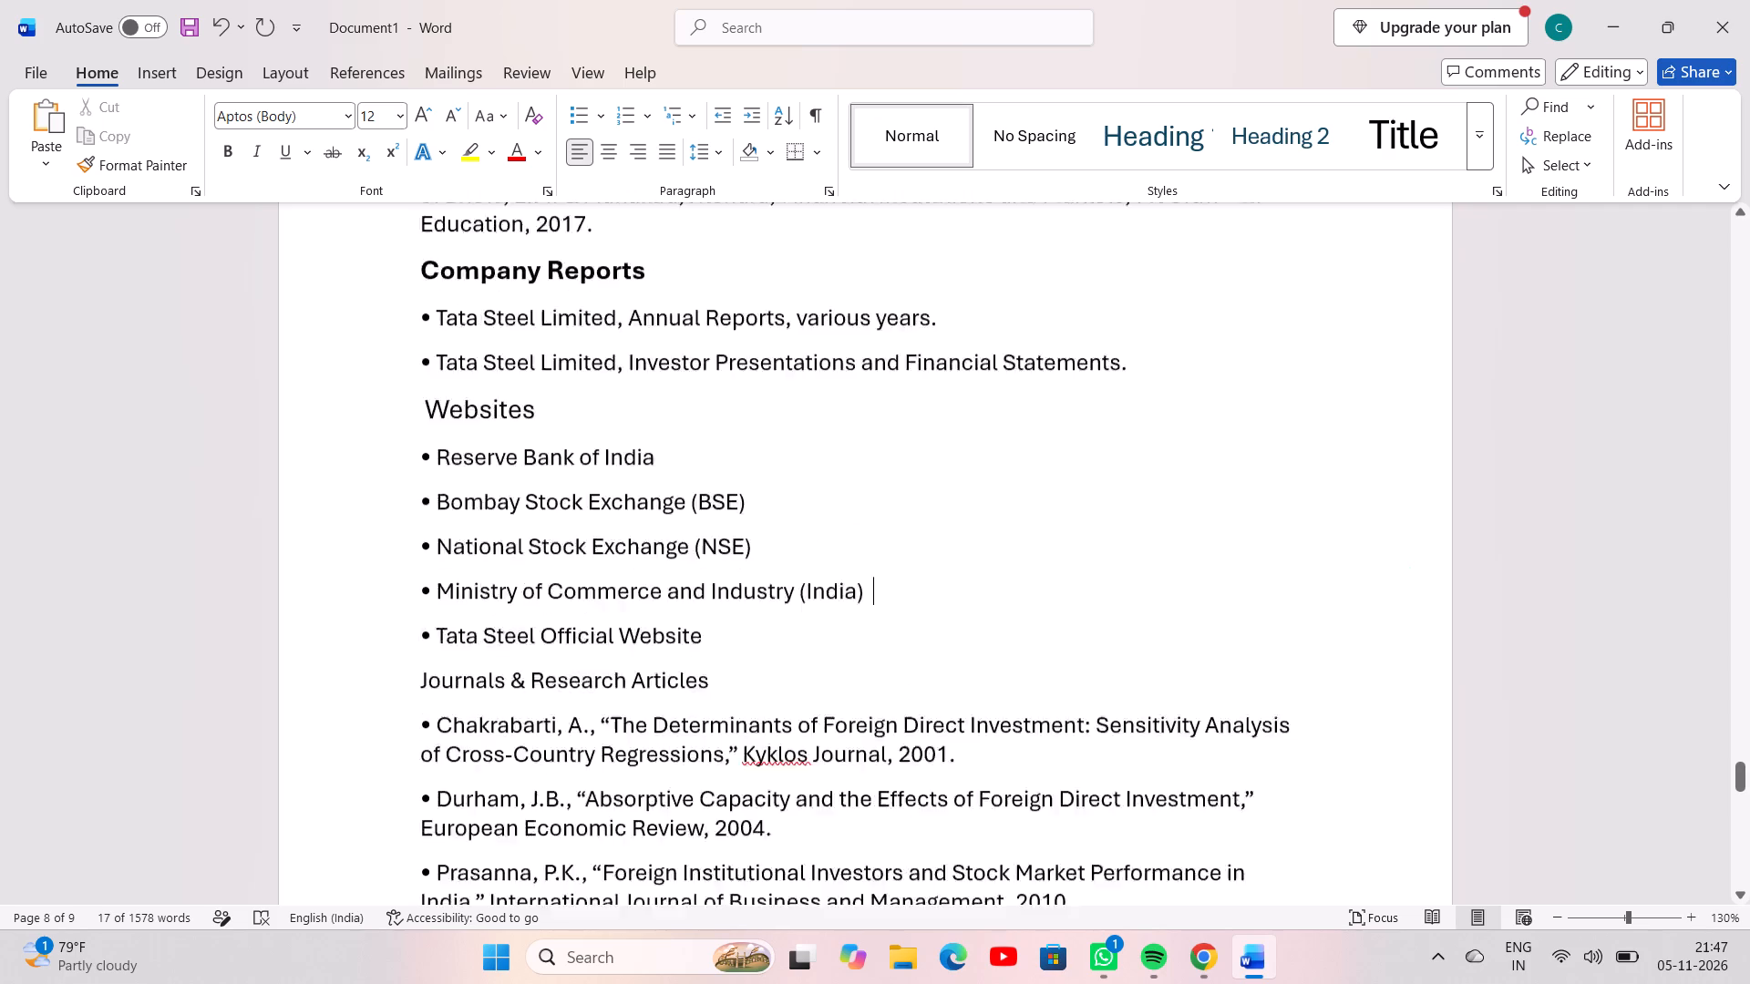
{"action": "scroll", "coordinate": [959, 690], "scroll_direction": "down", "scroll_amount": 1}
{"action": "left_click_drag", "start_coordinate": [732, 478], "coordinate": [423, 480]}
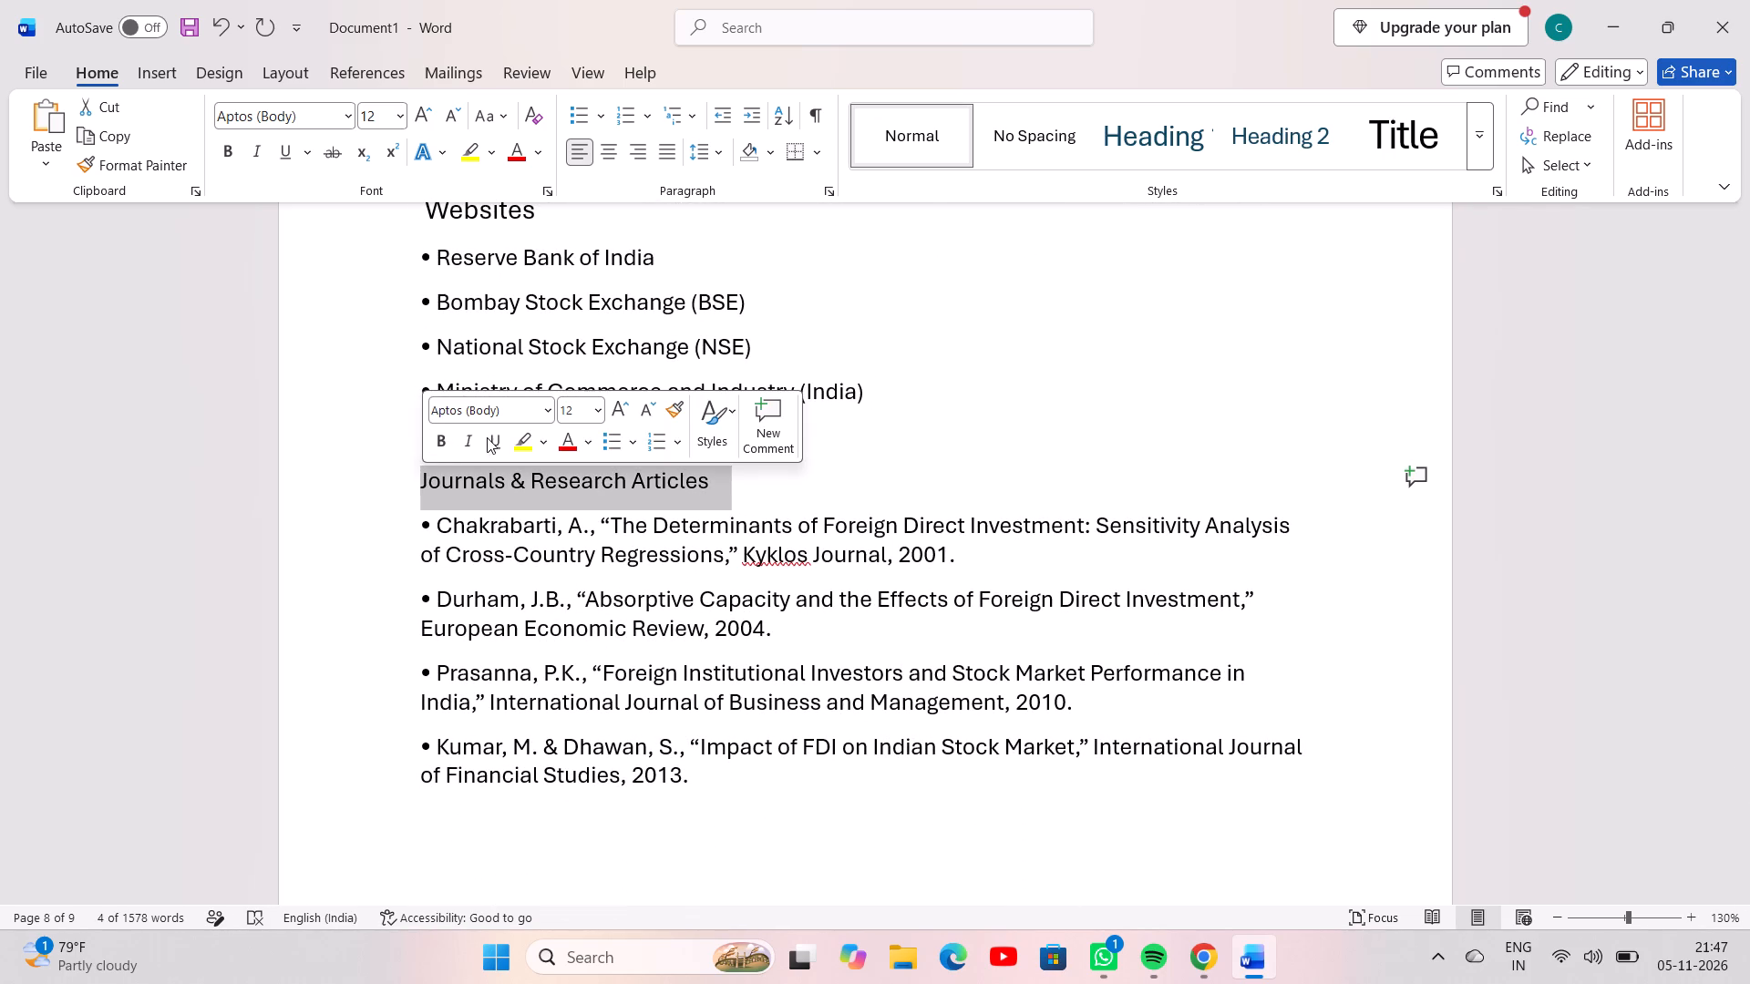
{"action": "left_click", "coordinate": [430, 448]}
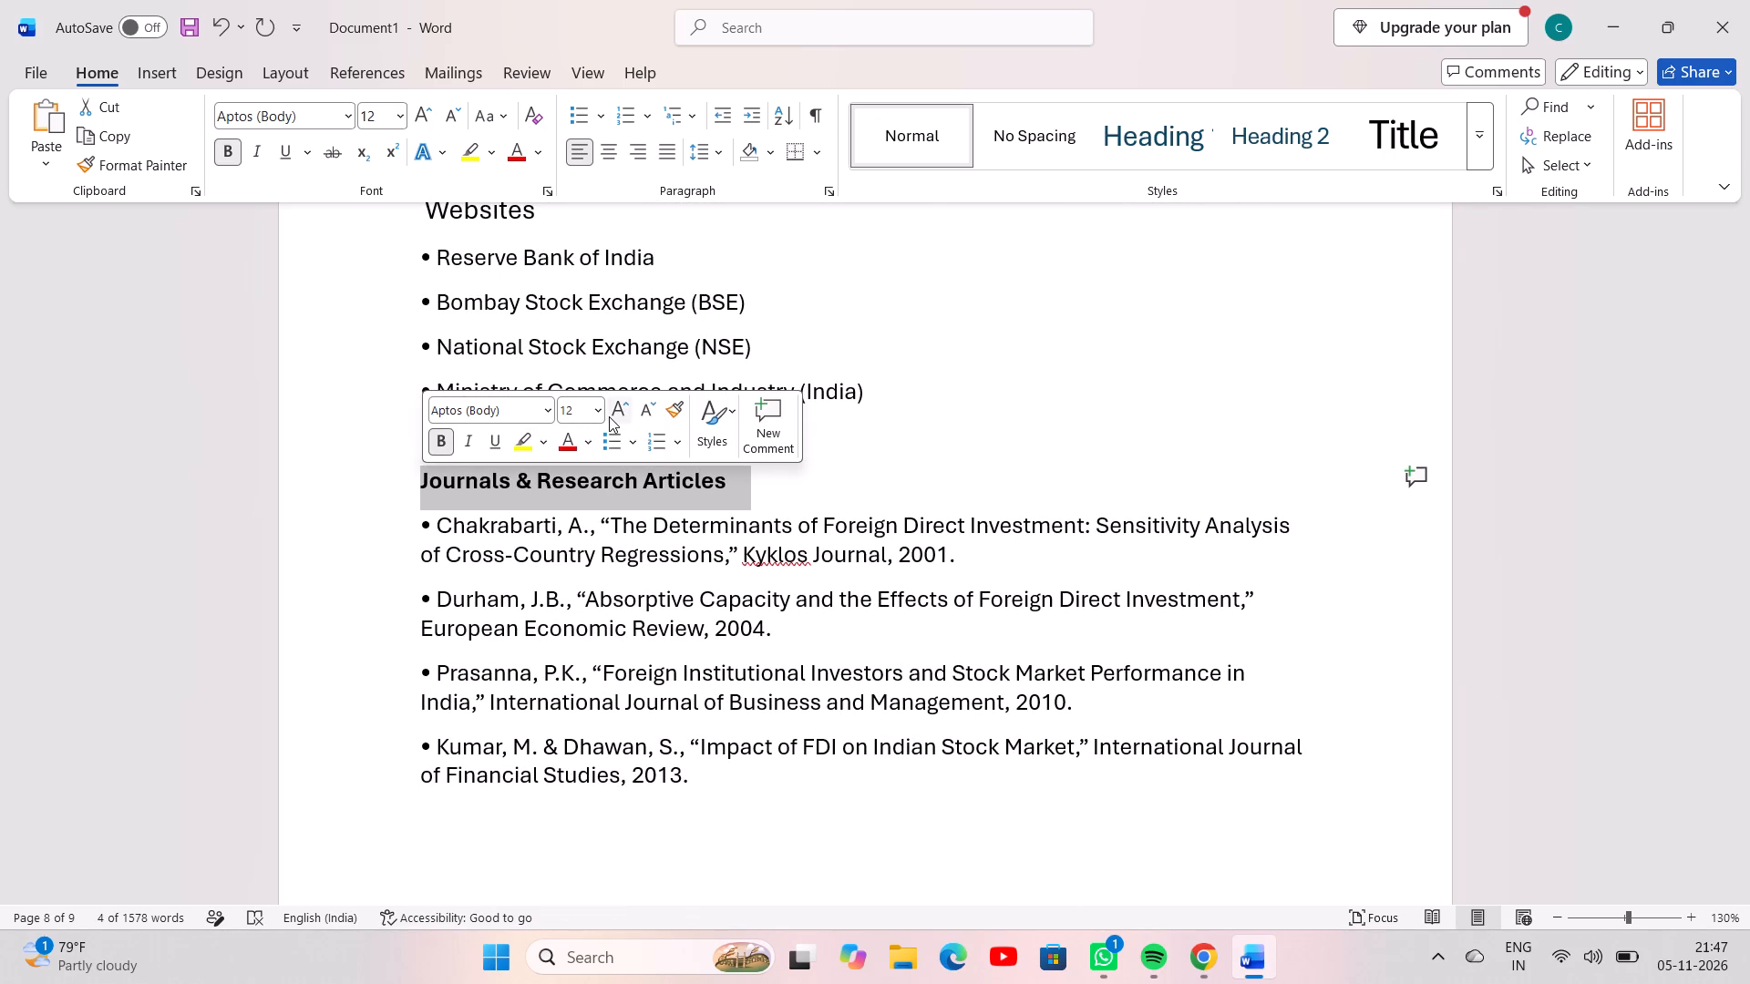
{"action": "left_click", "coordinate": [609, 416]}
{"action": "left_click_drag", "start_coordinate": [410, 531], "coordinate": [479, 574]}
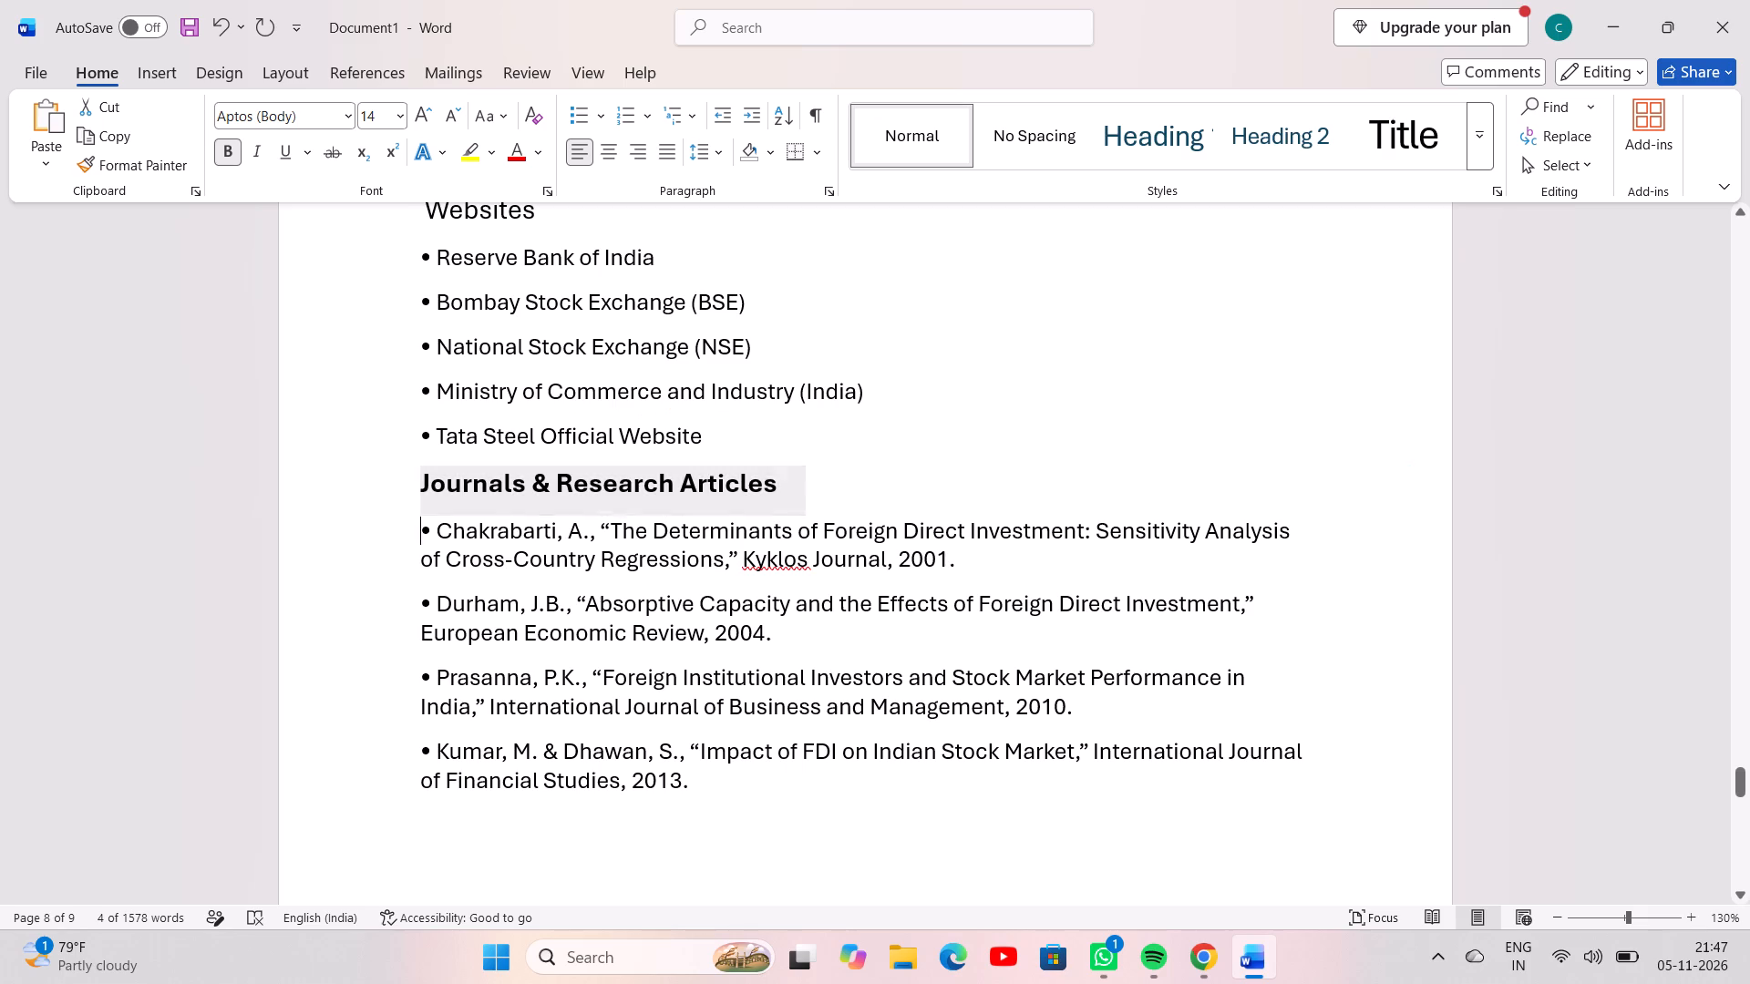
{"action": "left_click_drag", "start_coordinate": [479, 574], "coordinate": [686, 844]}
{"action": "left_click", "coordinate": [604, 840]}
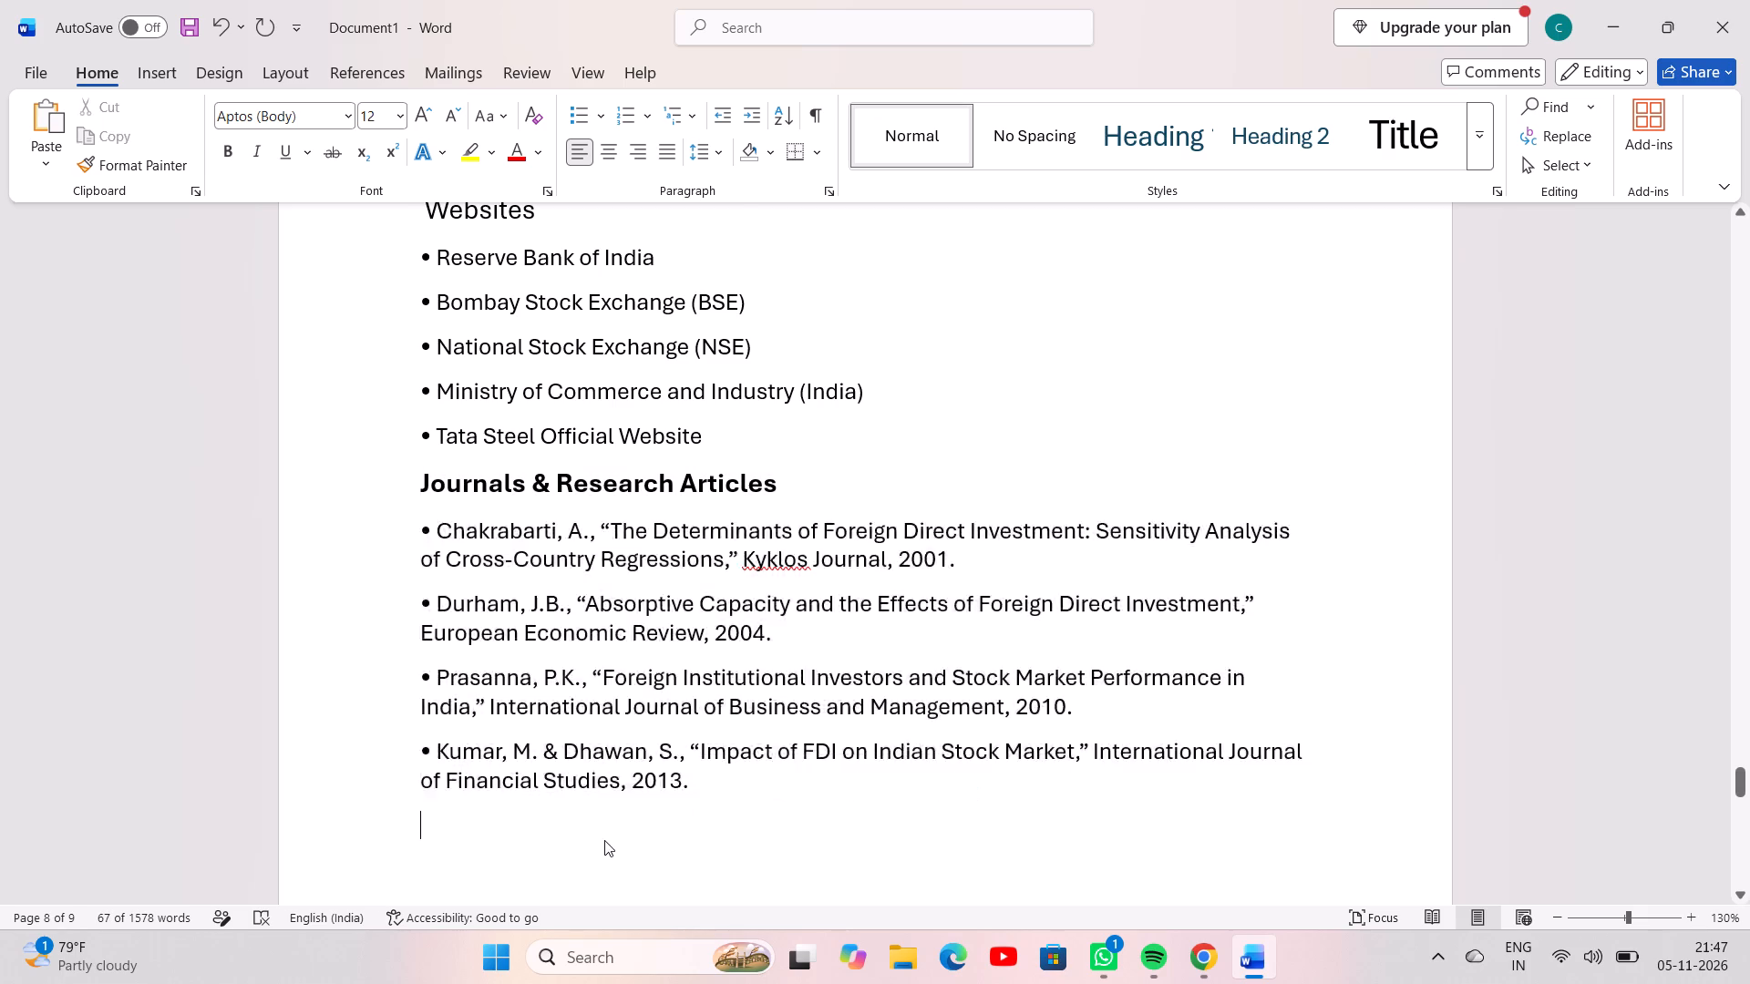
Copy the CHAPTERIZATION heading with its five bullets, from Introduction to Suggestions and Conclusion.
{"action": "scroll", "coordinate": [604, 840], "scroll_direction": "down", "scroll_amount": 4}
{"action": "scroll", "coordinate": [604, 840], "scroll_direction": "up", "scroll_amount": 3}
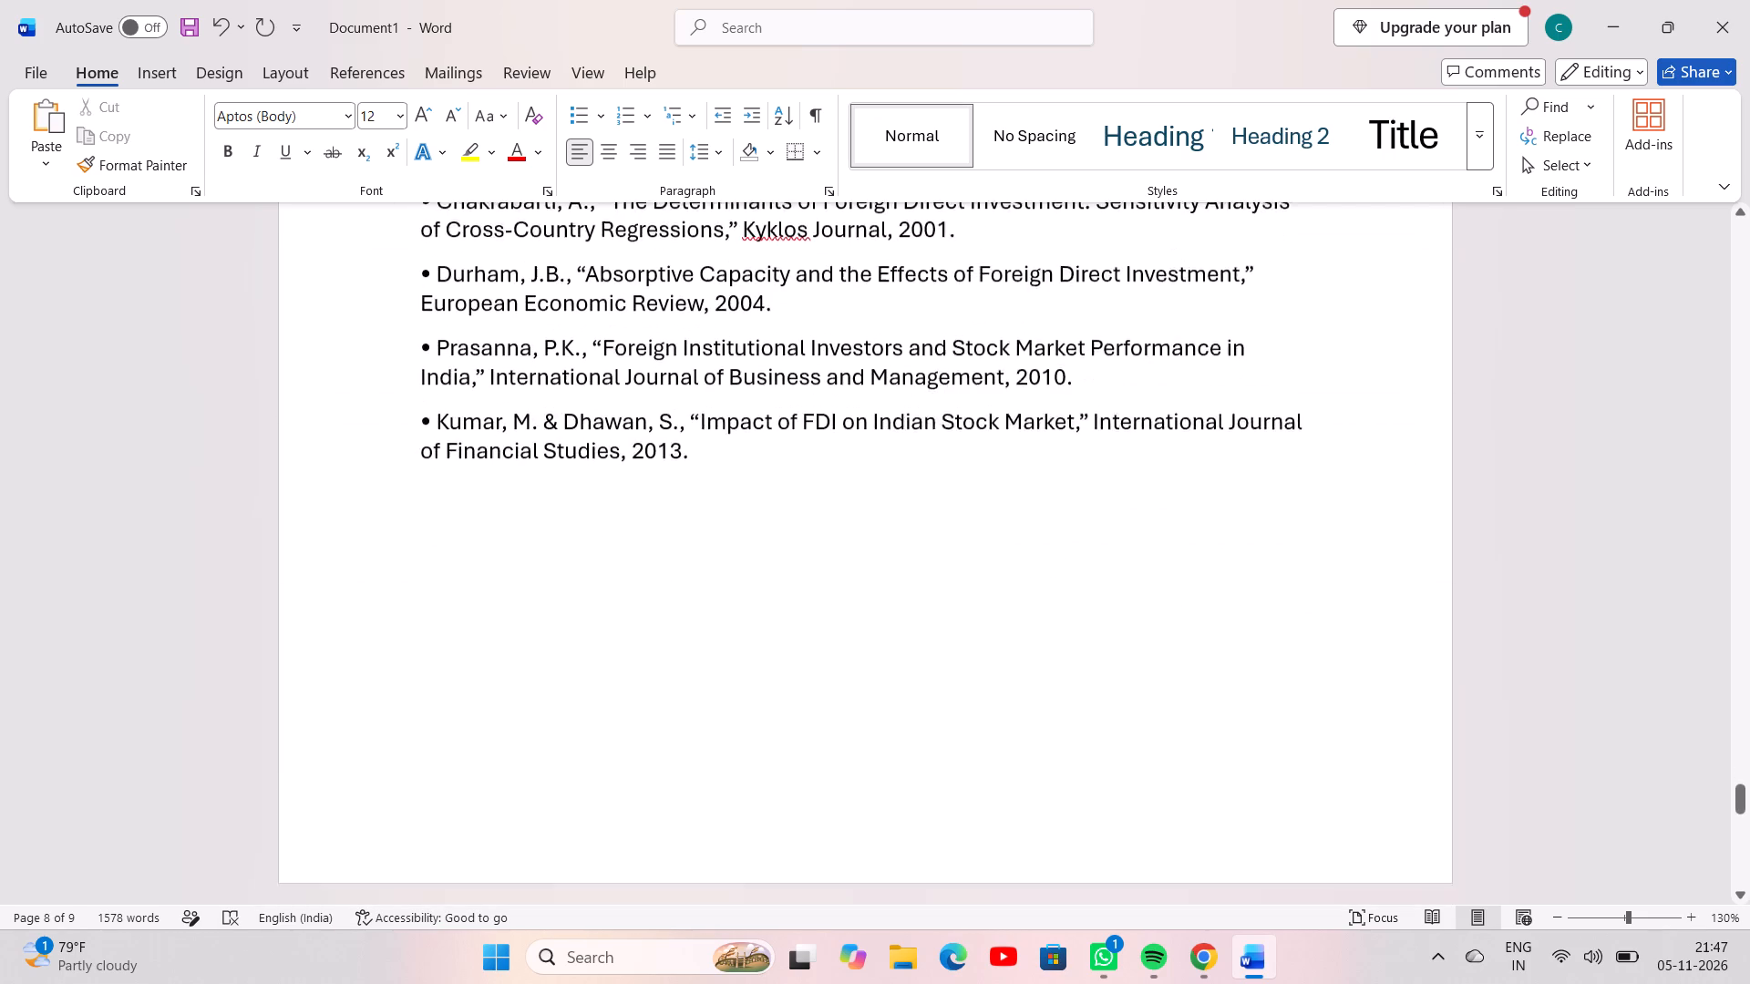
{"action": "scroll", "coordinate": [604, 840], "scroll_direction": "up", "scroll_amount": 1}
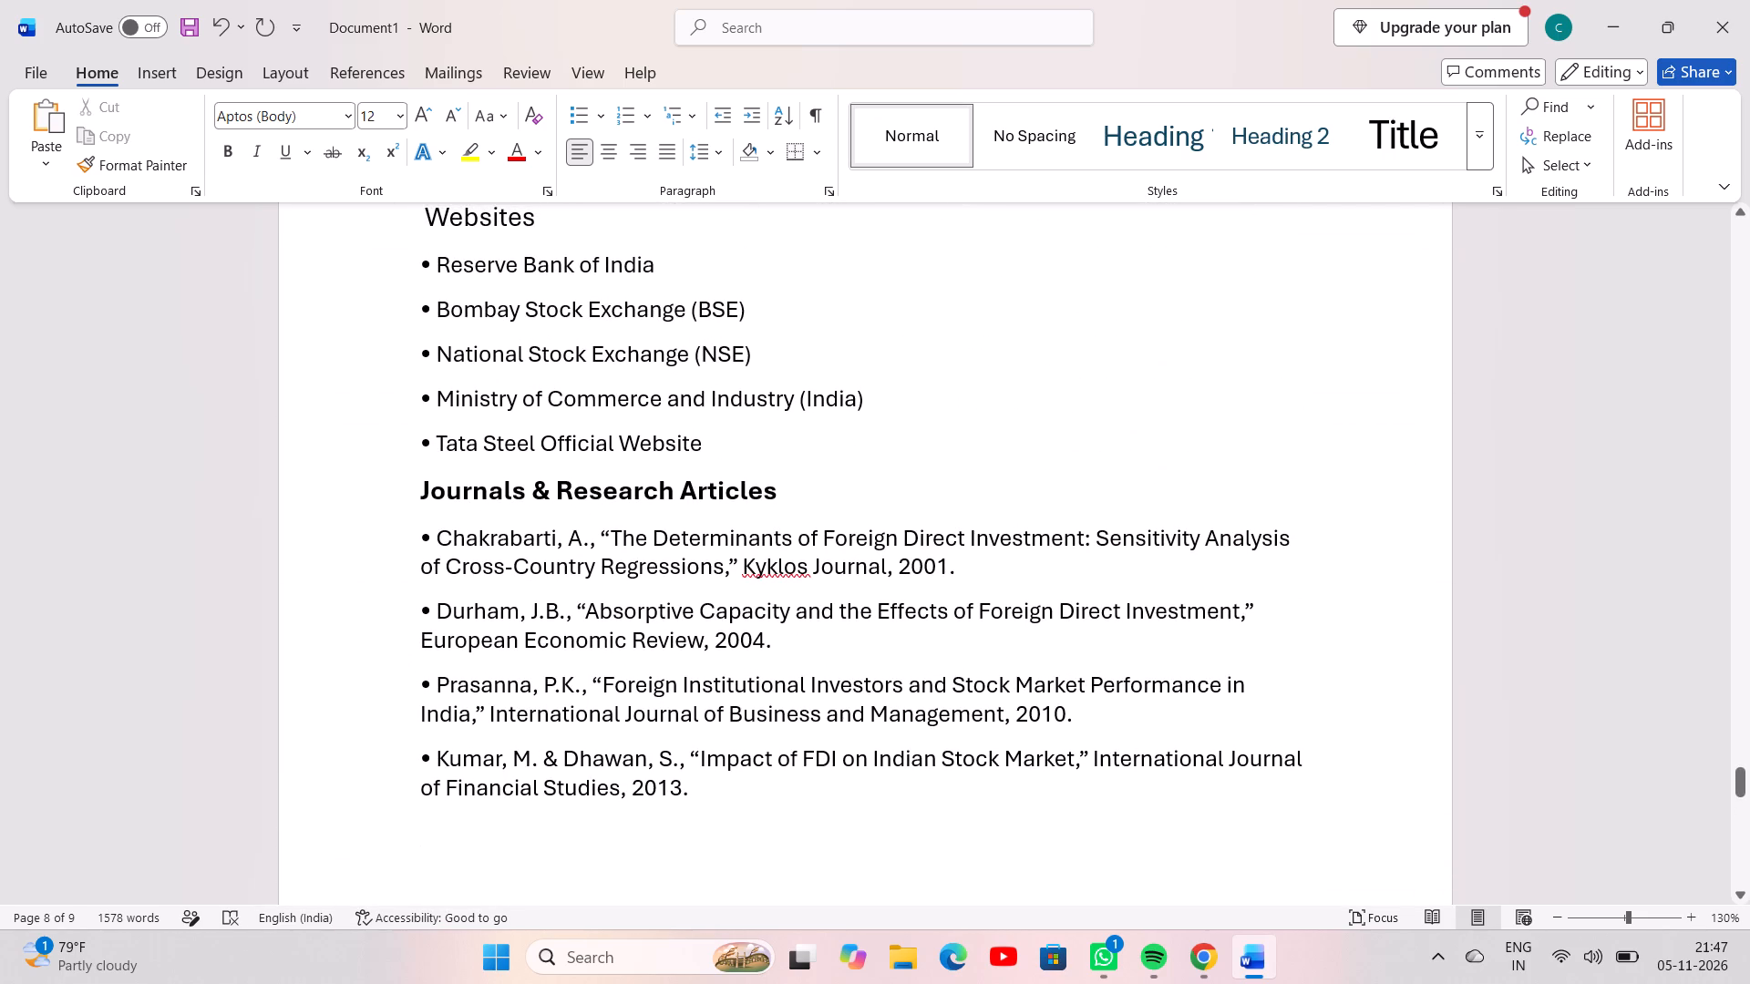
{"action": "scroll", "coordinate": [604, 840], "scroll_direction": "down", "scroll_amount": 5}
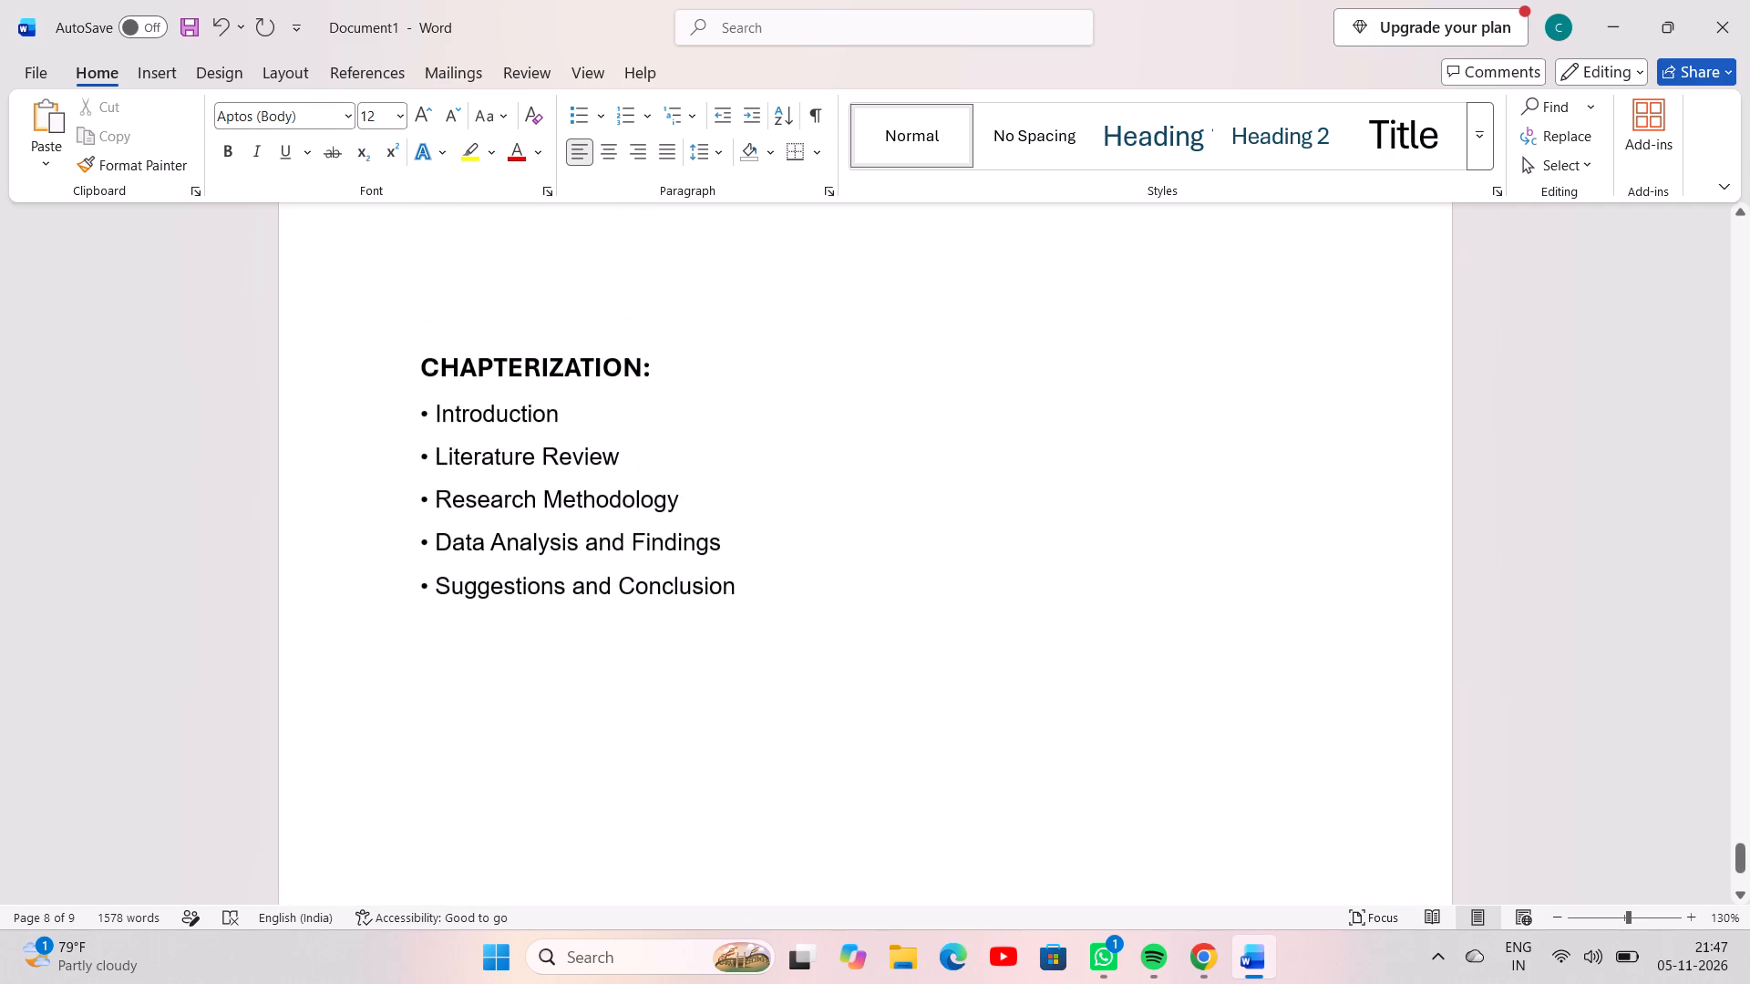
{"action": "scroll", "coordinate": [604, 840], "scroll_direction": "up", "scroll_amount": 1}
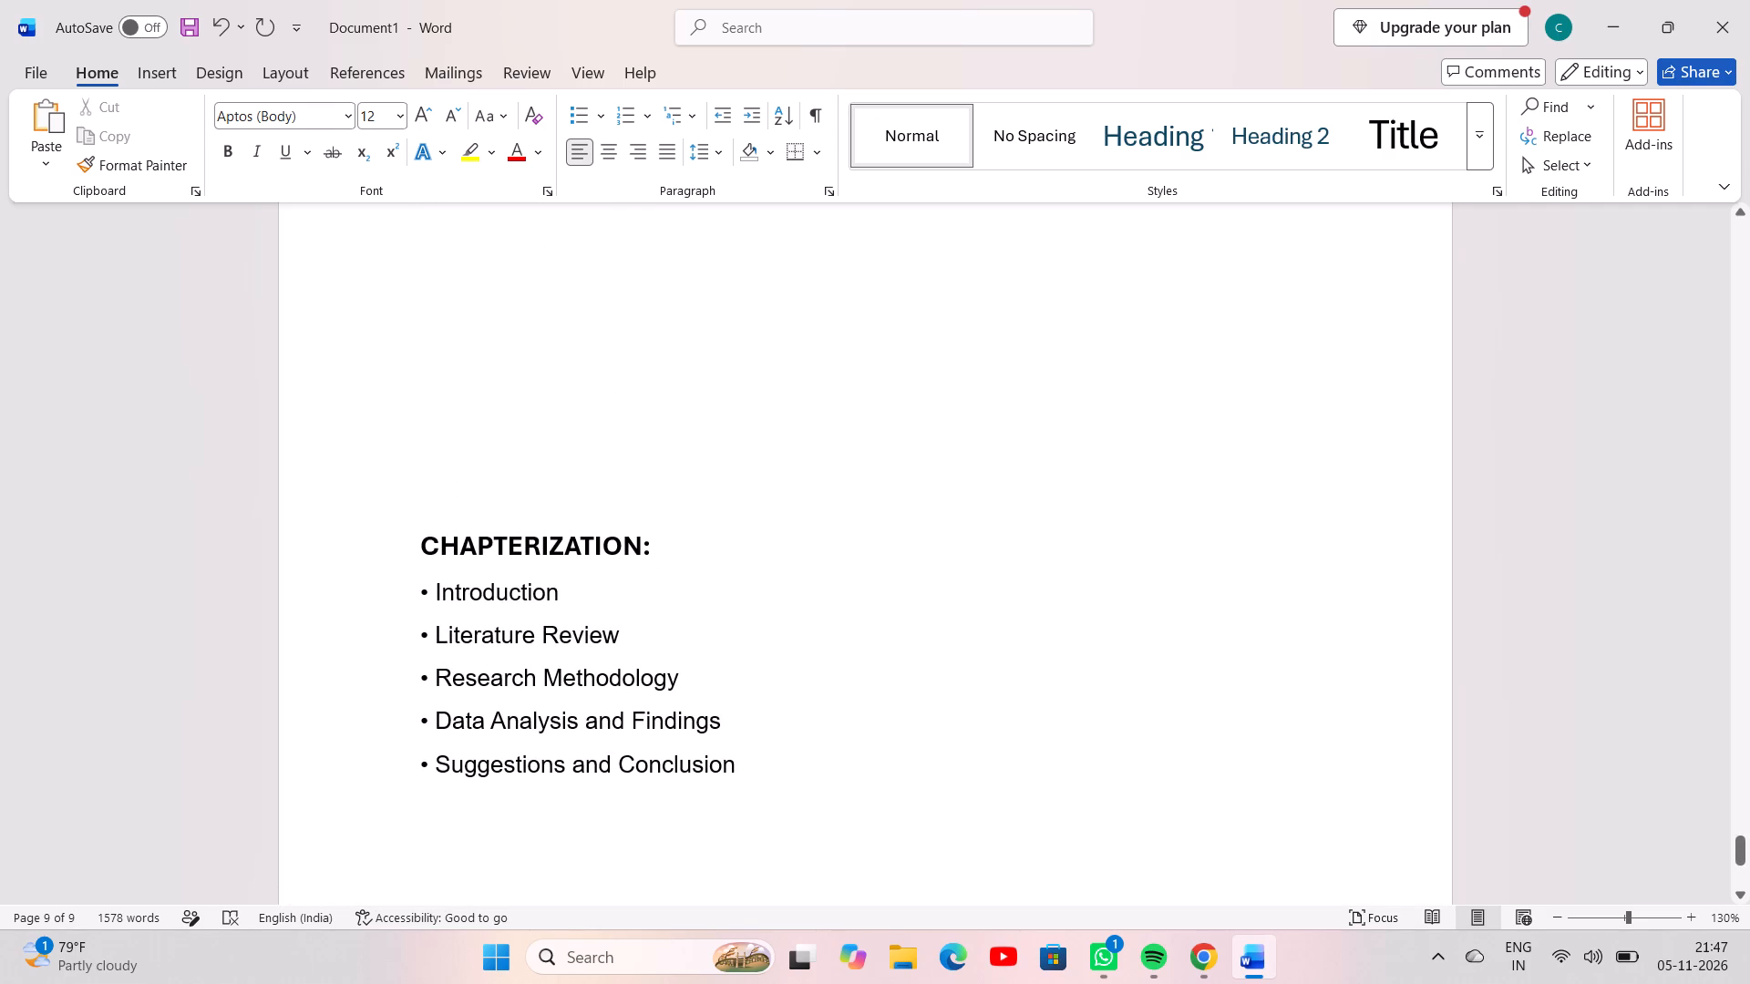
{"action": "left_click_drag", "start_coordinate": [412, 546], "coordinate": [734, 767]}
{"action": "key", "text": "ctrl+c"}
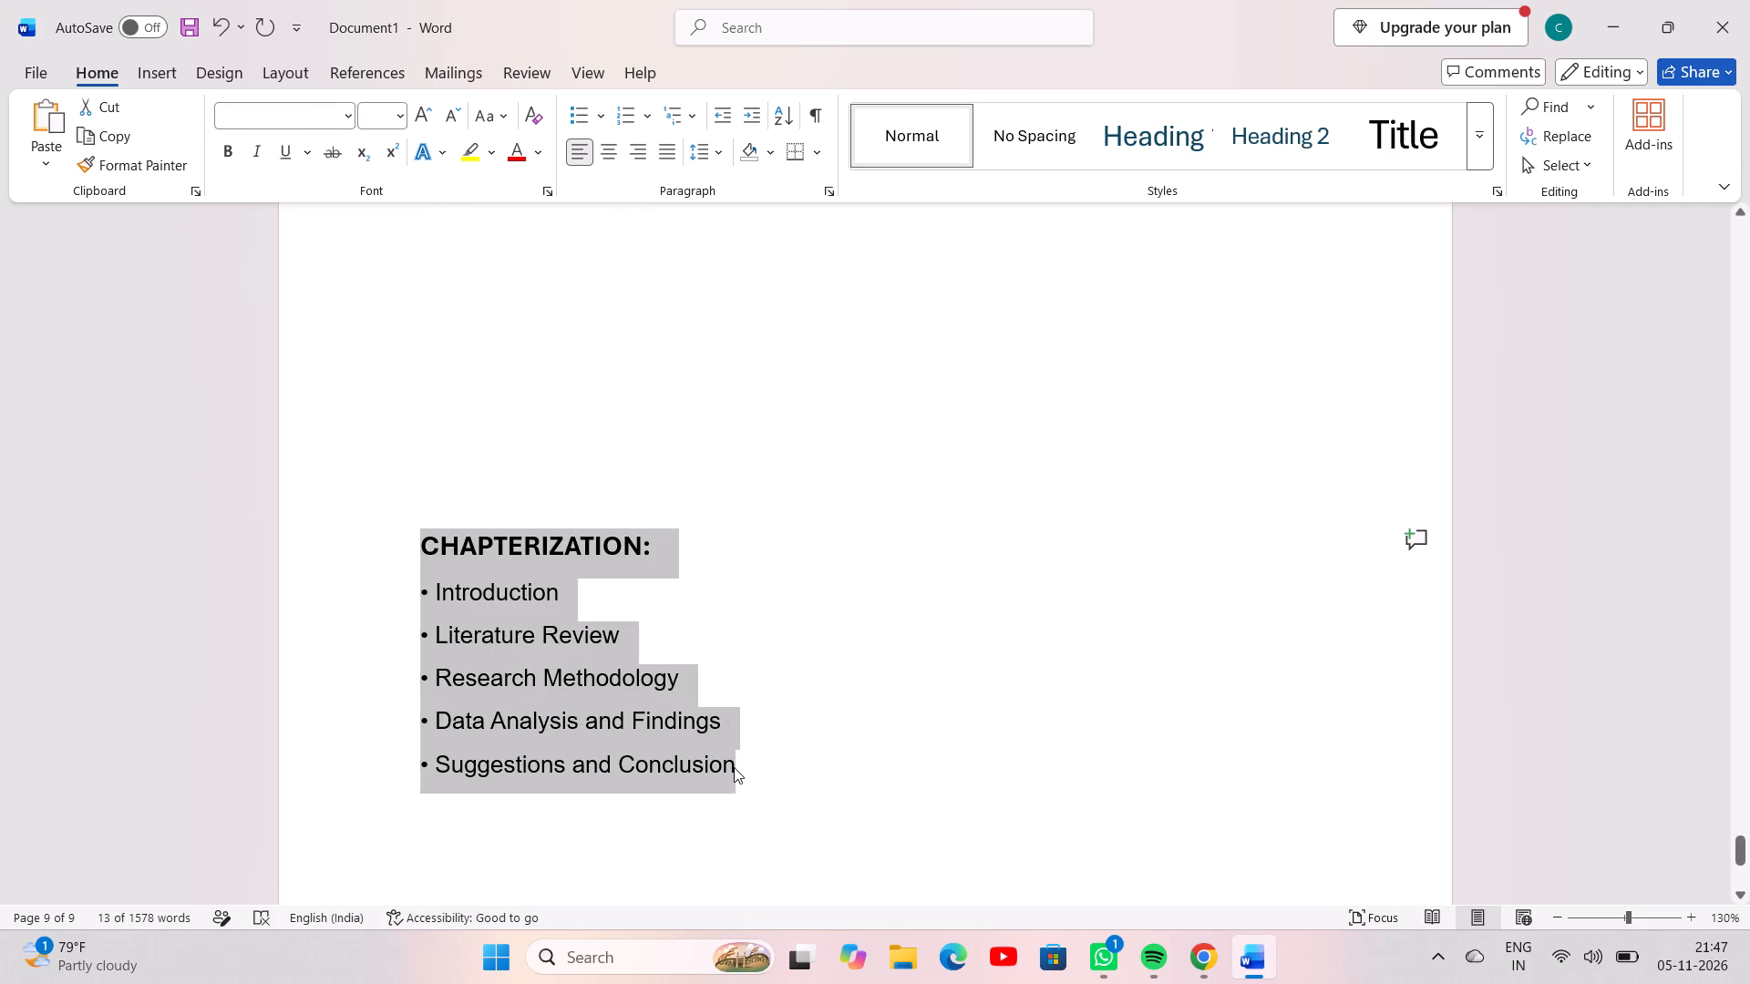
Paste the copied CHAPTERIZATION section directly before the Books heading, following the Suggestions and Conclusion page.
{"action": "scroll", "coordinate": [627, 548], "scroll_direction": "up", "scroll_amount": 6}
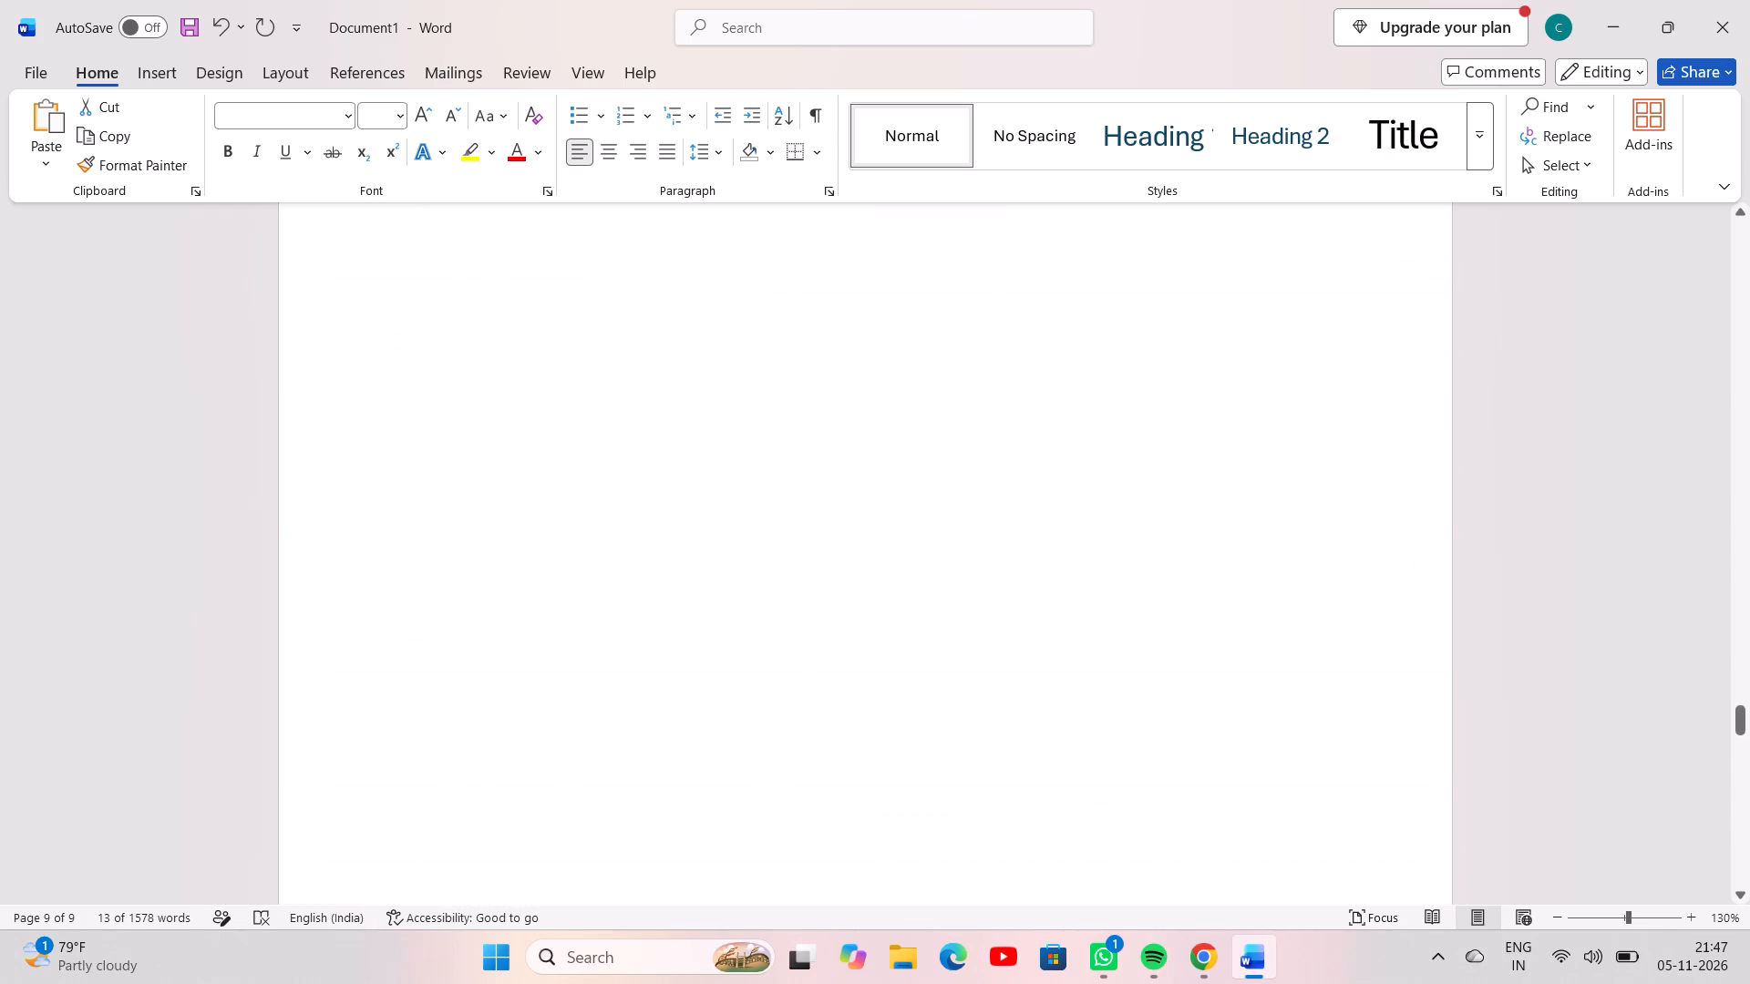
{"action": "scroll", "coordinate": [627, 548], "scroll_direction": "up", "scroll_amount": 4}
{"action": "scroll", "coordinate": [627, 548], "scroll_direction": "down", "scroll_amount": 1}
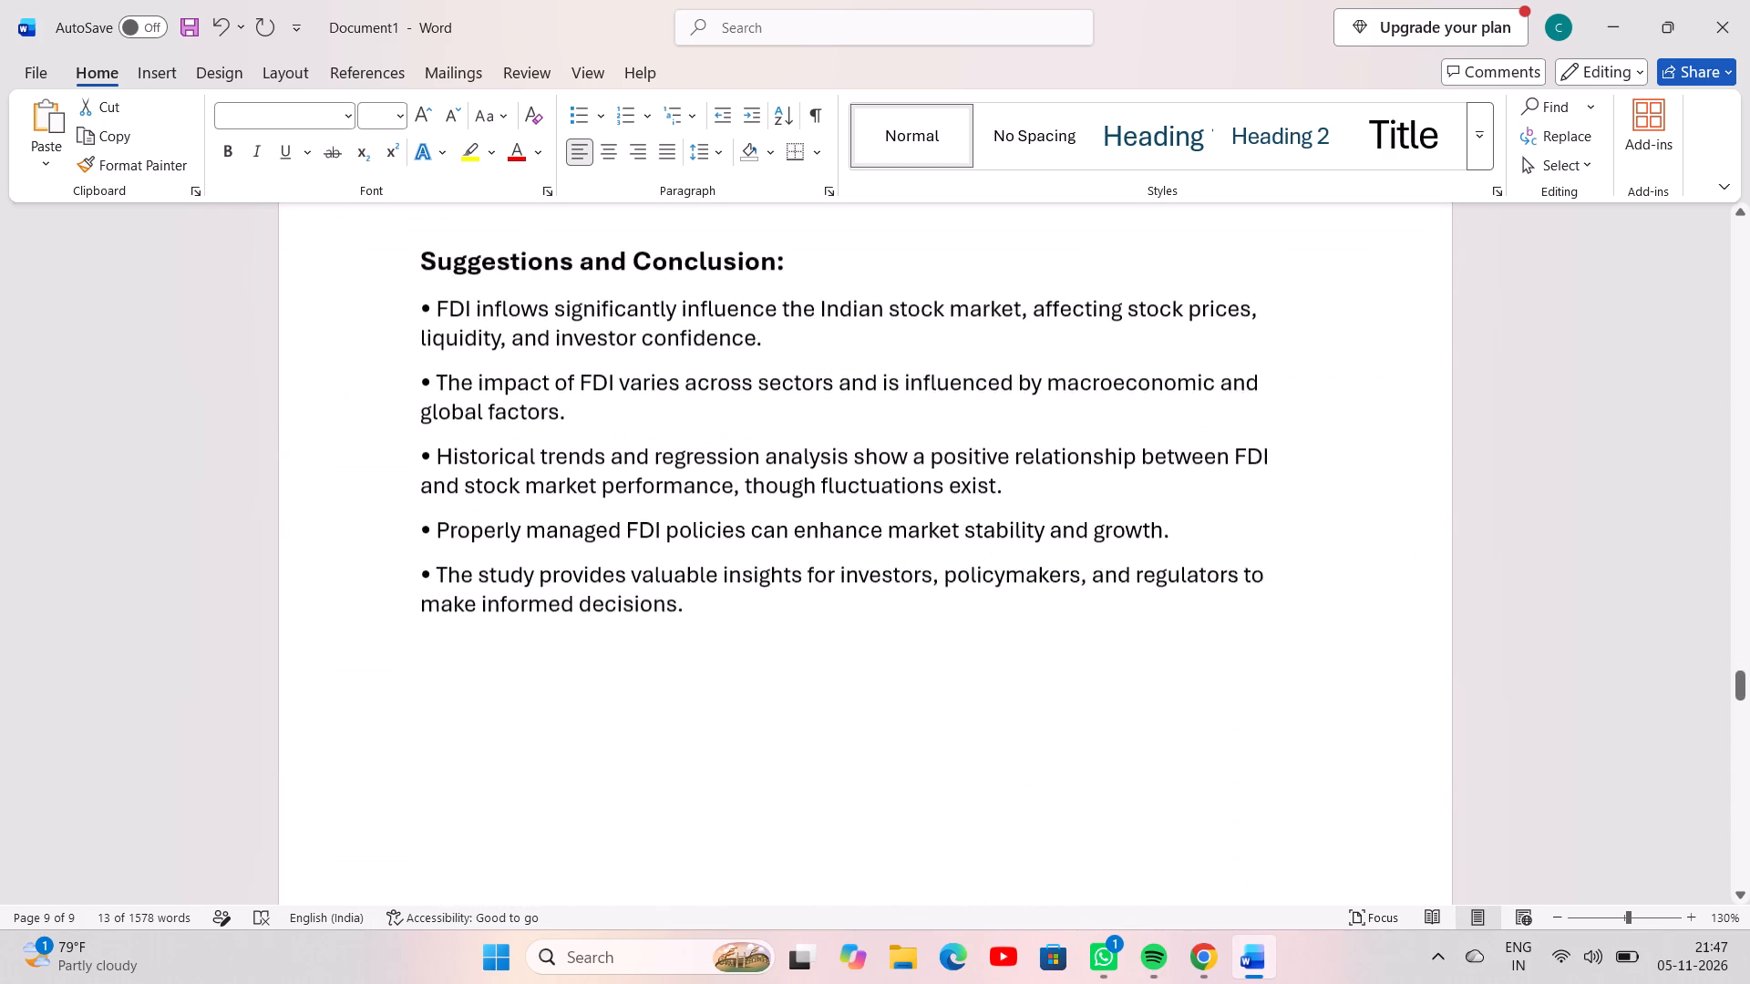
{"action": "scroll", "coordinate": [627, 548], "scroll_direction": "down", "scroll_amount": 1}
{"action": "left_click", "coordinate": [696, 466]}
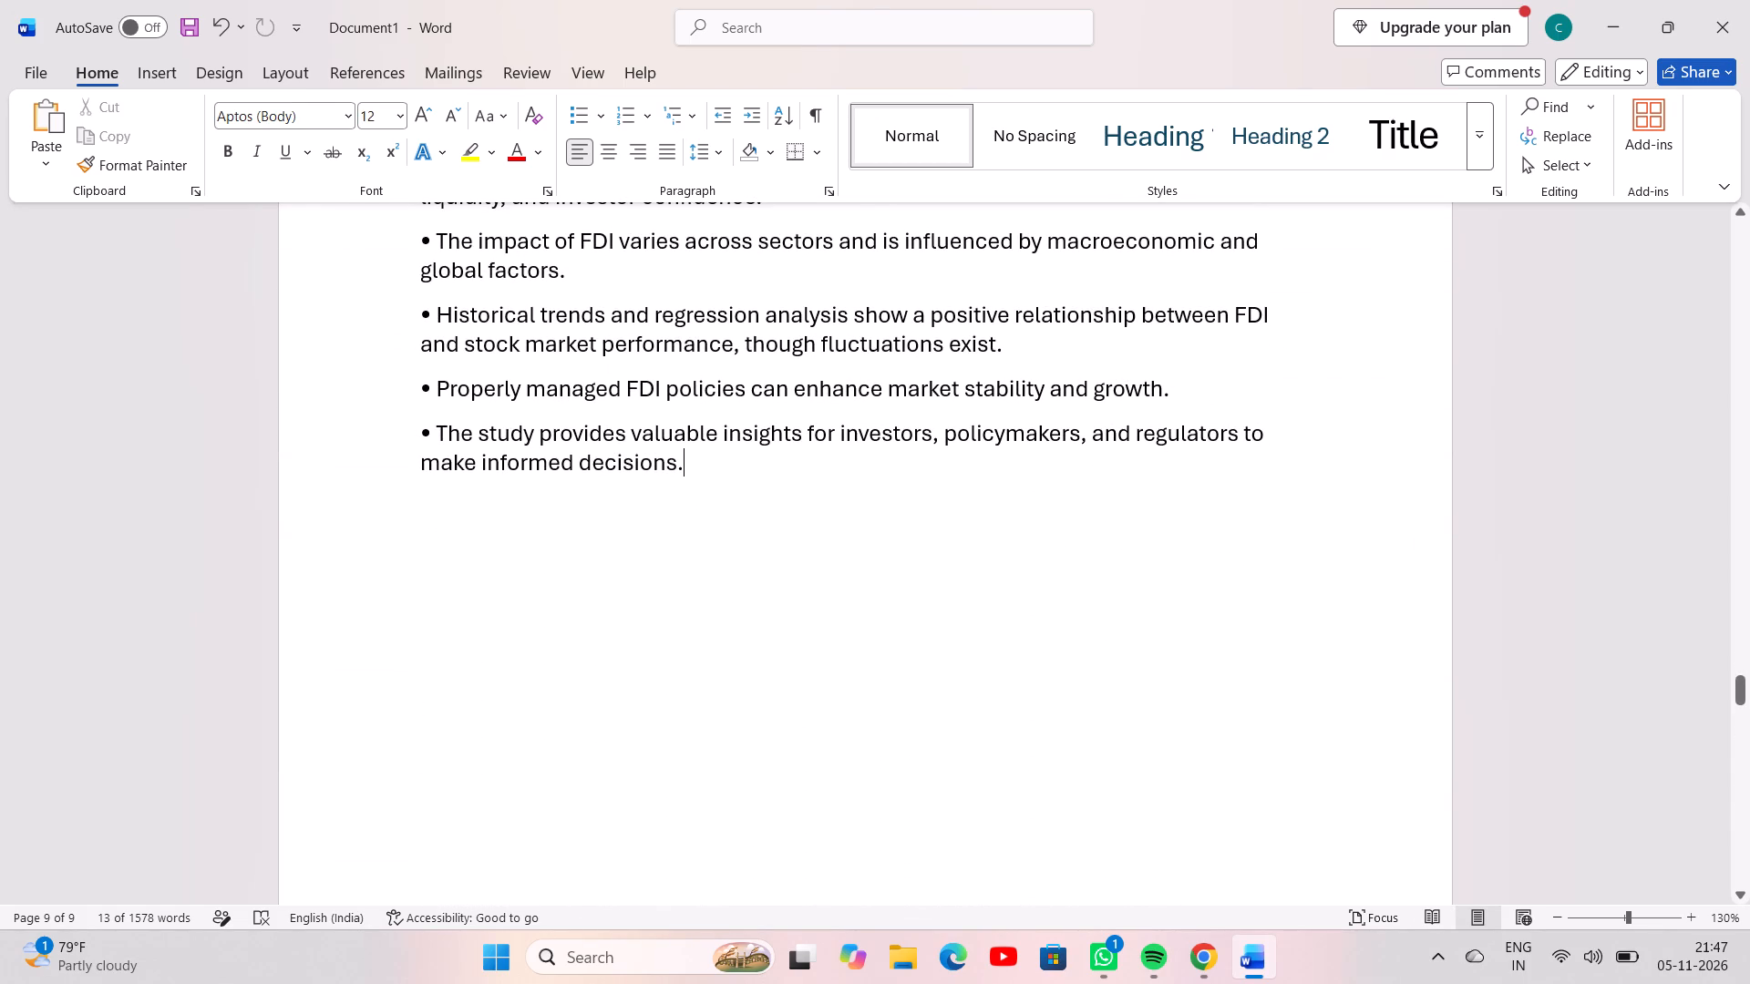
{"action": "key", "text": "Return"}
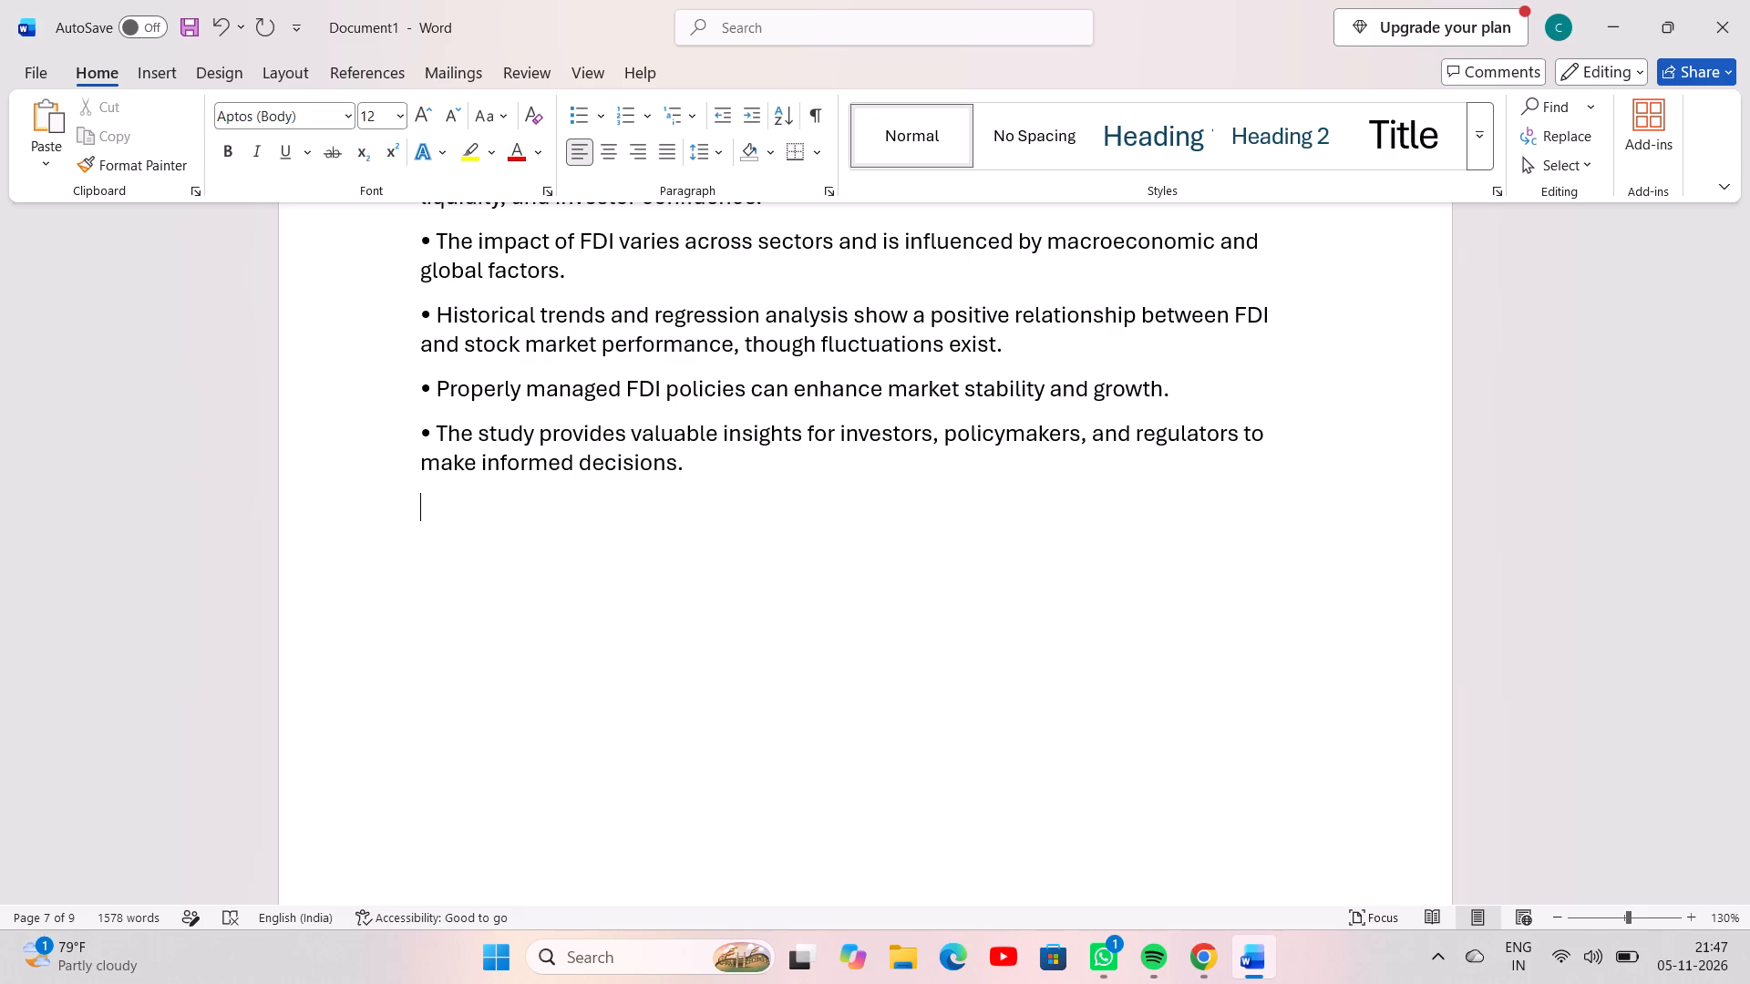
{"action": "scroll", "coordinate": [706, 483], "scroll_direction": "down", "scroll_amount": 3}
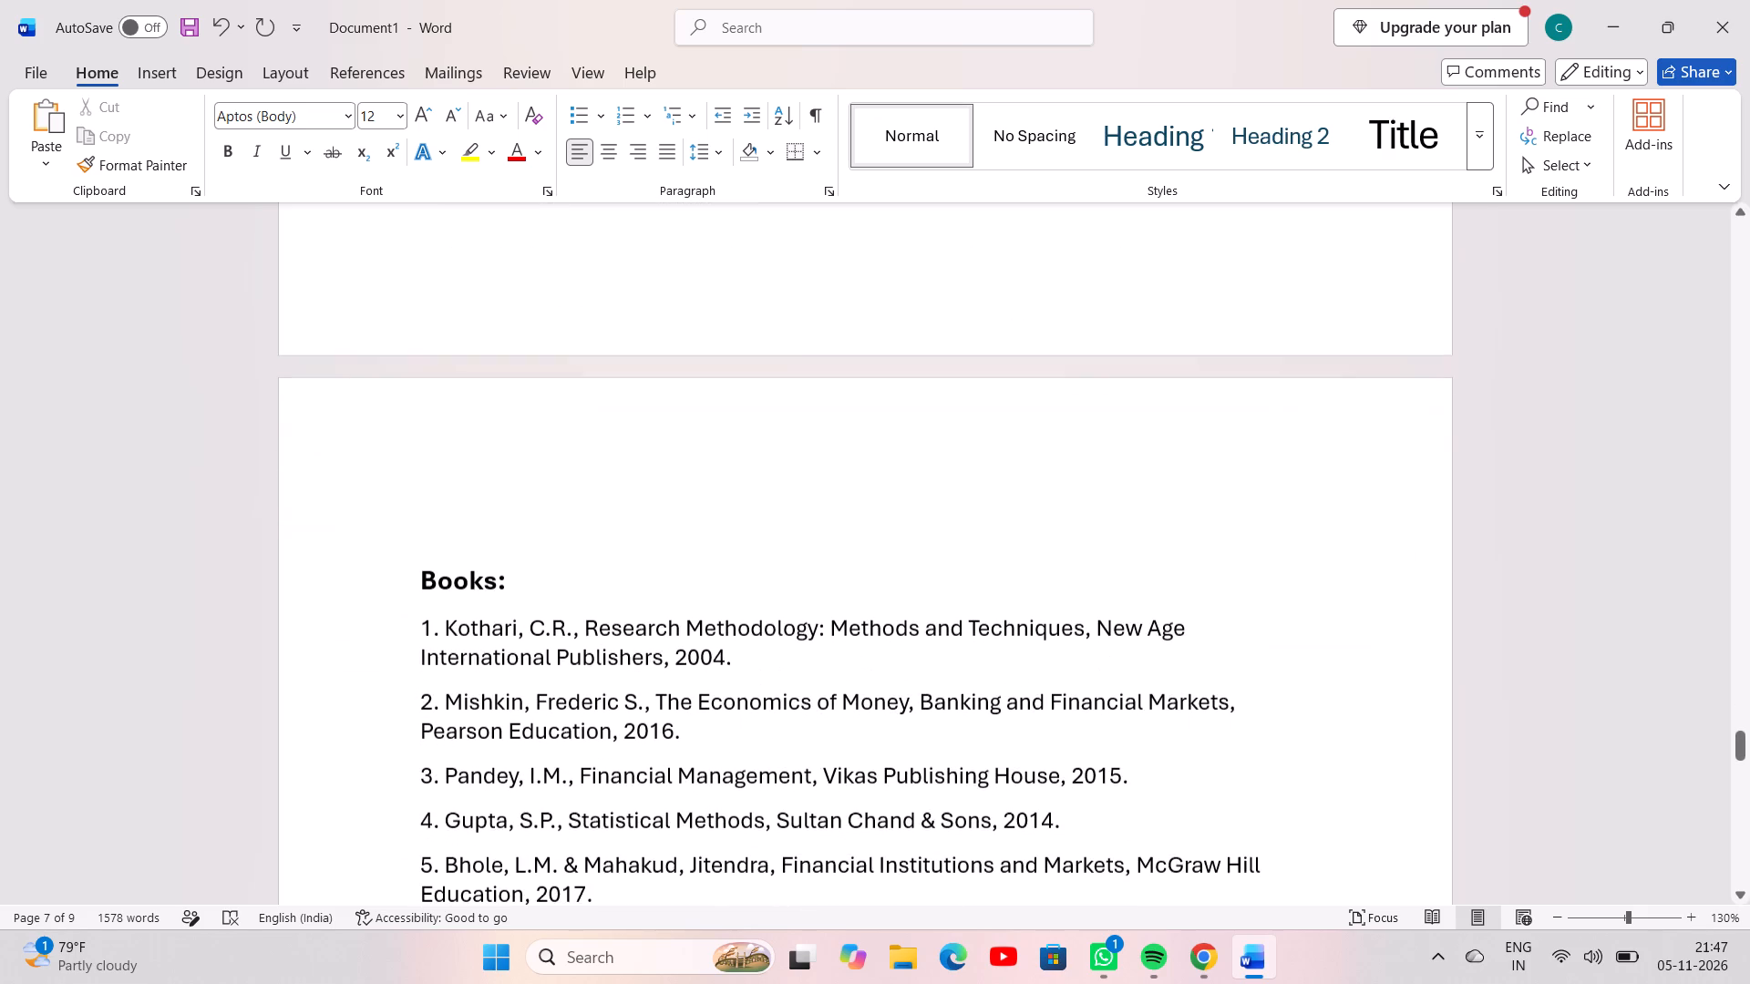
{"action": "left_click", "coordinate": [413, 569]}
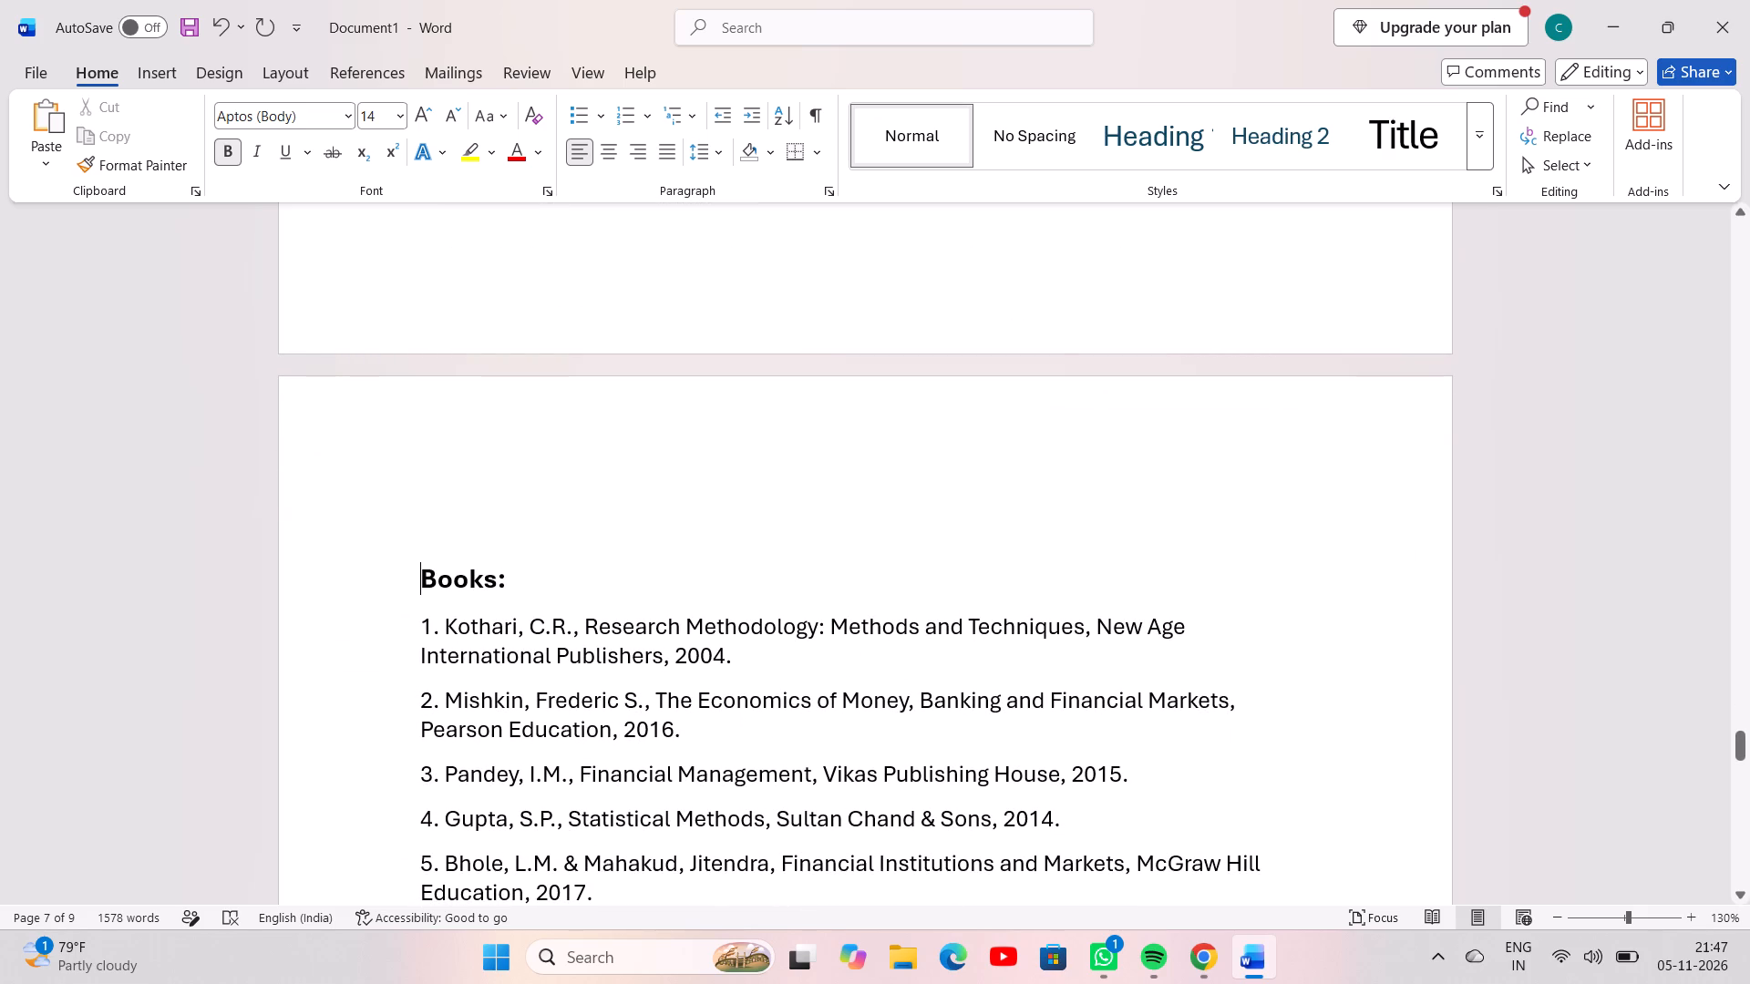
{"action": "key", "text": "ctrl+v"}
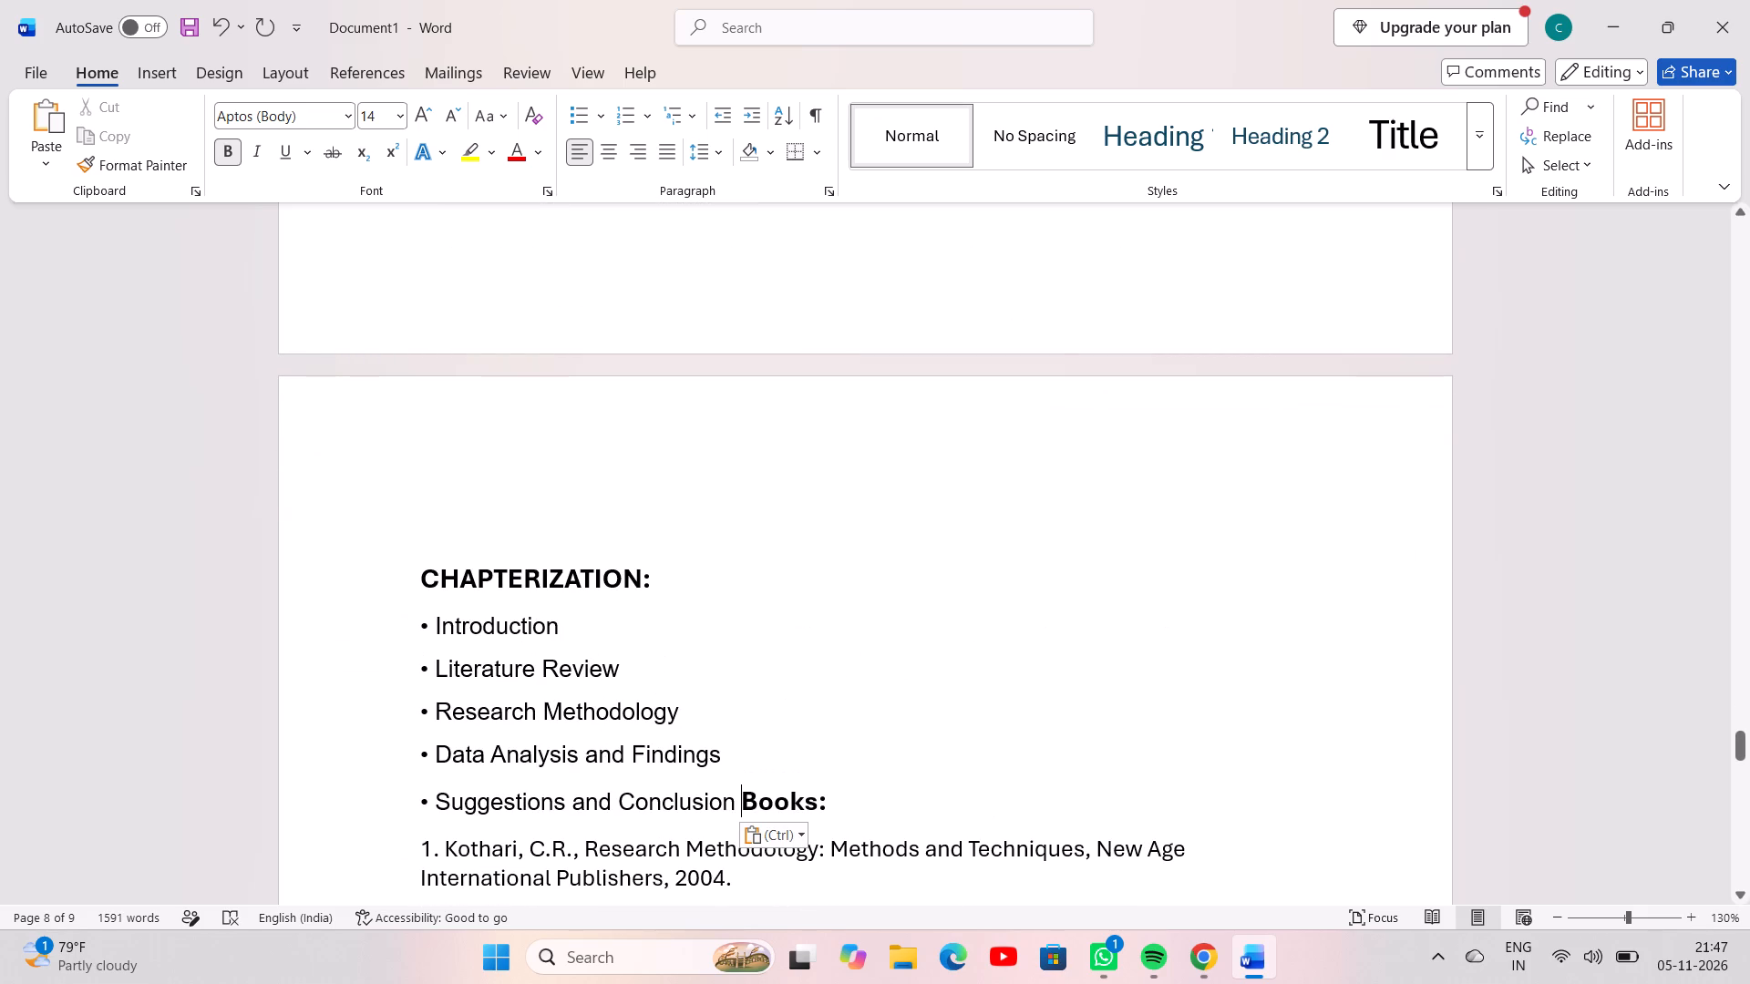
Insert blank lines after the pasted chapter list to push the Books heading to the top of a new page.
{"action": "scroll", "coordinate": [488, 681], "scroll_direction": "down", "scroll_amount": 2}
{"action": "scroll", "coordinate": [488, 681], "scroll_direction": "up", "scroll_amount": 1}
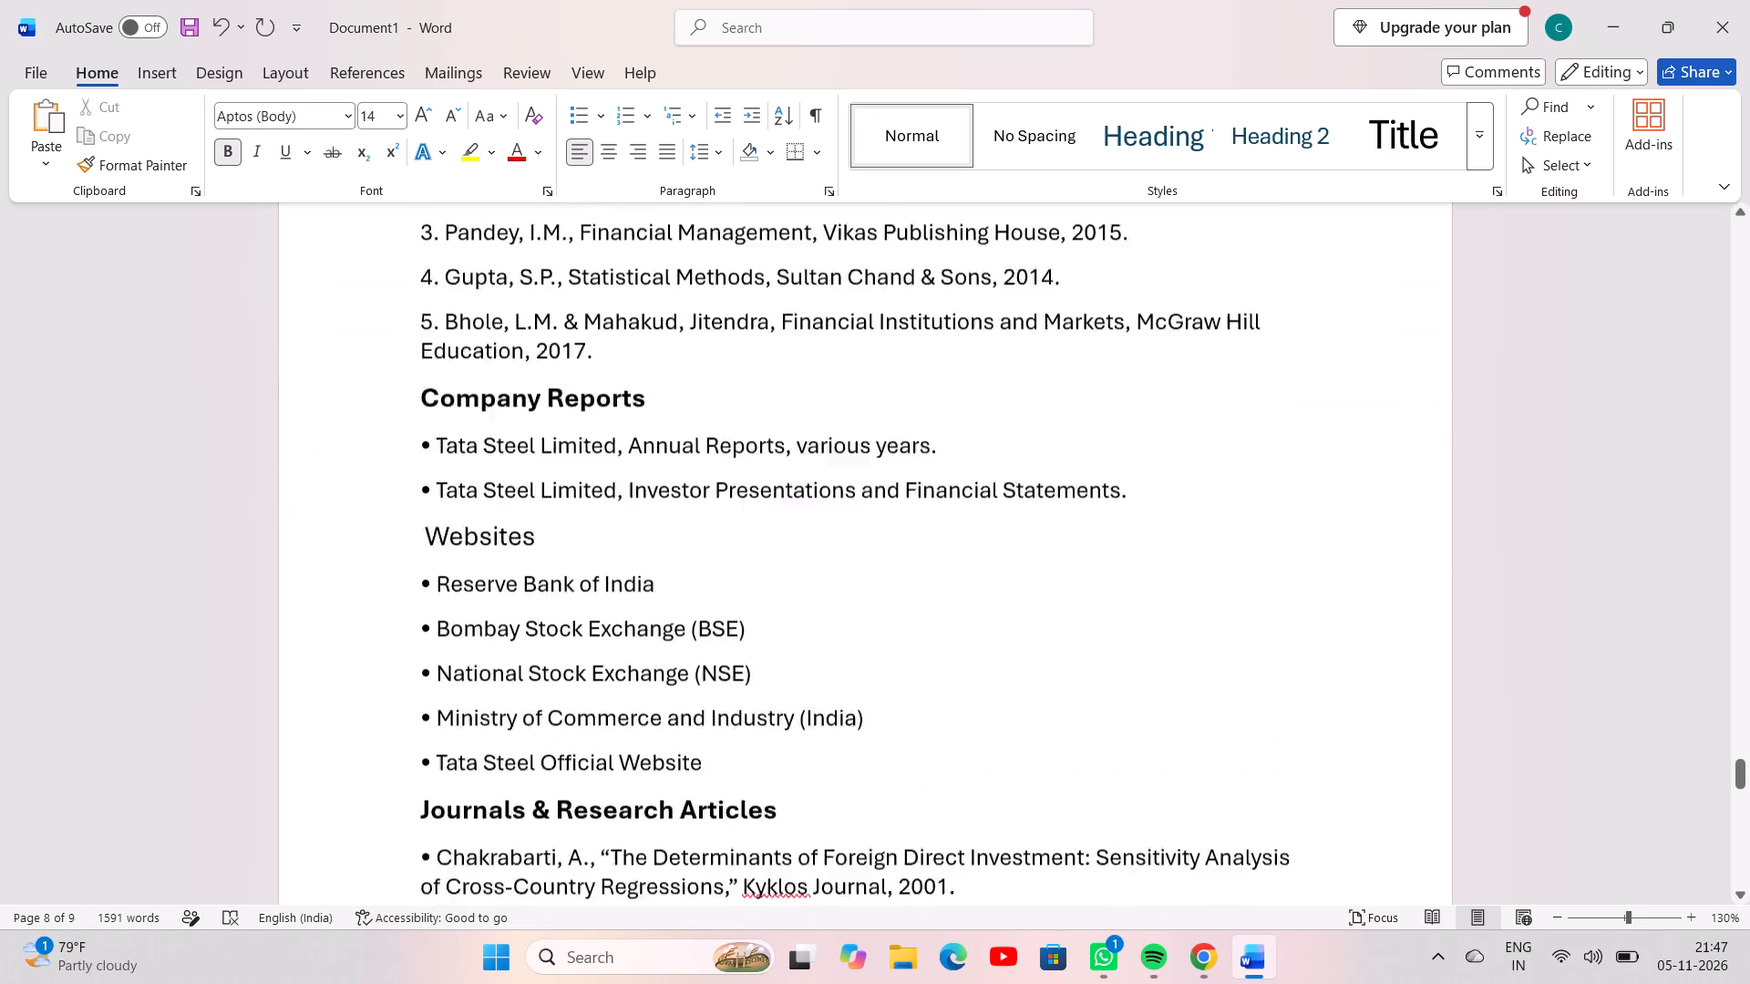
{"action": "scroll", "coordinate": [488, 681], "scroll_direction": "up", "scroll_amount": 1}
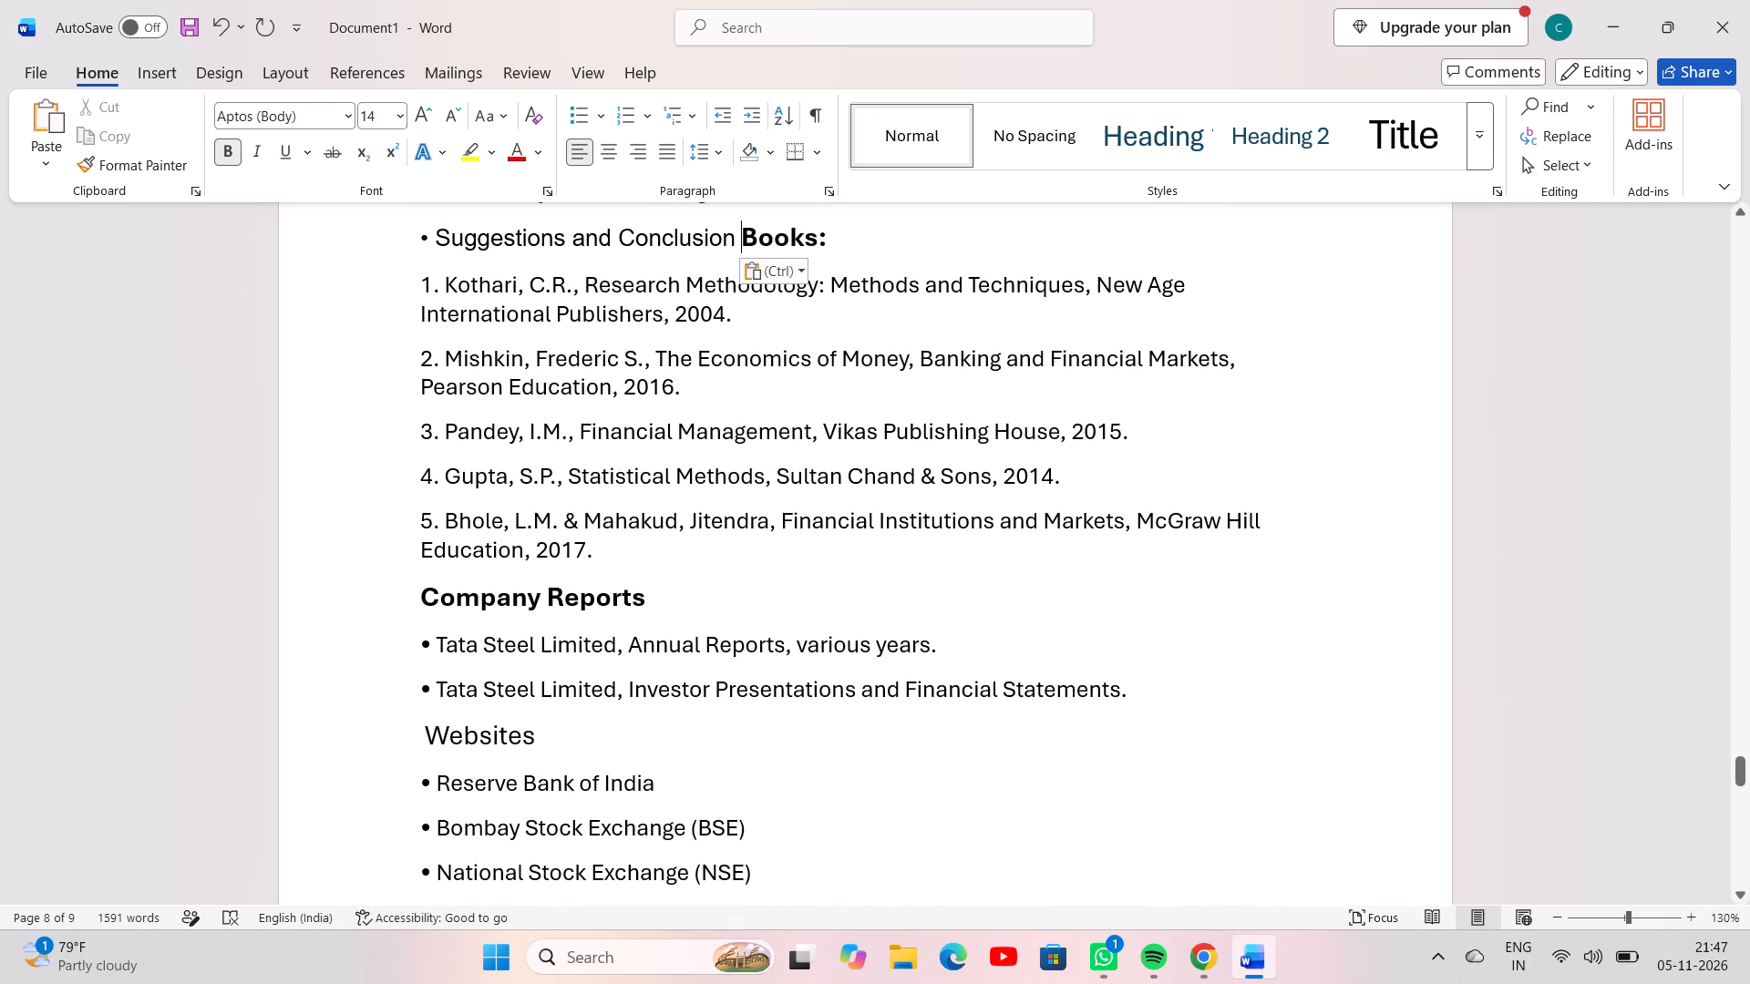
{"action": "key", "text": "Return"}
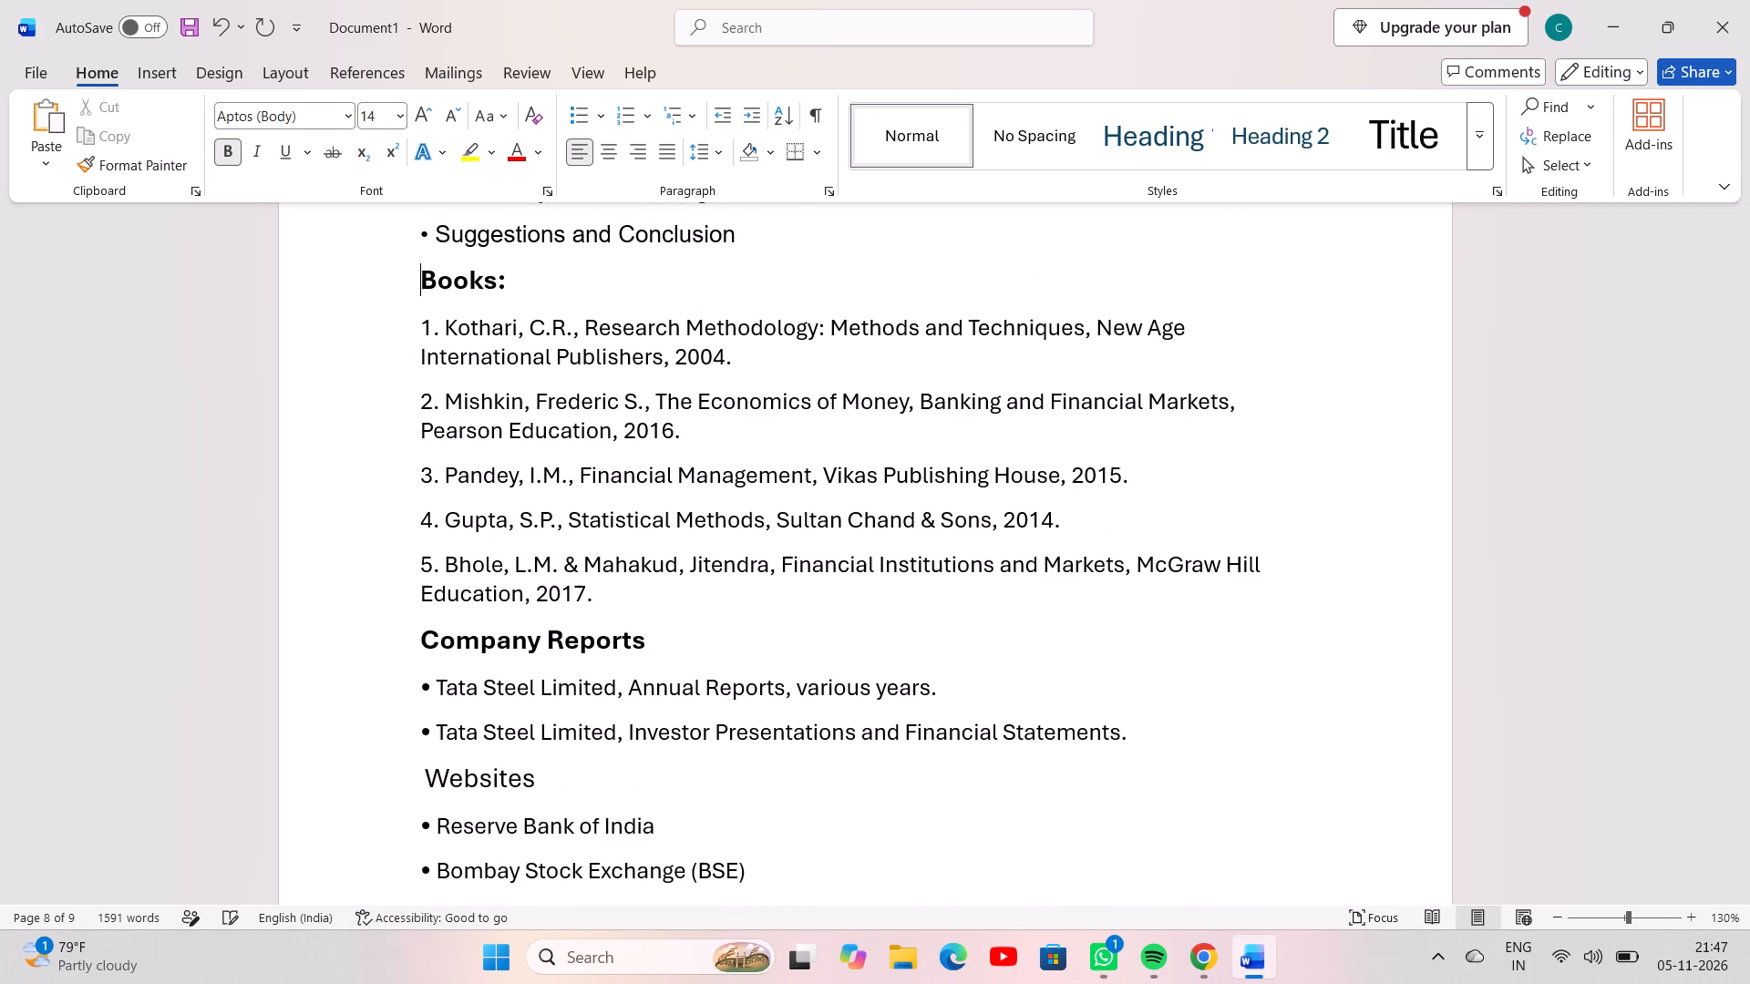
{"action": "key", "text": "Return"}
{"action": "key", "text": "Return"}
{"action": "key", "text": "Return"}
{"action": "key", "text": "Return"}
{"action": "key", "text": "Return"}
{"action": "key", "text": "Return"}
{"action": "key", "text": "Return"}
{"action": "key", "text": "Return"}
{"action": "key", "text": "Return"}
{"action": "key", "text": "Return"}
{"action": "key", "text": "Return"}
{"action": "key", "text": "Return"}
{"action": "key", "text": "Return"}
{"action": "key", "text": "Return"}
{"action": "key", "text": "Return"}
{"action": "scroll", "coordinate": [488, 681], "scroll_direction": "down", "scroll_amount": 1}
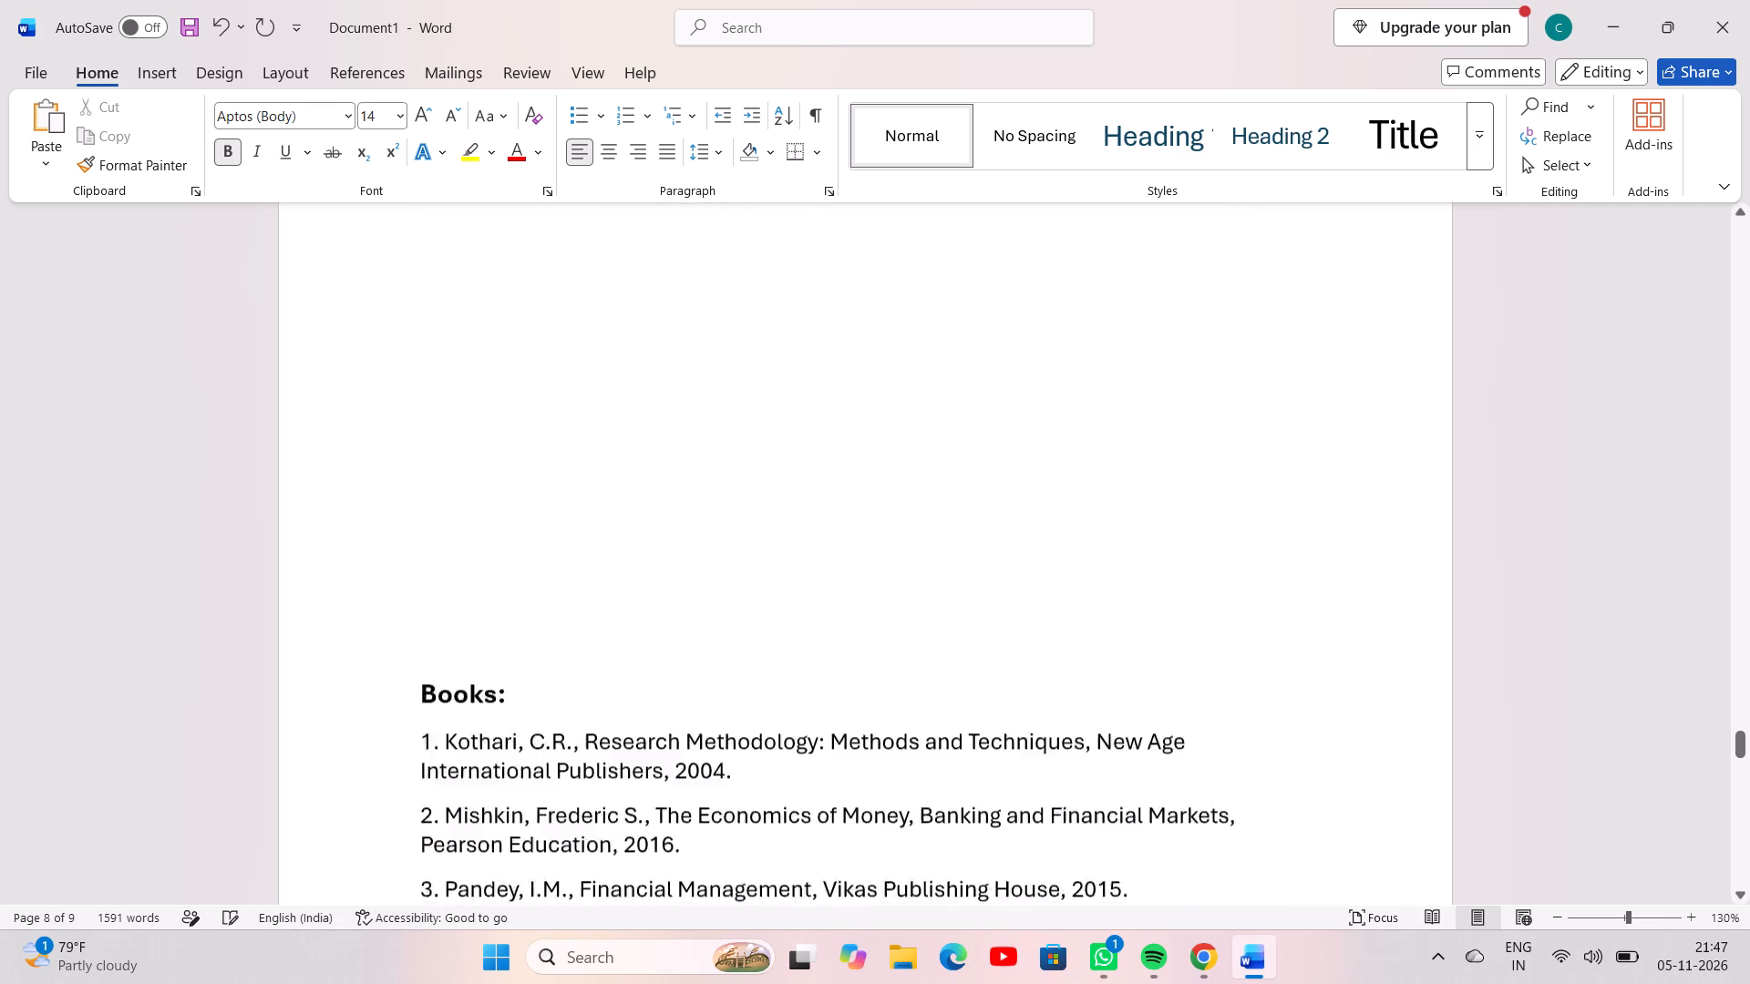
{"action": "scroll", "coordinate": [488, 681], "scroll_direction": "down", "scroll_amount": 1}
{"action": "key", "text": "Return"}
{"action": "key", "text": "Return"}
{"action": "key", "text": "Return"}
{"action": "key", "text": "Return"}
{"action": "key", "text": "Return"}
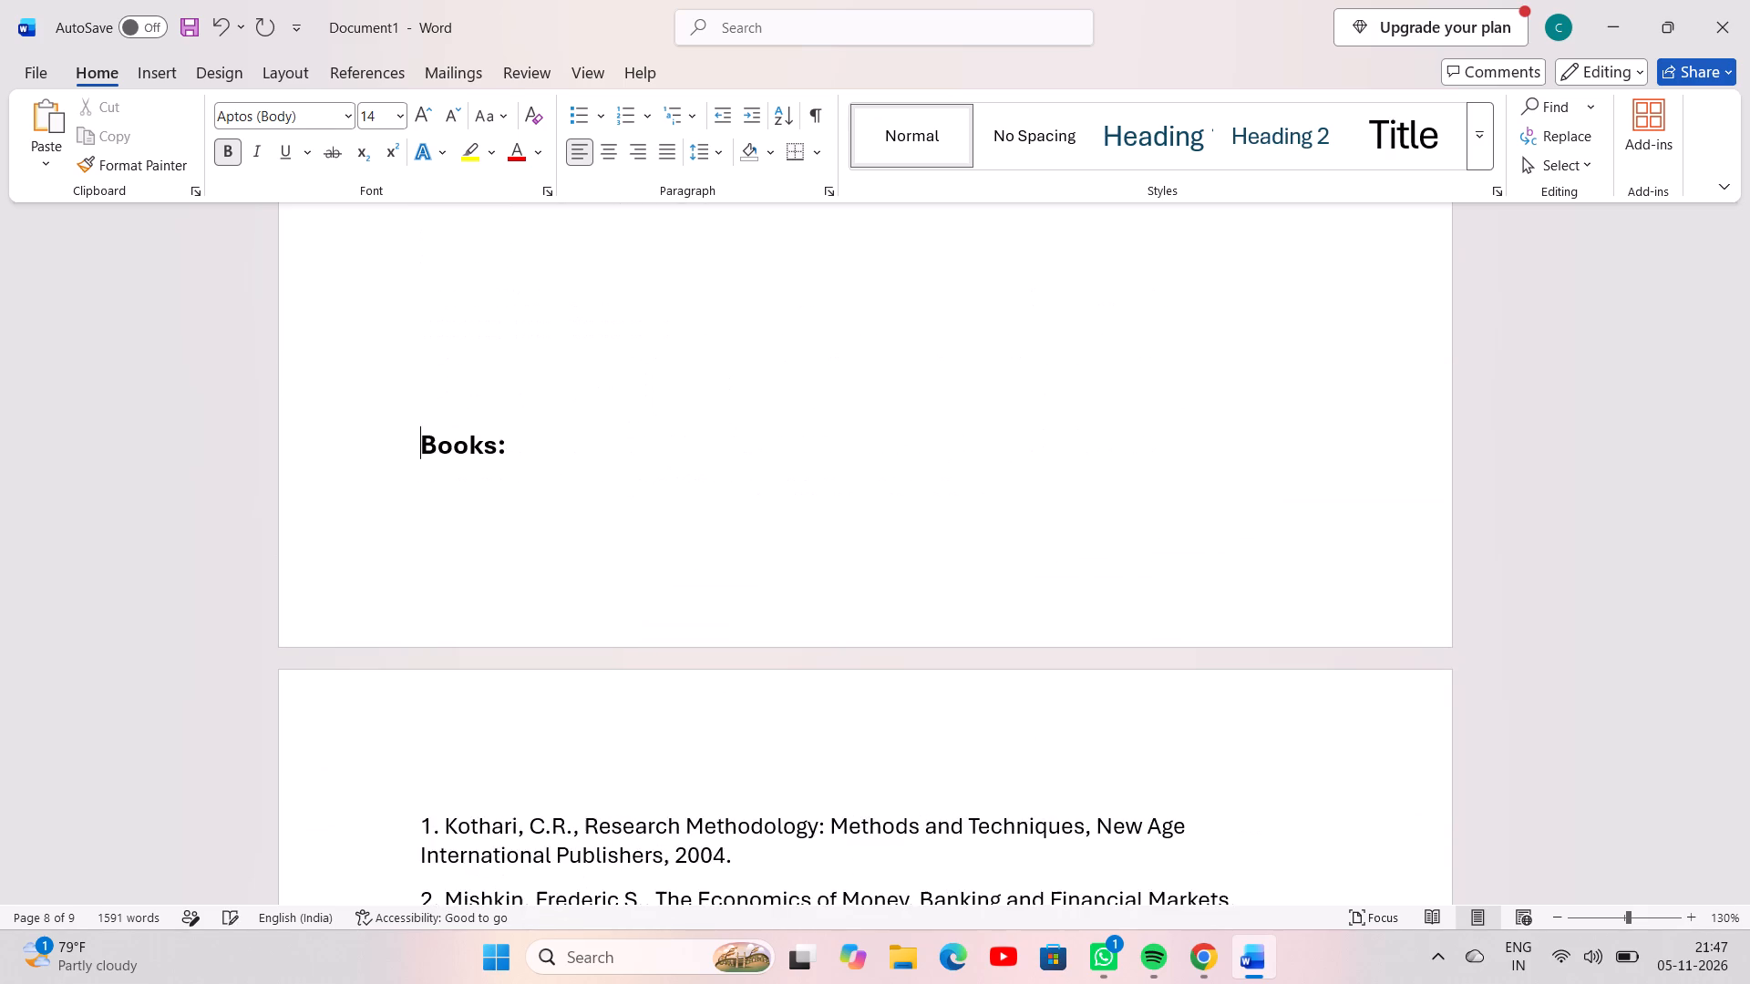
{"action": "key", "text": "Return"}
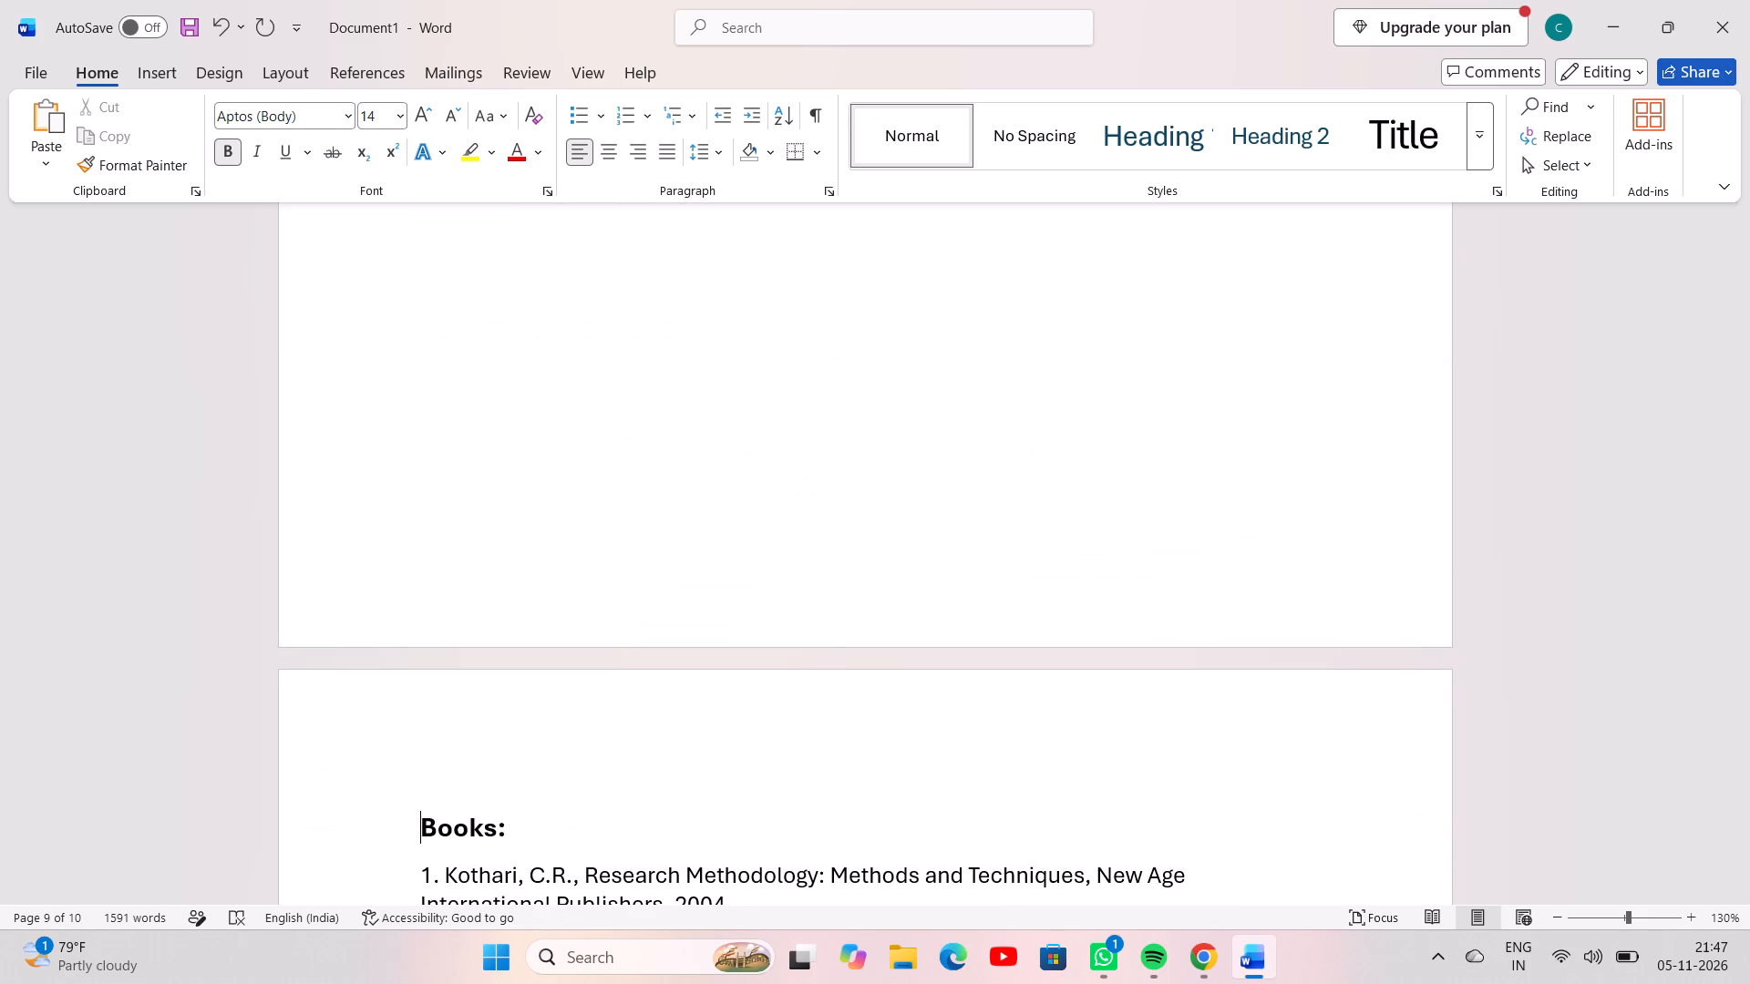
Add the heading BIBLIOGRAPHY on its own line above the Books heading.
{"action": "type", "text": "BI"}
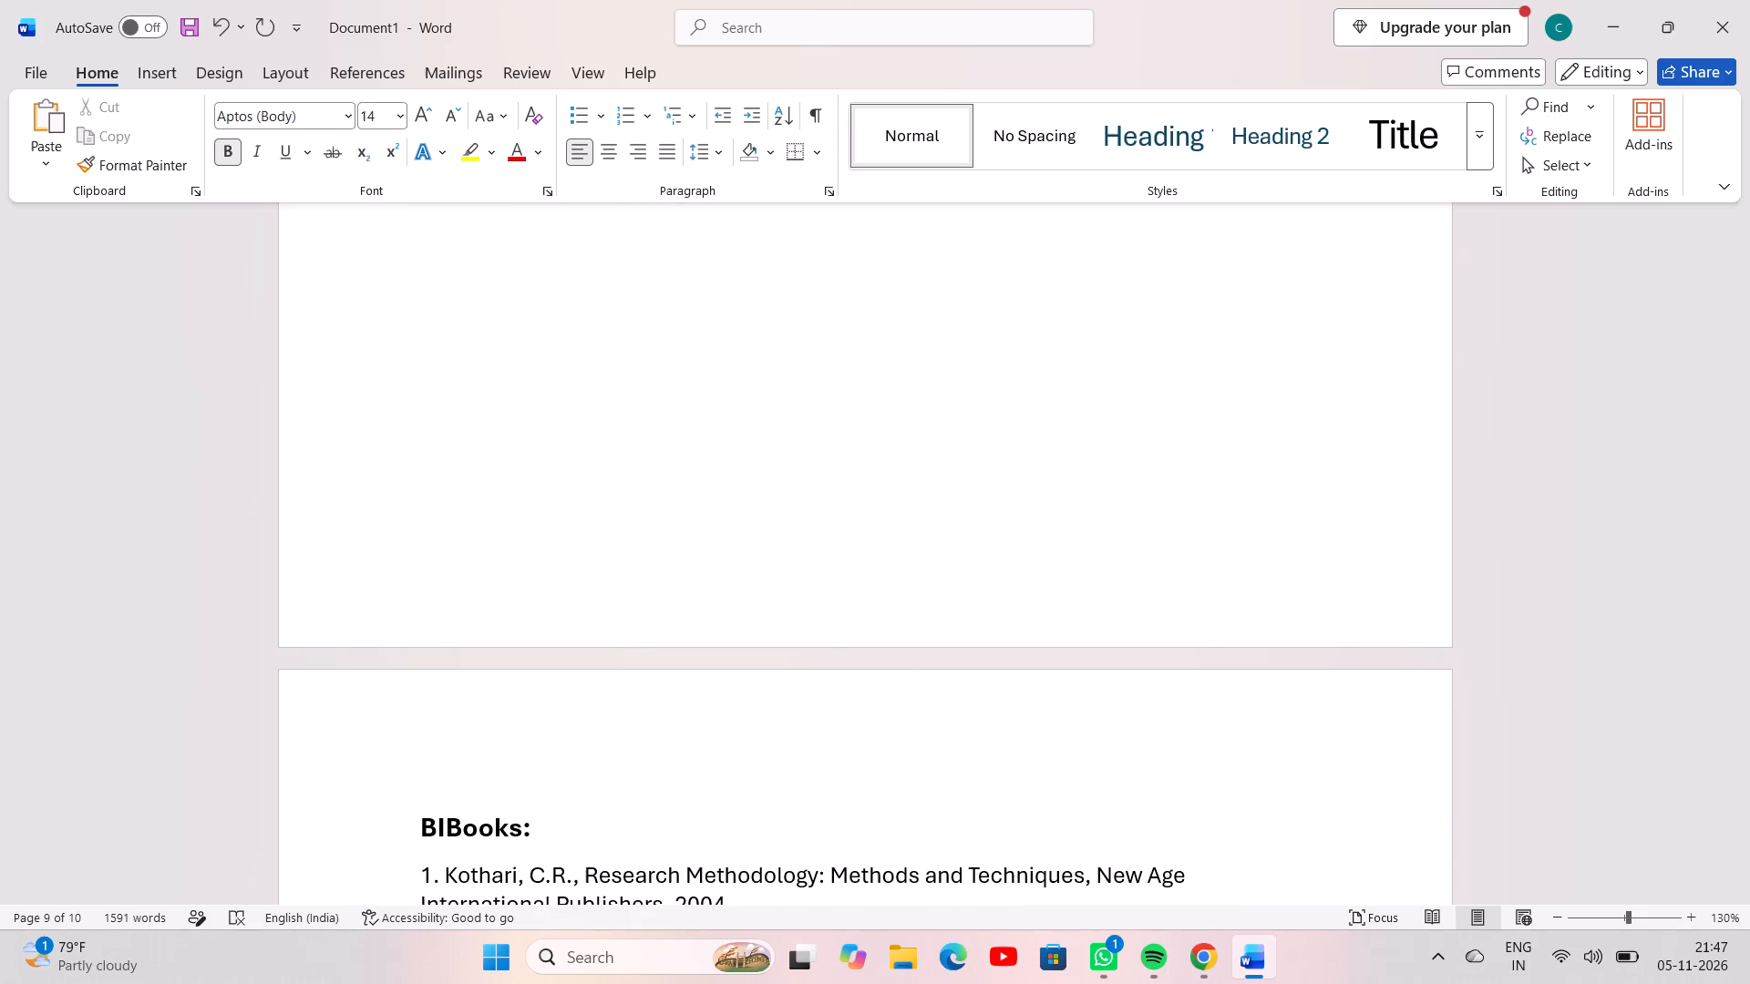
{"action": "type", "text": "BL"}
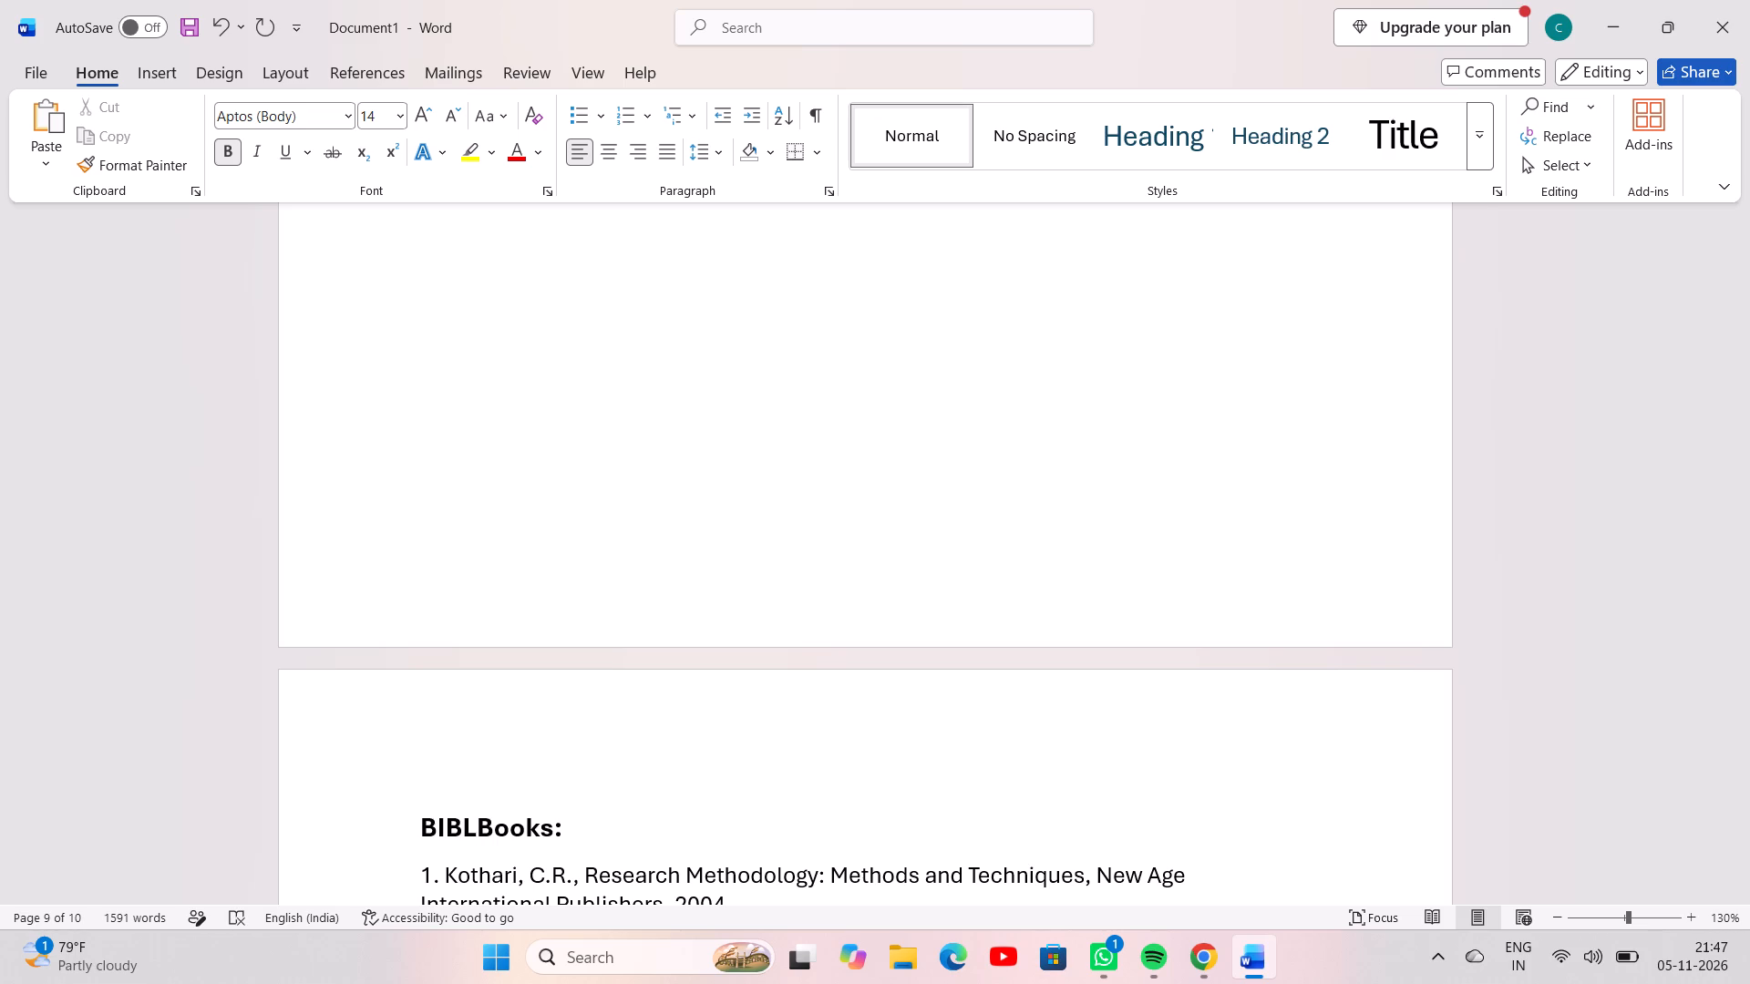
{"action": "type", "text": "IO"}
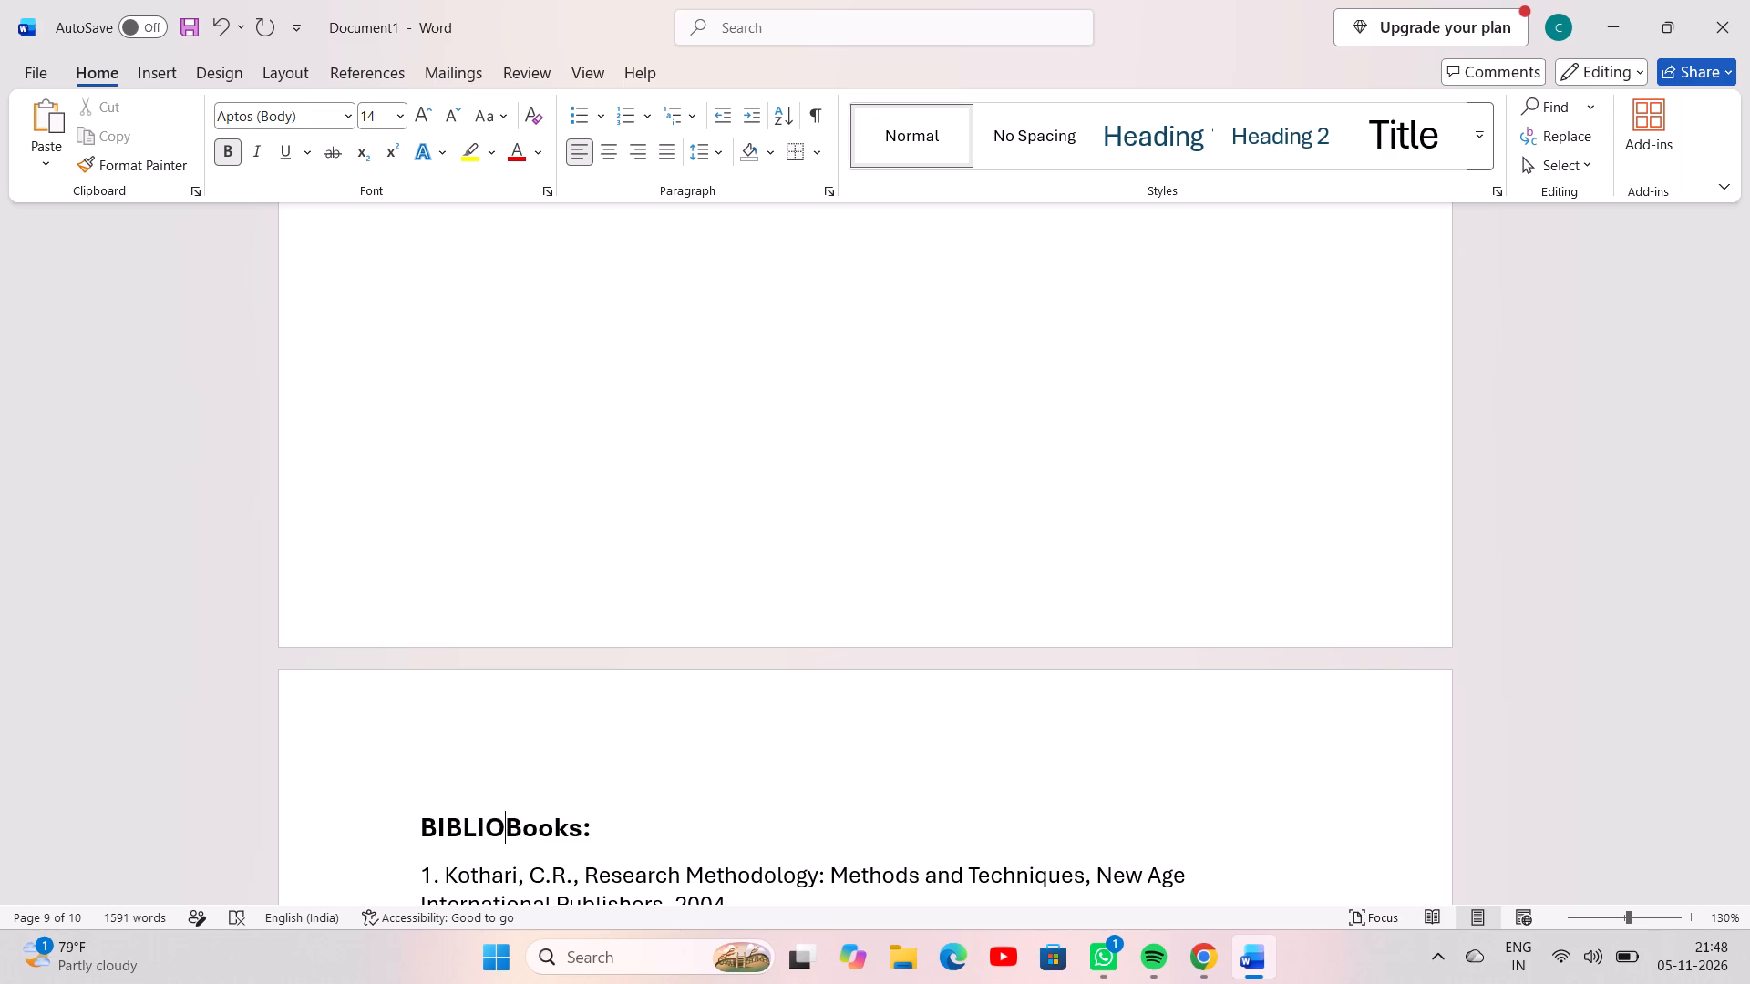
{"action": "type", "text": "GR"}
{"action": "type", "text": "APH"}
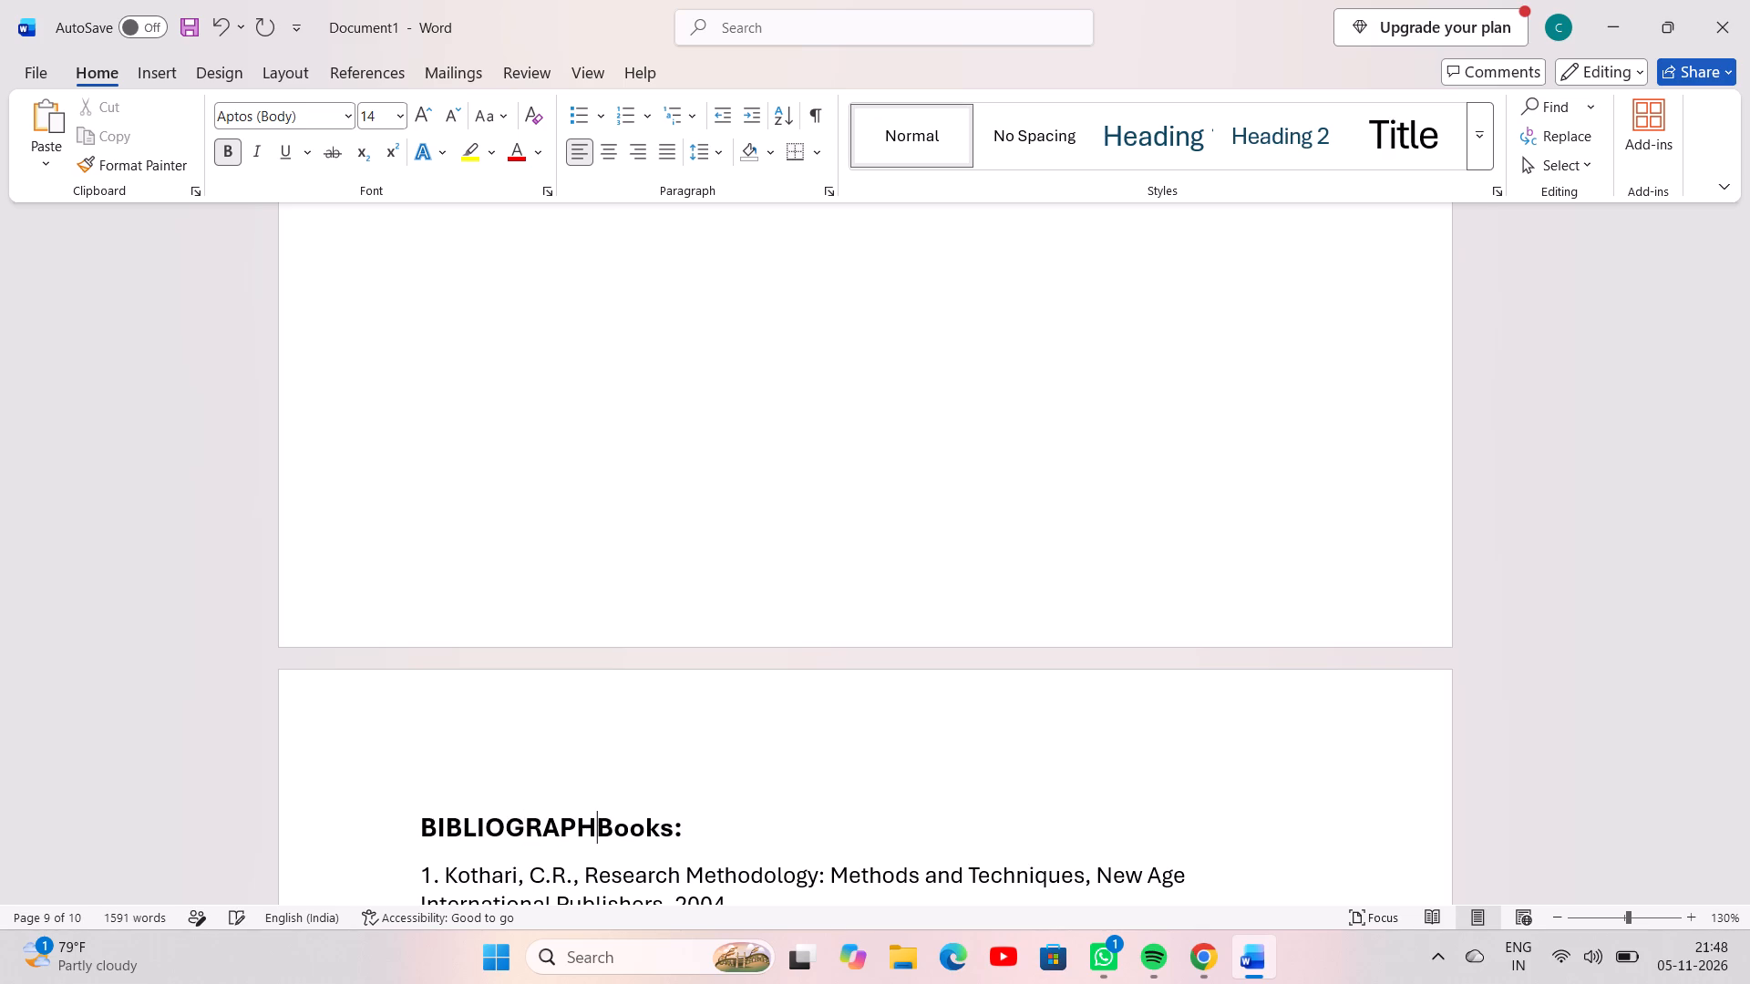
{"action": "key", "text": "y"}
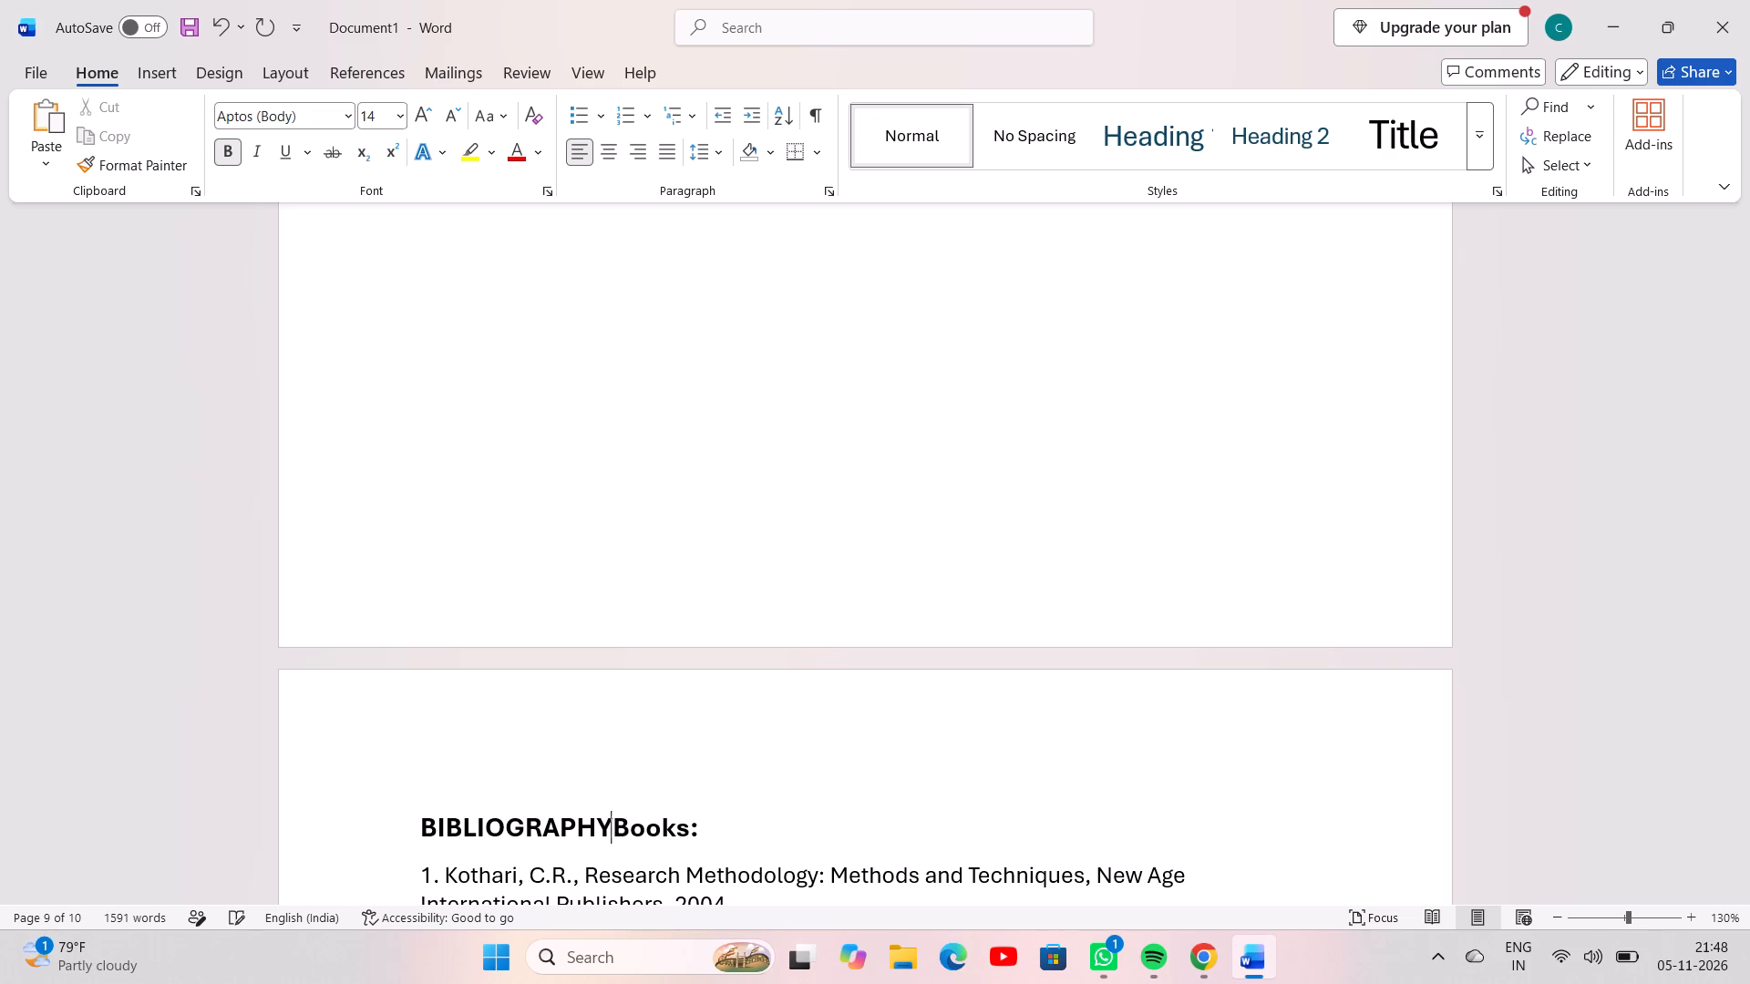
{"action": "key", "text": "Return"}
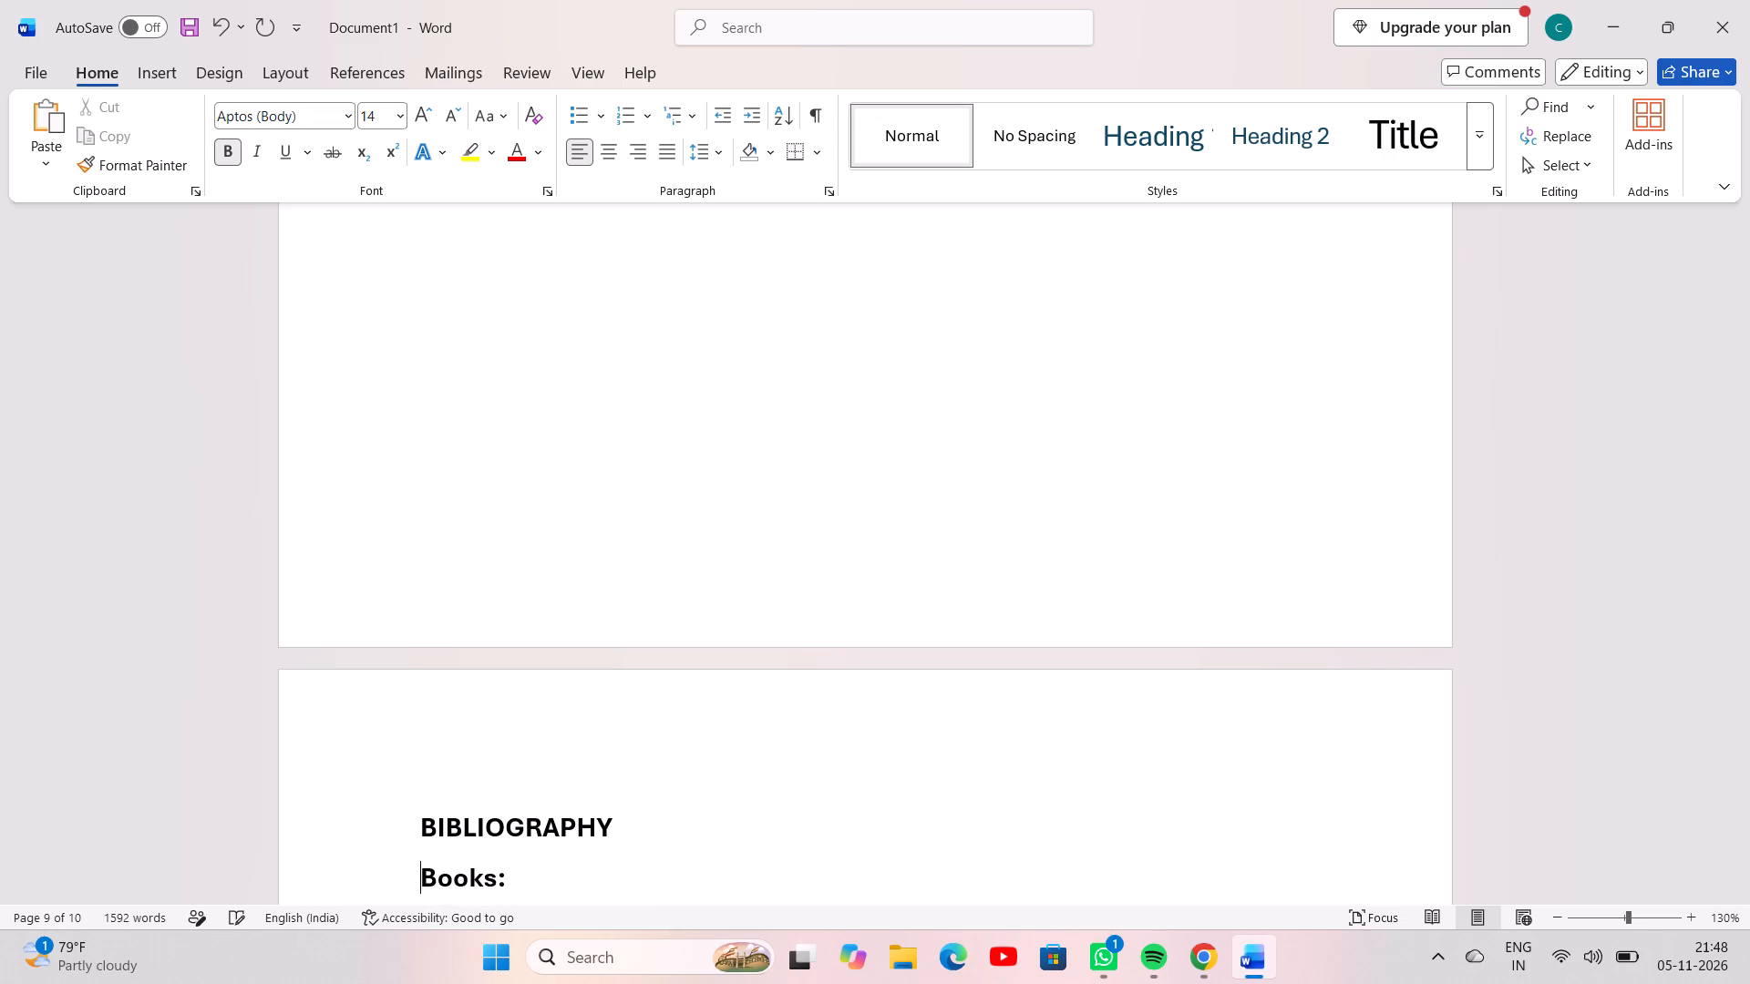
Delete the original CHAPTERIZATION heading and its five bullets at the end of the document.
{"action": "scroll", "coordinate": [488, 681], "scroll_direction": "down", "scroll_amount": 2}
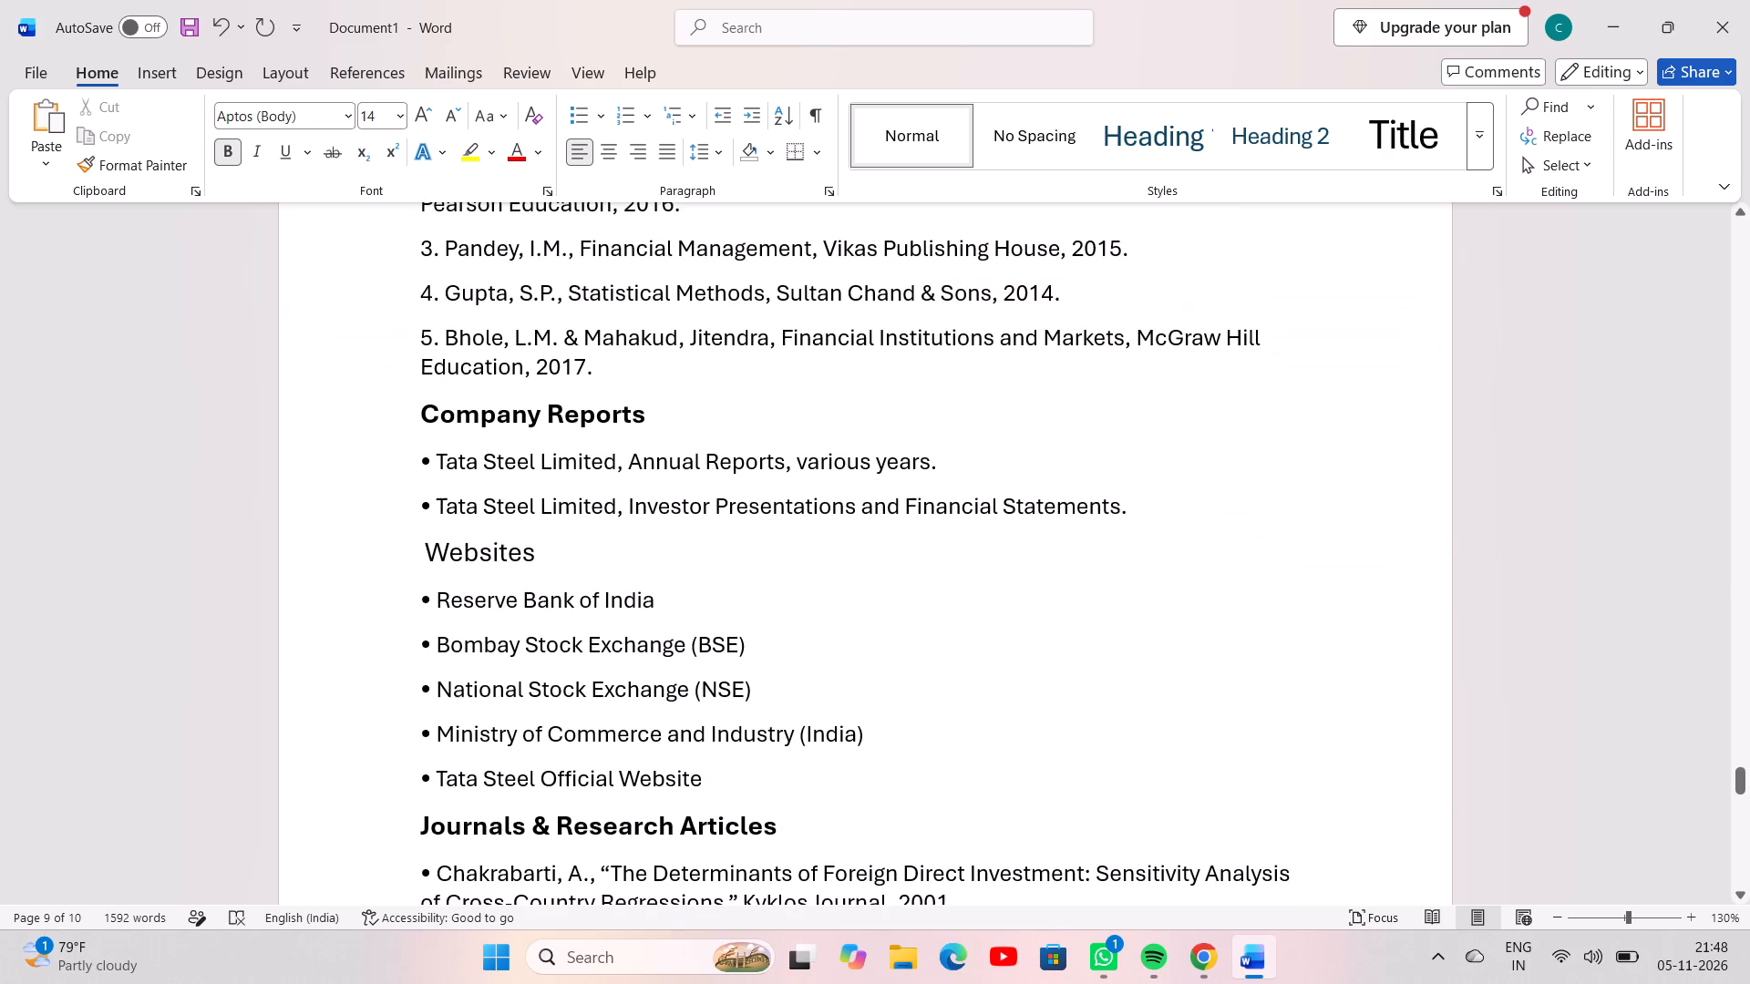
{"action": "scroll", "coordinate": [488, 681], "scroll_direction": "down", "scroll_amount": 4}
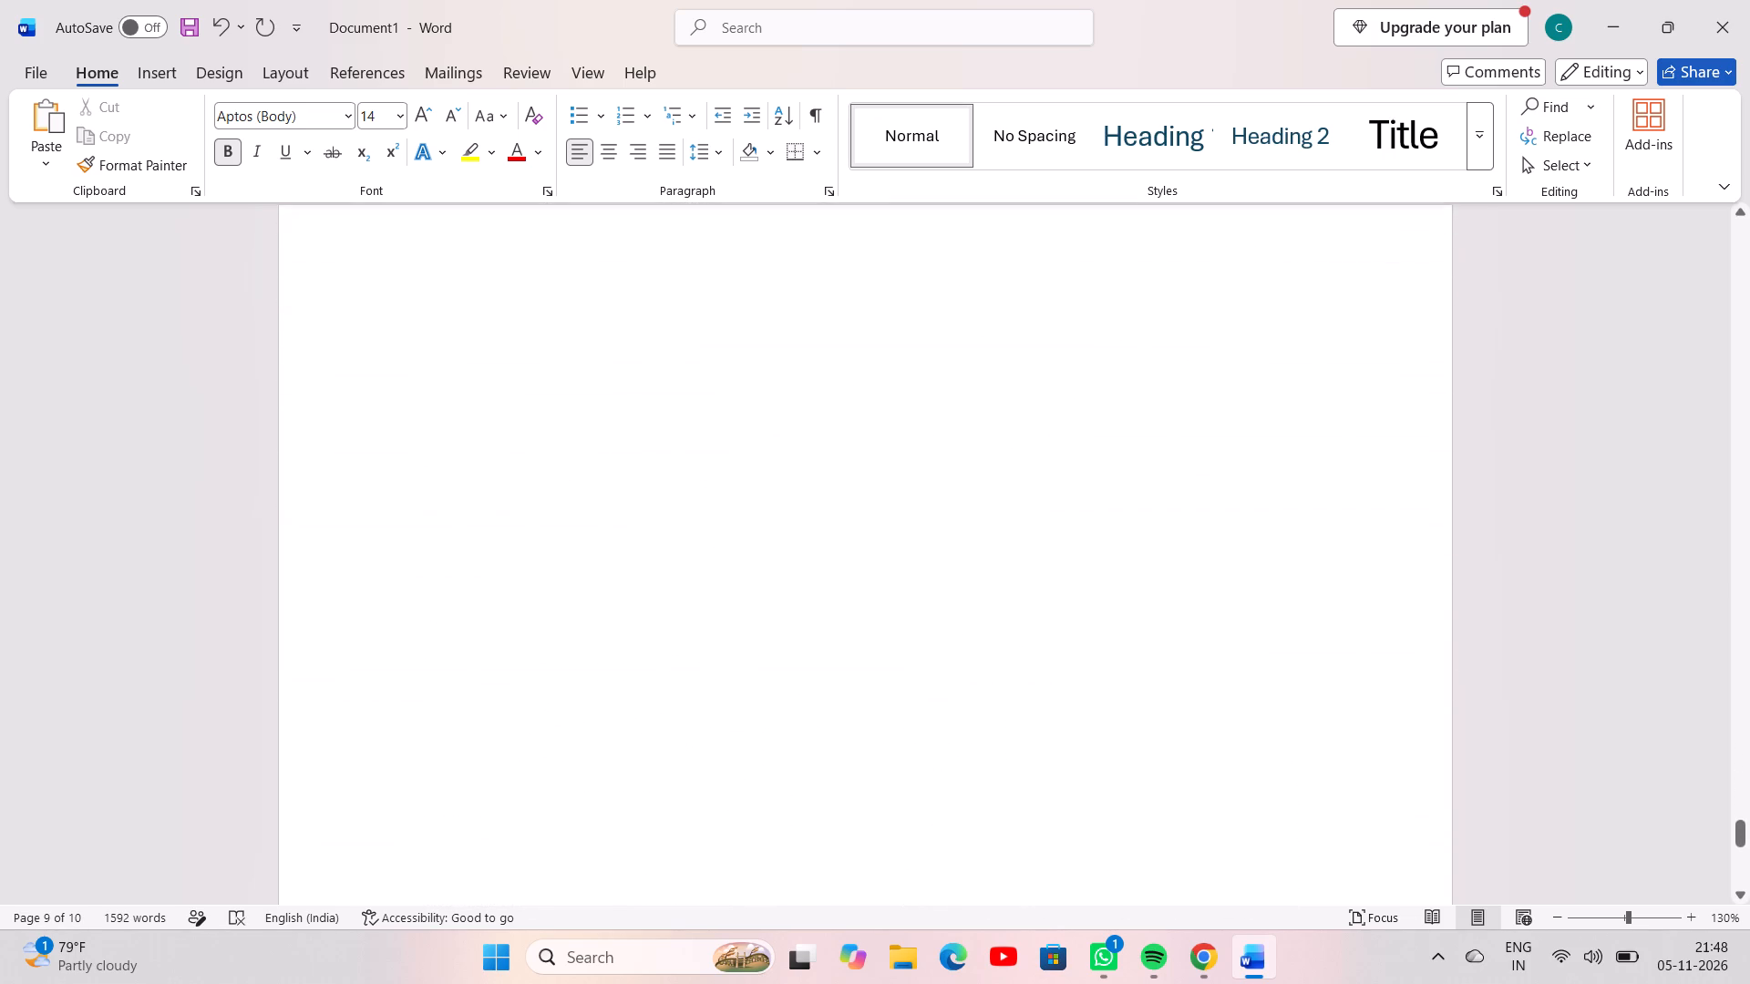
{"action": "scroll", "coordinate": [488, 681], "scroll_direction": "down", "scroll_amount": 3}
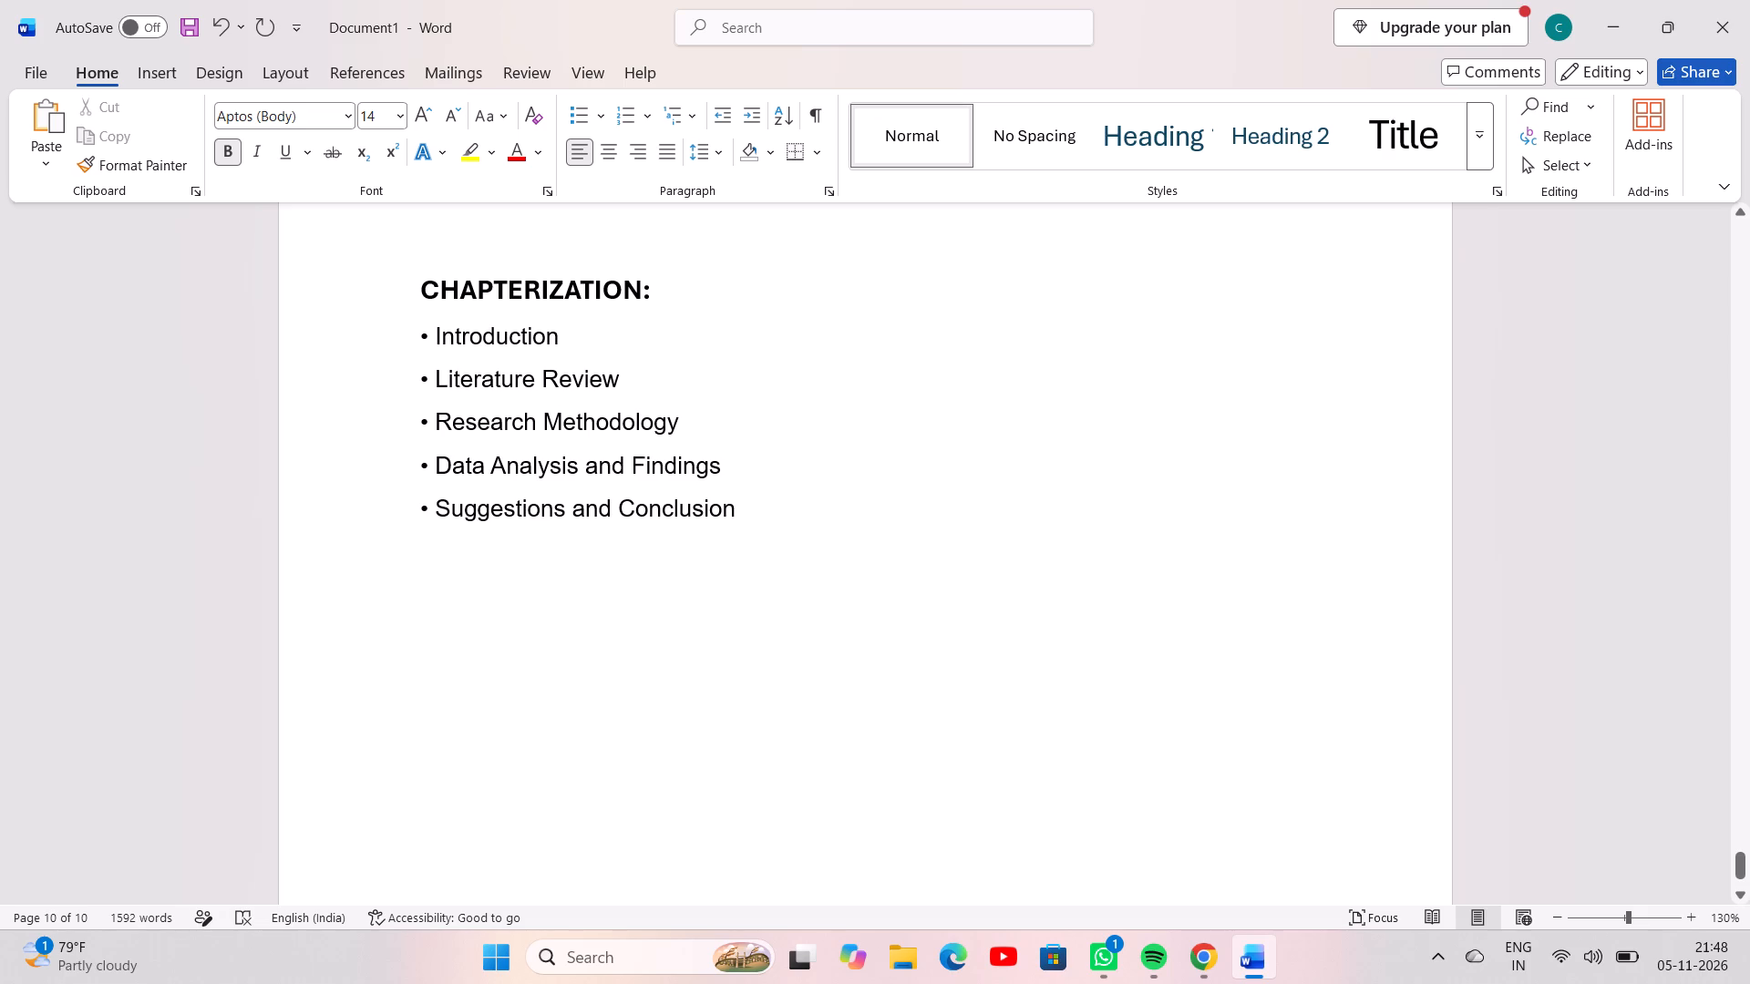
{"action": "left_click_drag", "start_coordinate": [731, 518], "coordinate": [402, 257]}
{"action": "key", "text": "BackSpace"}
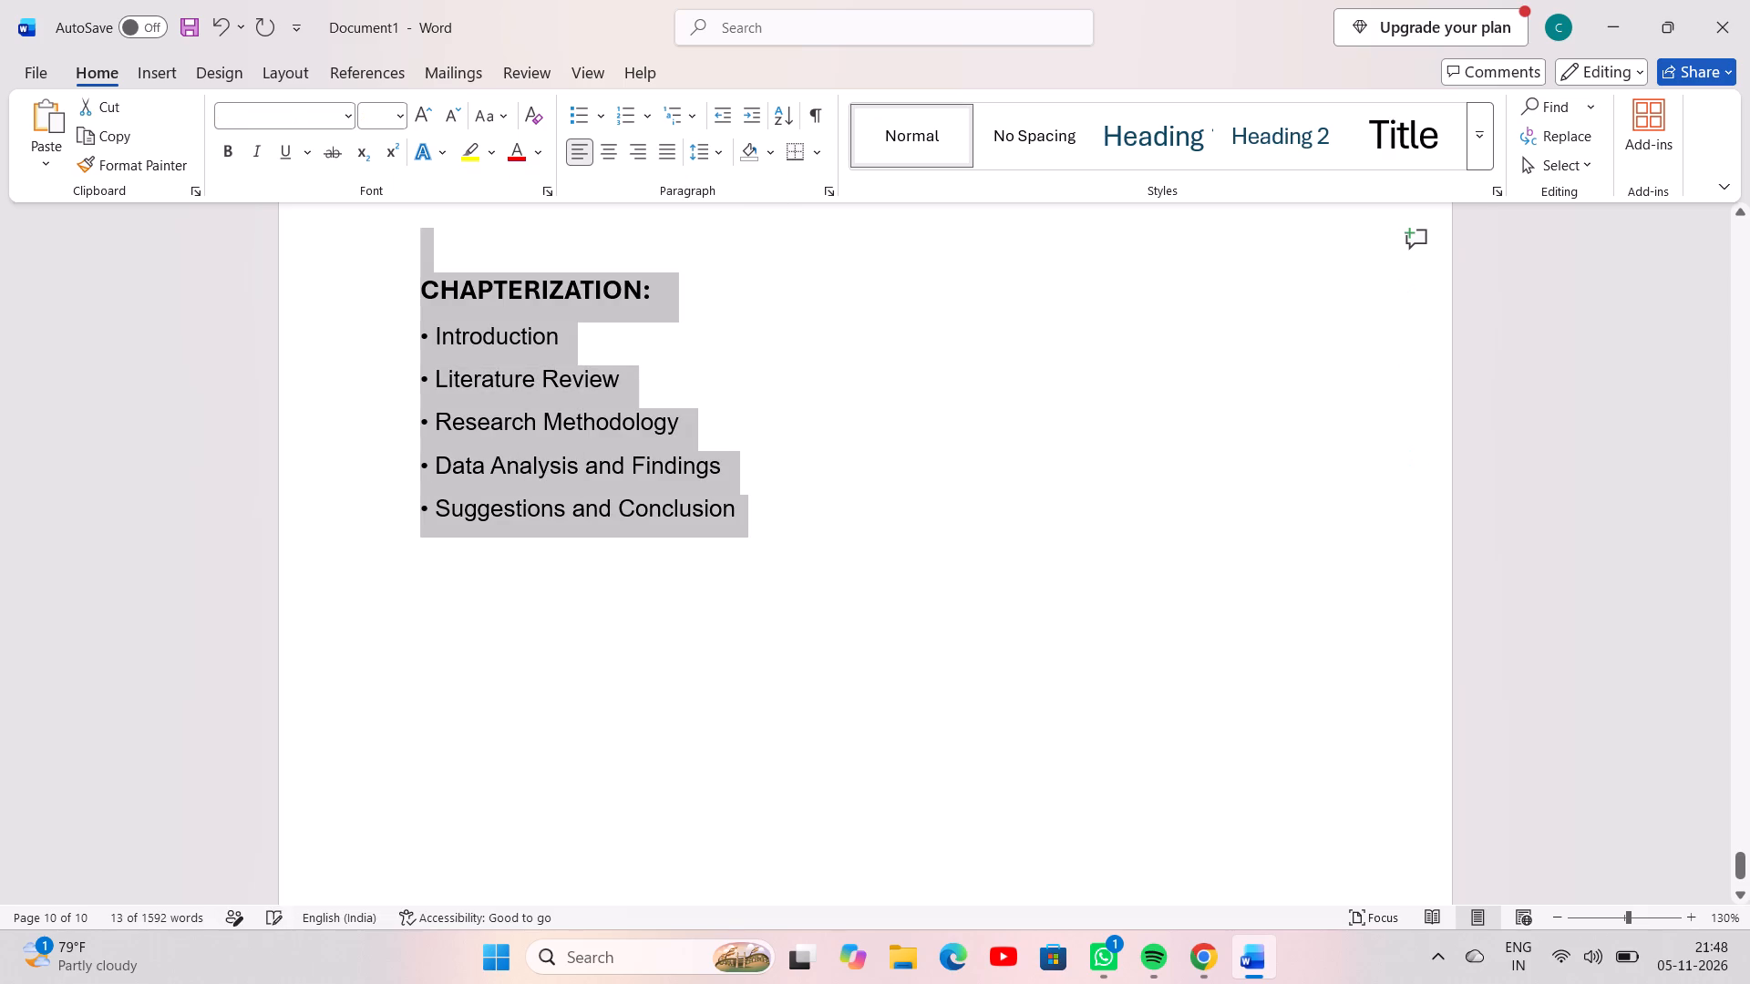
Change the font of the whole document, from the title page to the last journal reference, to Arial.
{"action": "scroll", "coordinate": [402, 257], "scroll_direction": "up", "scroll_amount": 9}
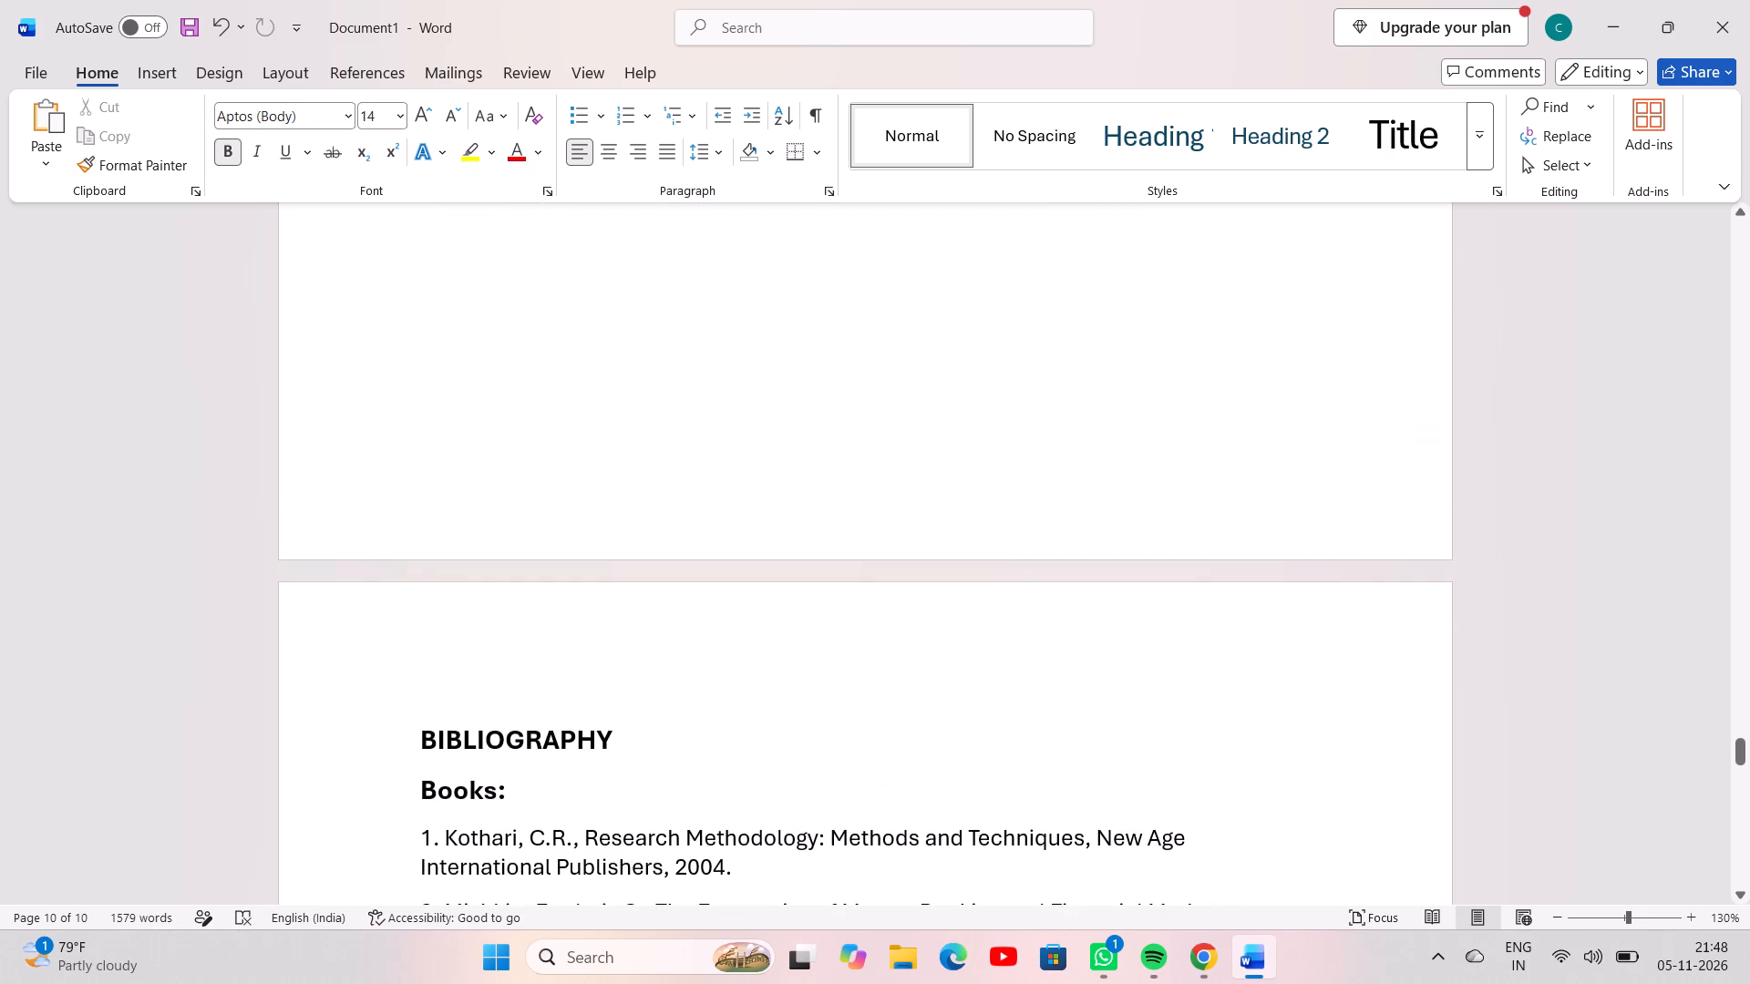
{"action": "scroll", "coordinate": [402, 257], "scroll_direction": "up", "scroll_amount": 17}
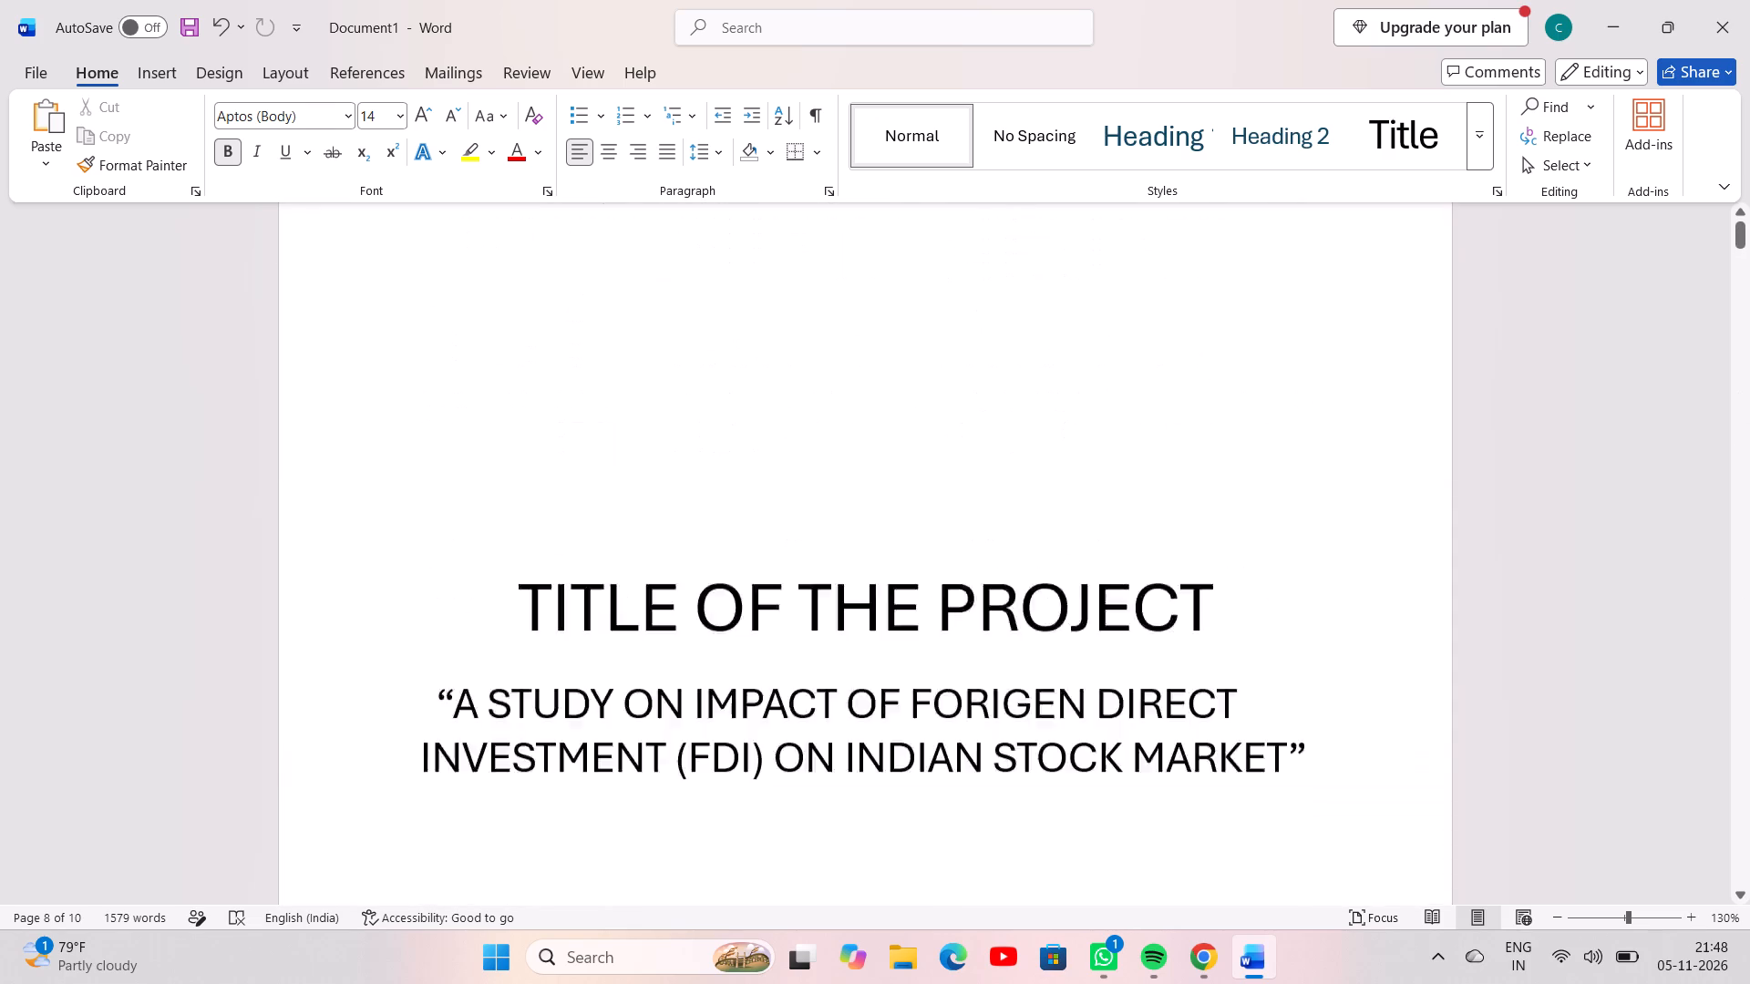
{"action": "scroll", "coordinate": [402, 257], "scroll_direction": "up", "scroll_amount": 1}
{"action": "left_click_drag", "start_coordinate": [514, 799], "coordinate": [791, 983]}
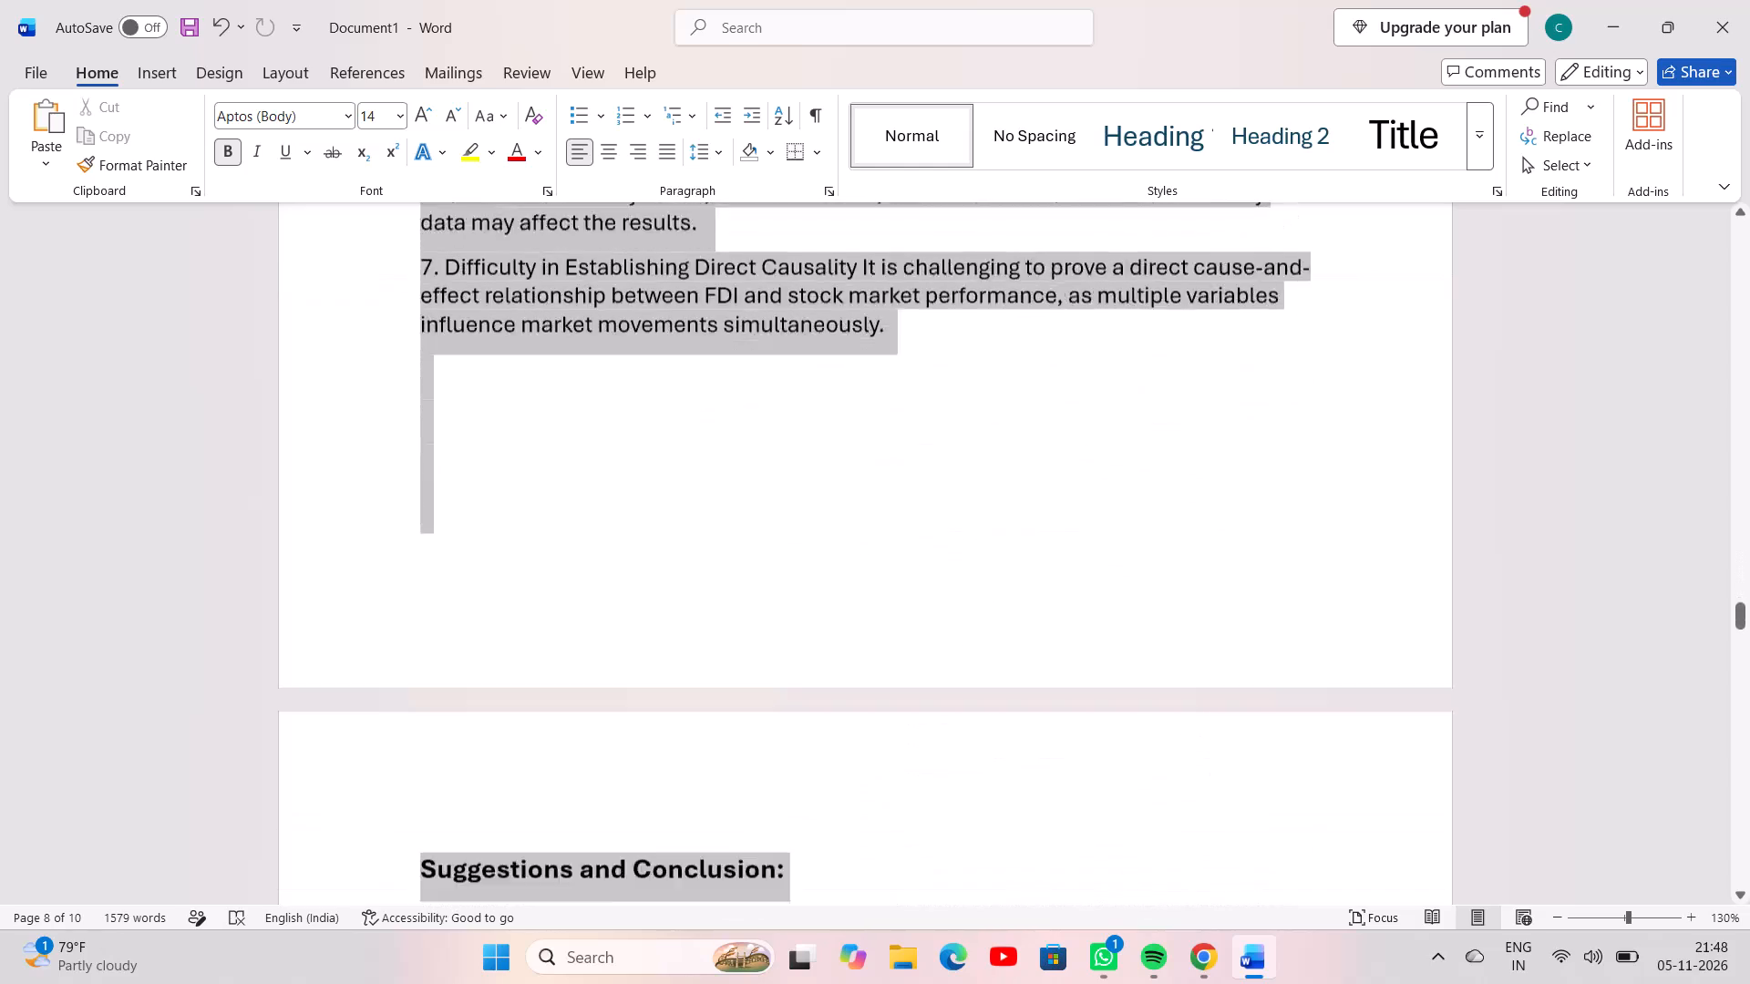
{"action": "left_click_drag", "start_coordinate": [791, 983], "coordinate": [845, 974]}
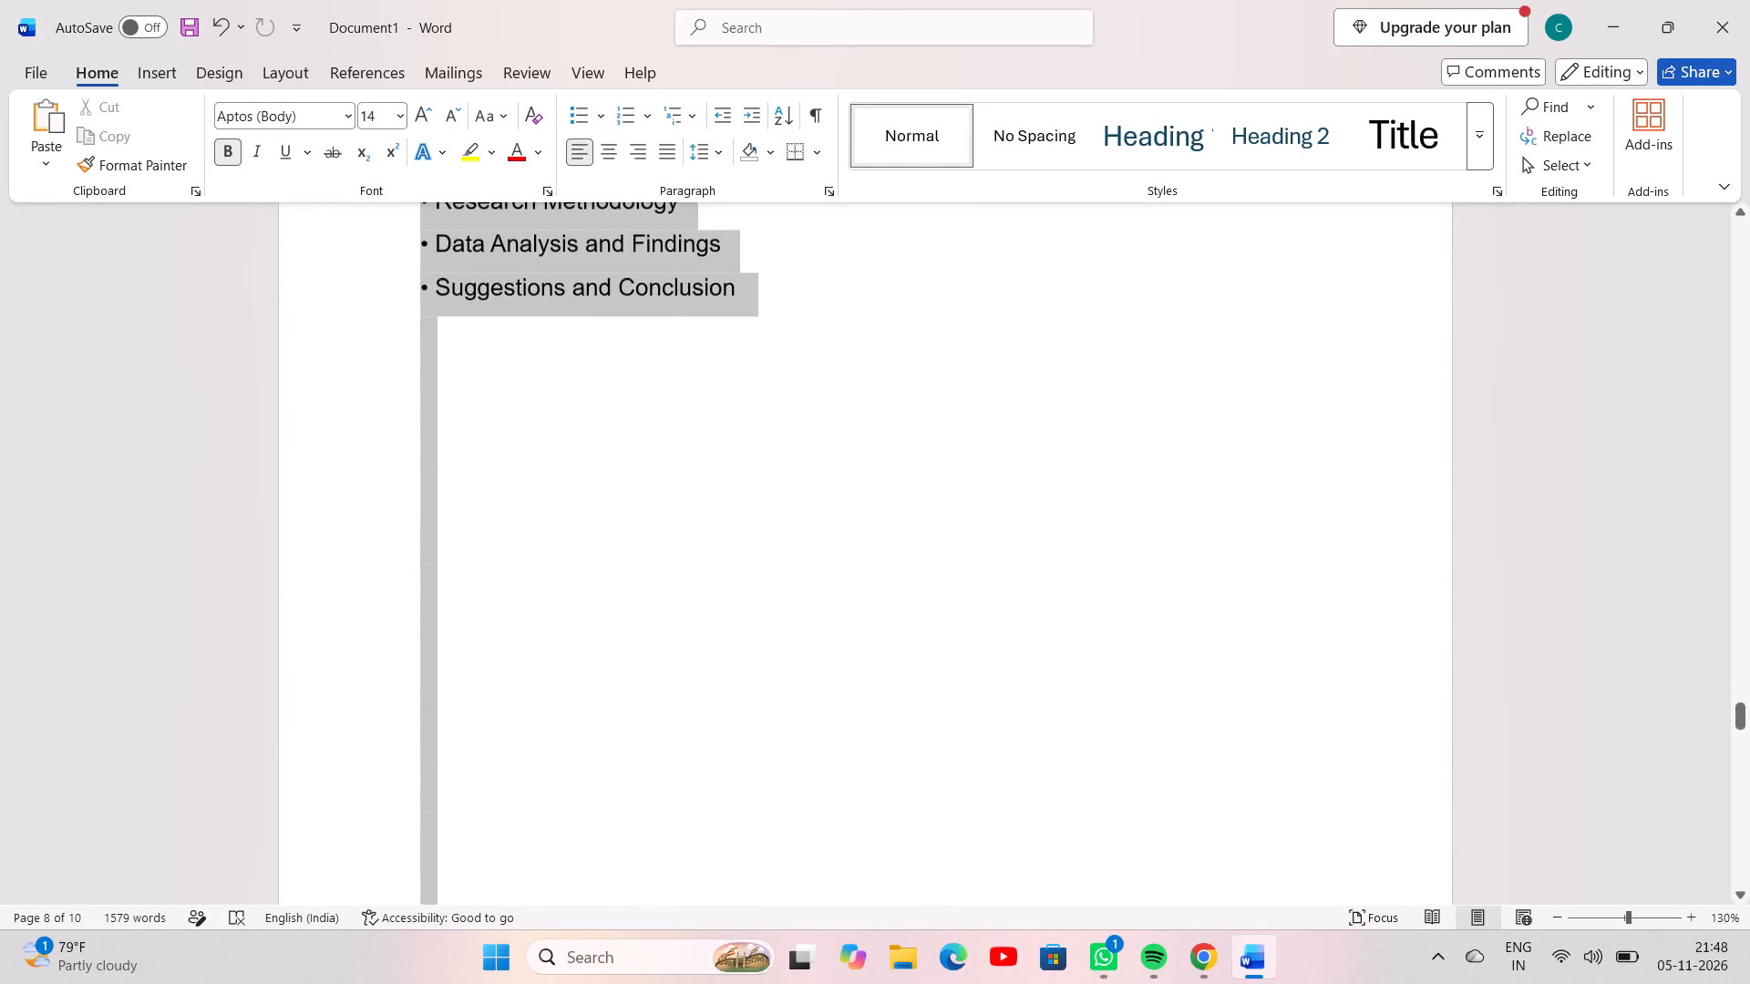
{"action": "left_click_drag", "start_coordinate": [845, 974], "coordinate": [1149, 912]}
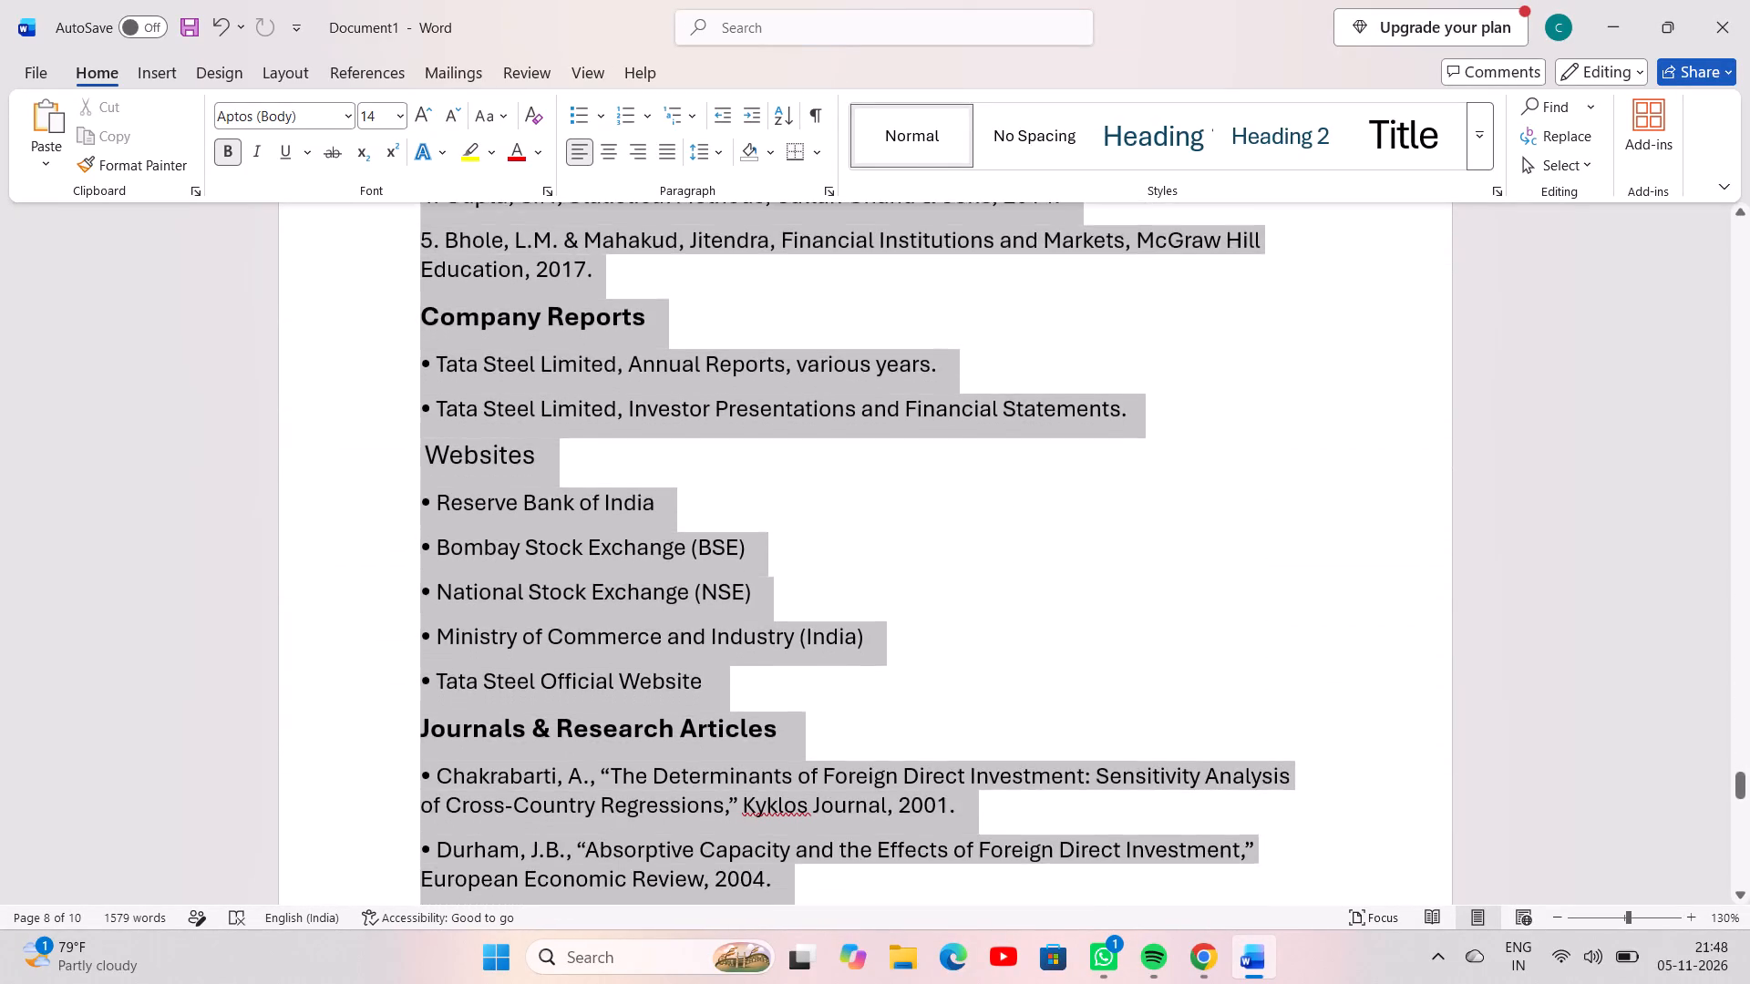
{"action": "left_click_drag", "start_coordinate": [1149, 912], "coordinate": [1240, 828]}
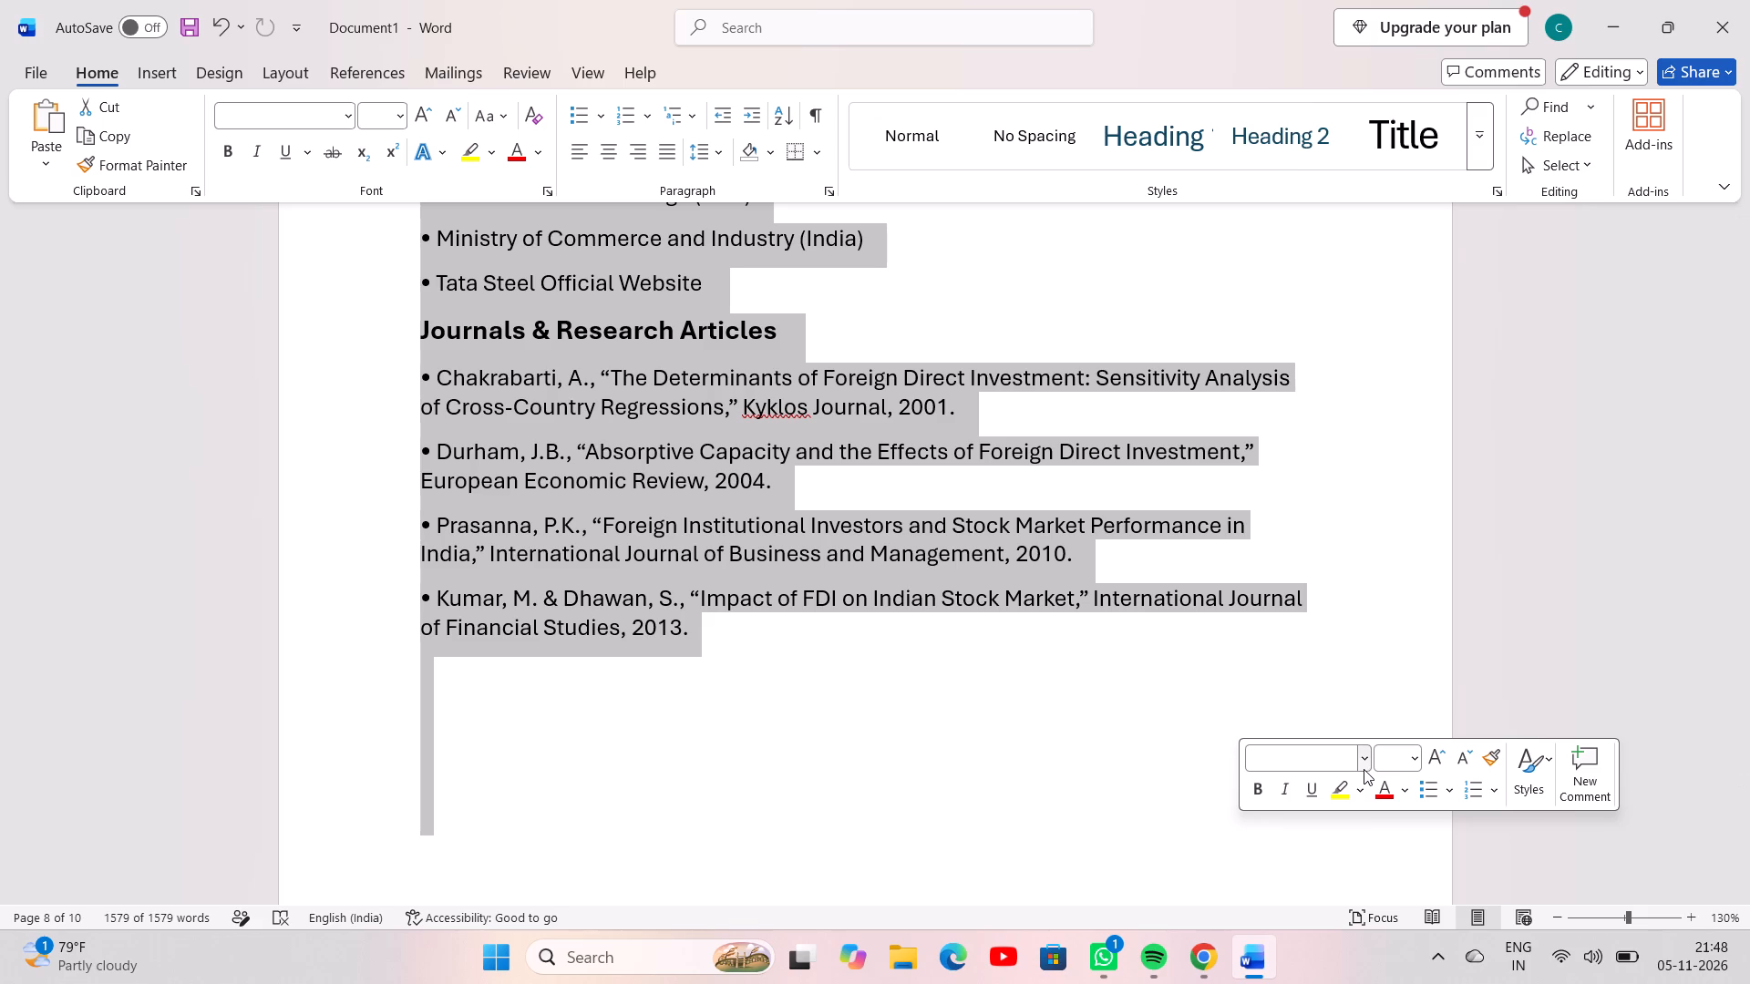
{"action": "left_click", "coordinate": [1364, 769]}
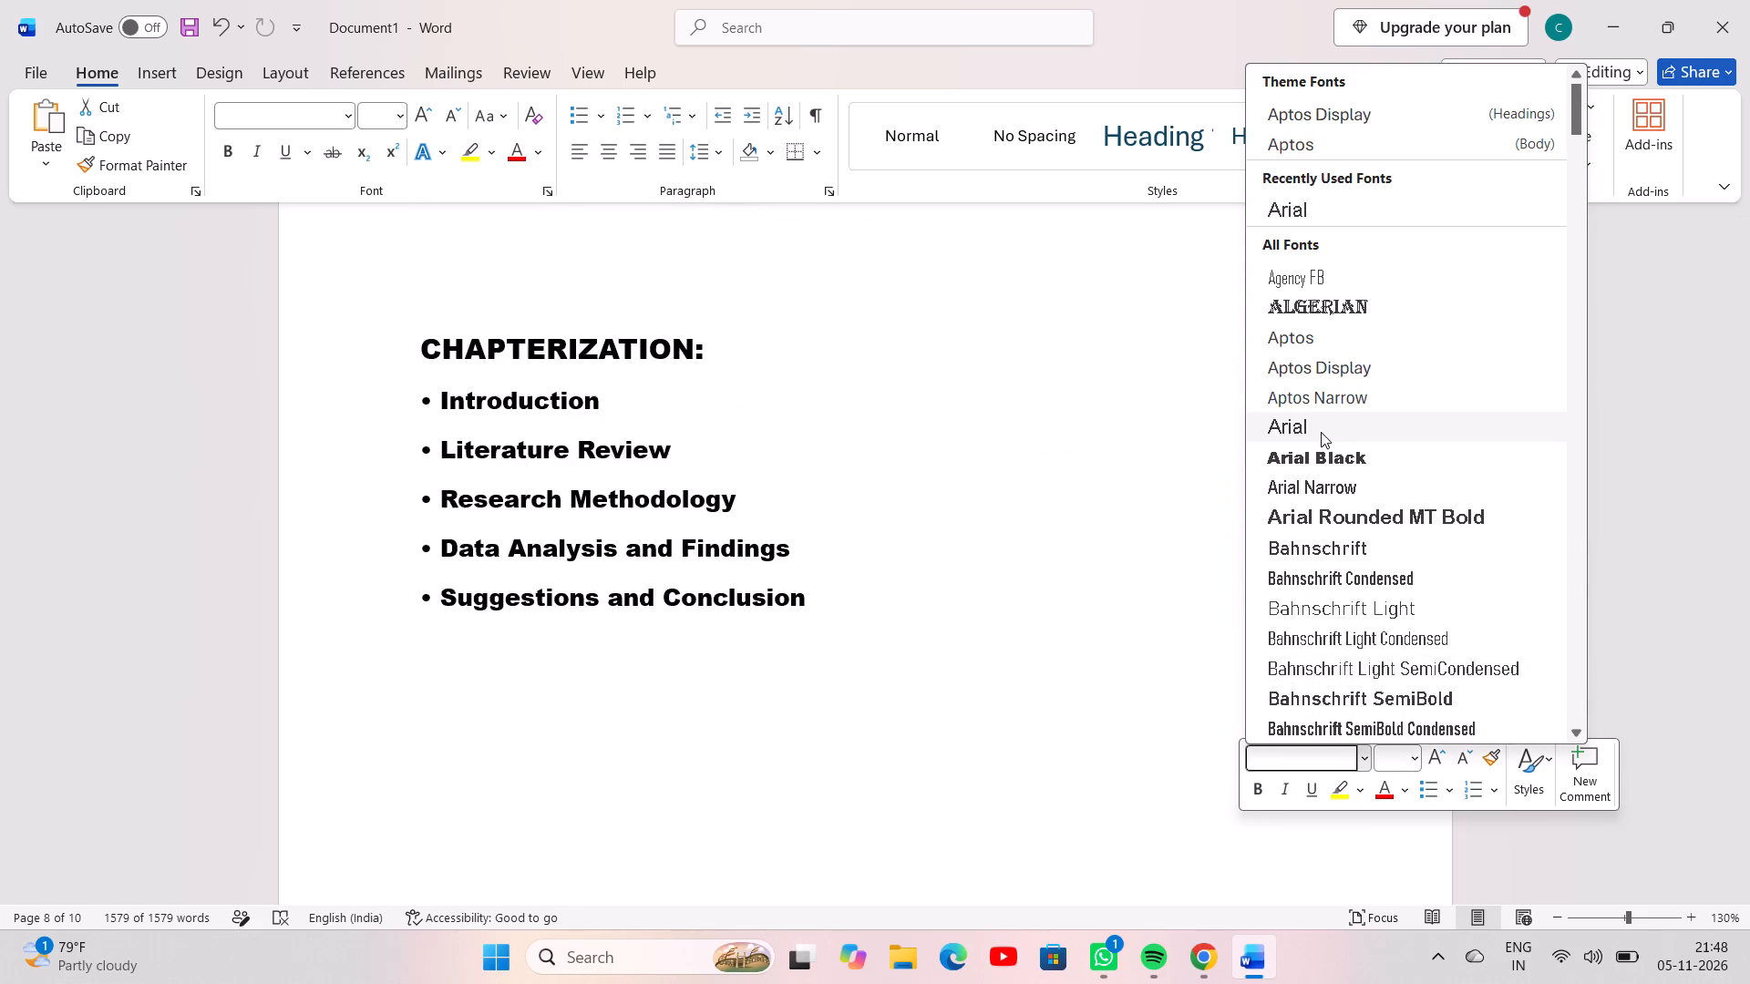
{"action": "left_click", "coordinate": [1321, 432]}
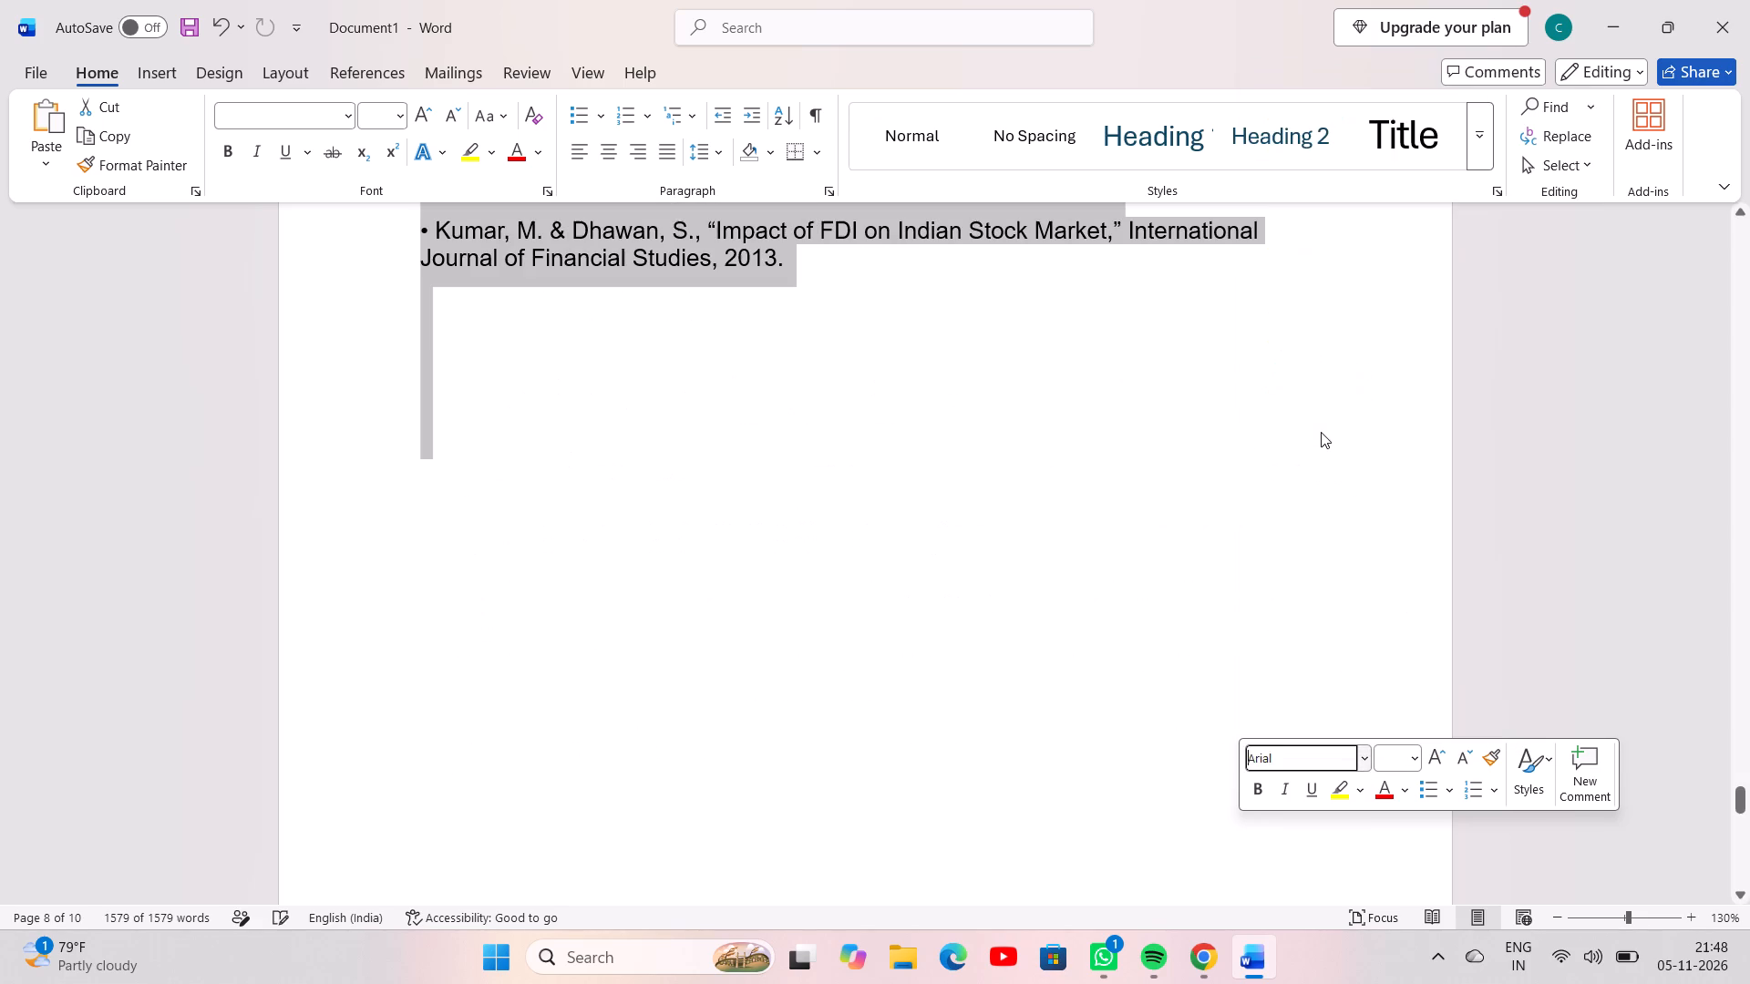
{"action": "scroll", "coordinate": [966, 364], "scroll_direction": "up", "scroll_amount": 3}
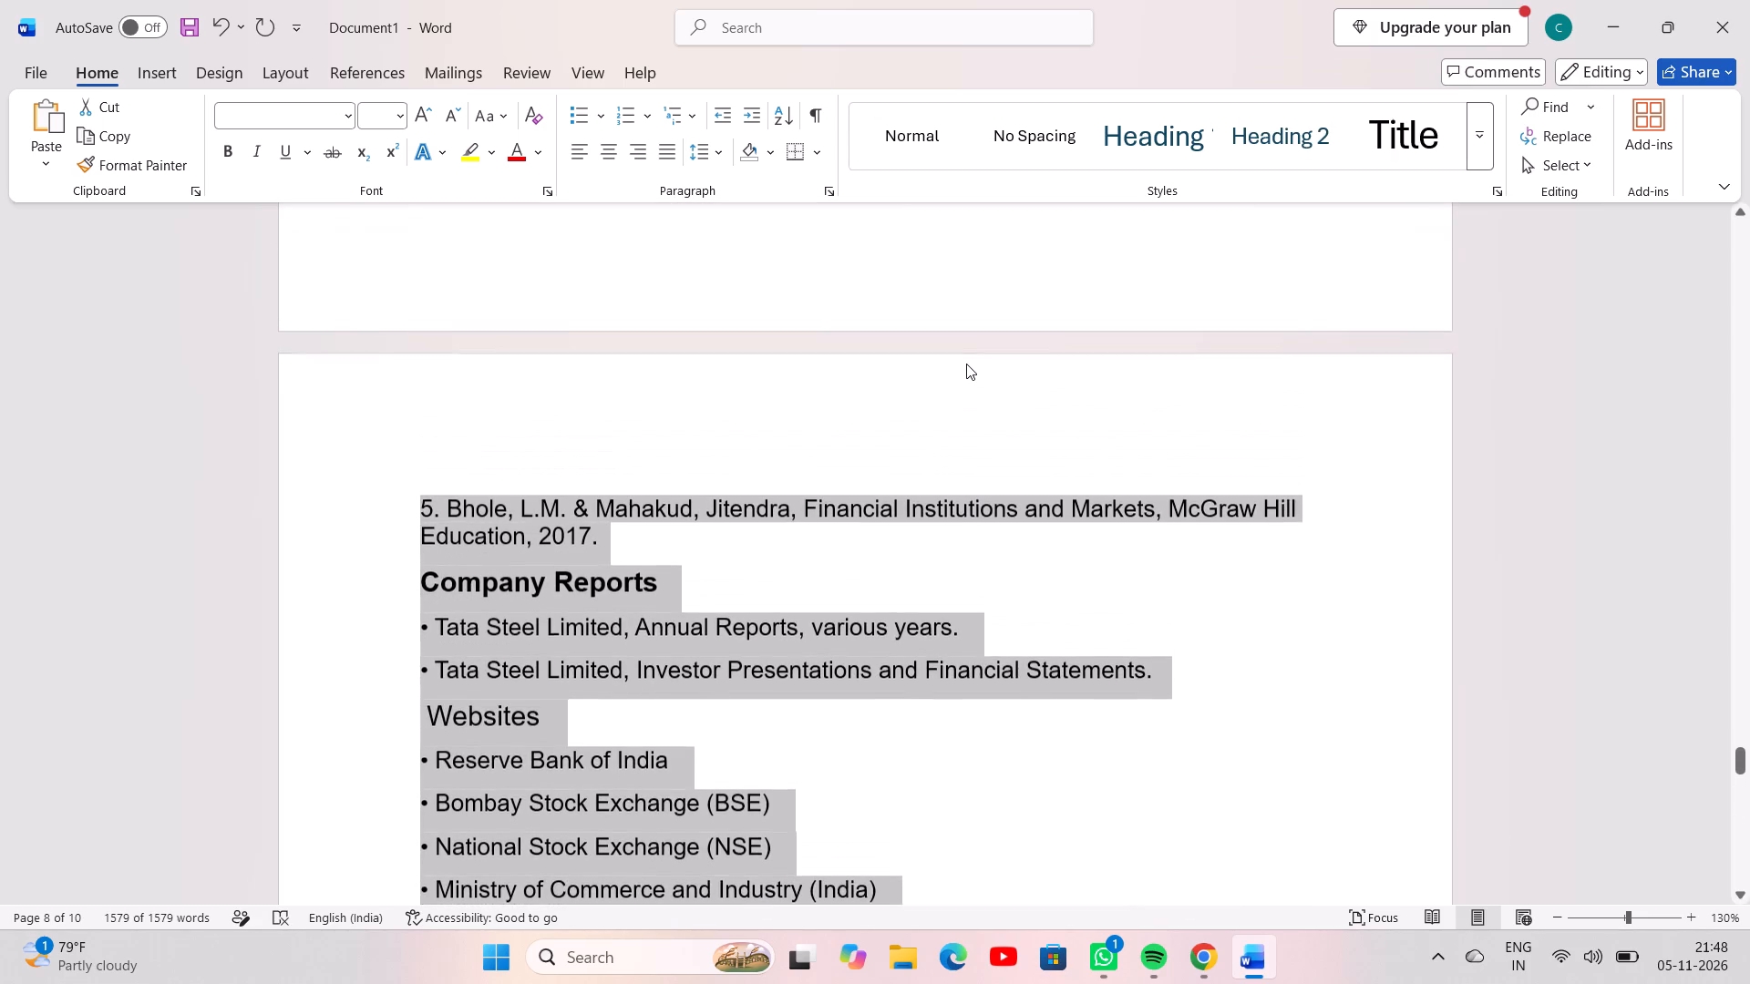
{"action": "left_click", "coordinate": [966, 364]}
{"action": "scroll", "coordinate": [966, 364], "scroll_direction": "up", "scroll_amount": 10}
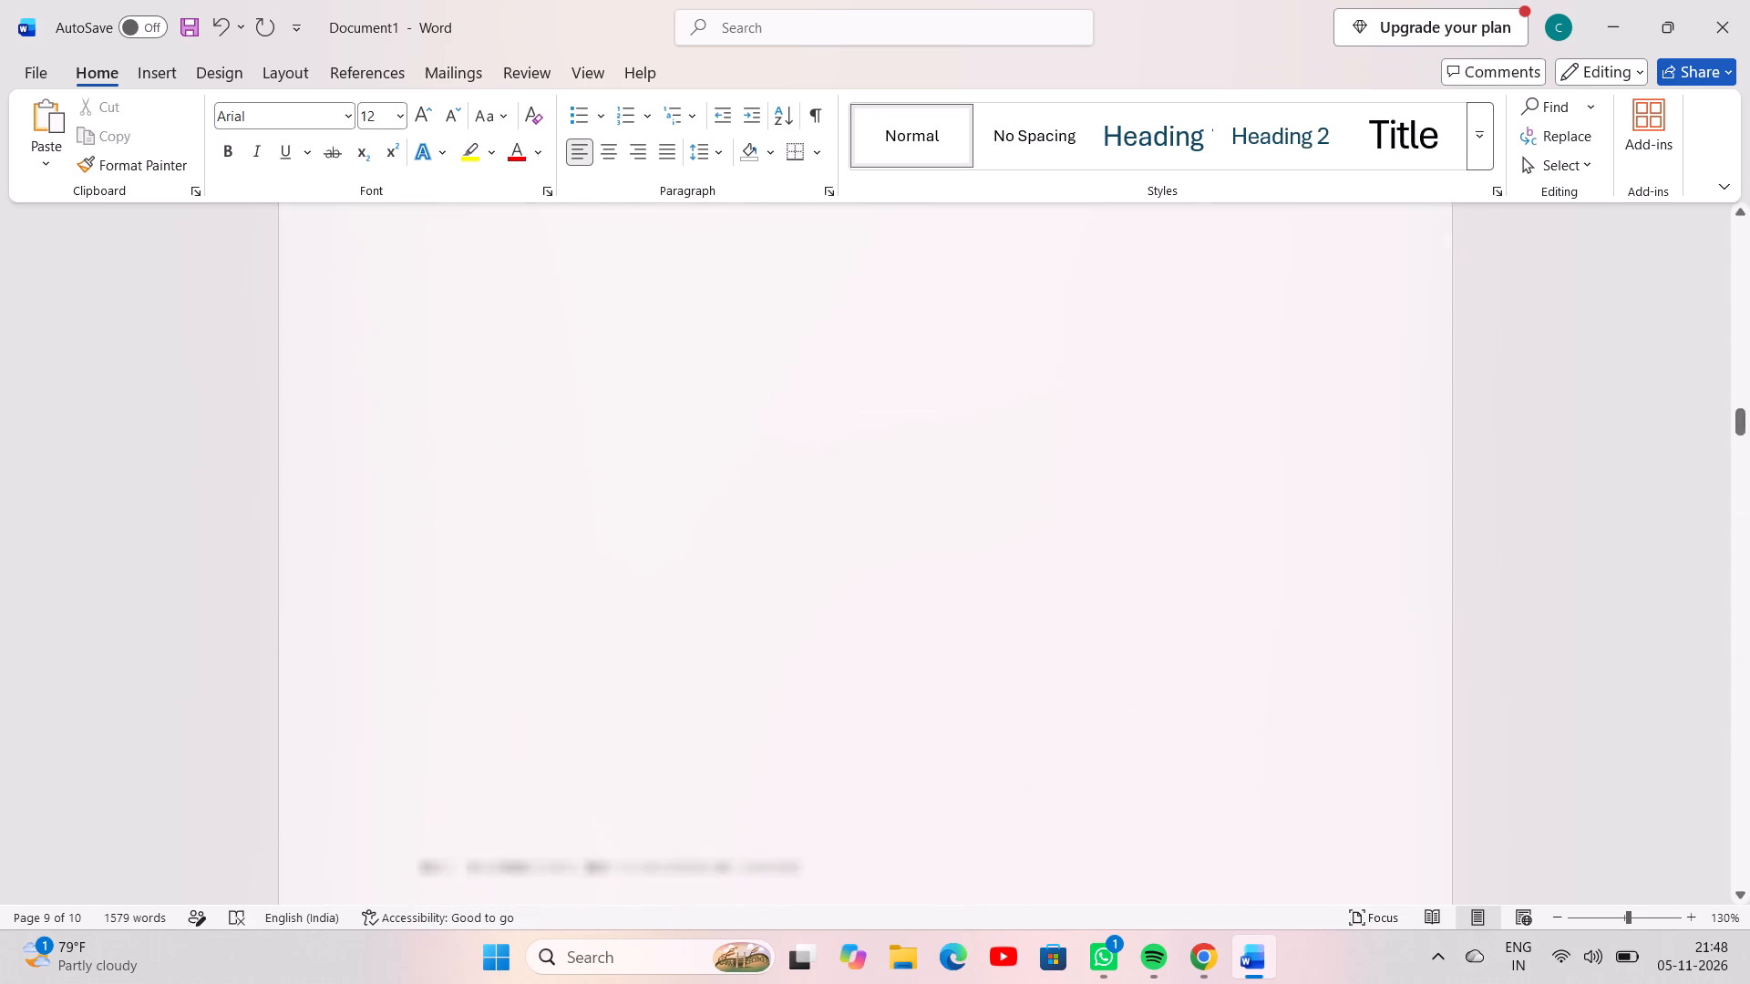
{"action": "scroll", "coordinate": [966, 364], "scroll_direction": "up", "scroll_amount": 12}
{"action": "scroll", "coordinate": [966, 364], "scroll_direction": "down", "scroll_amount": 1}
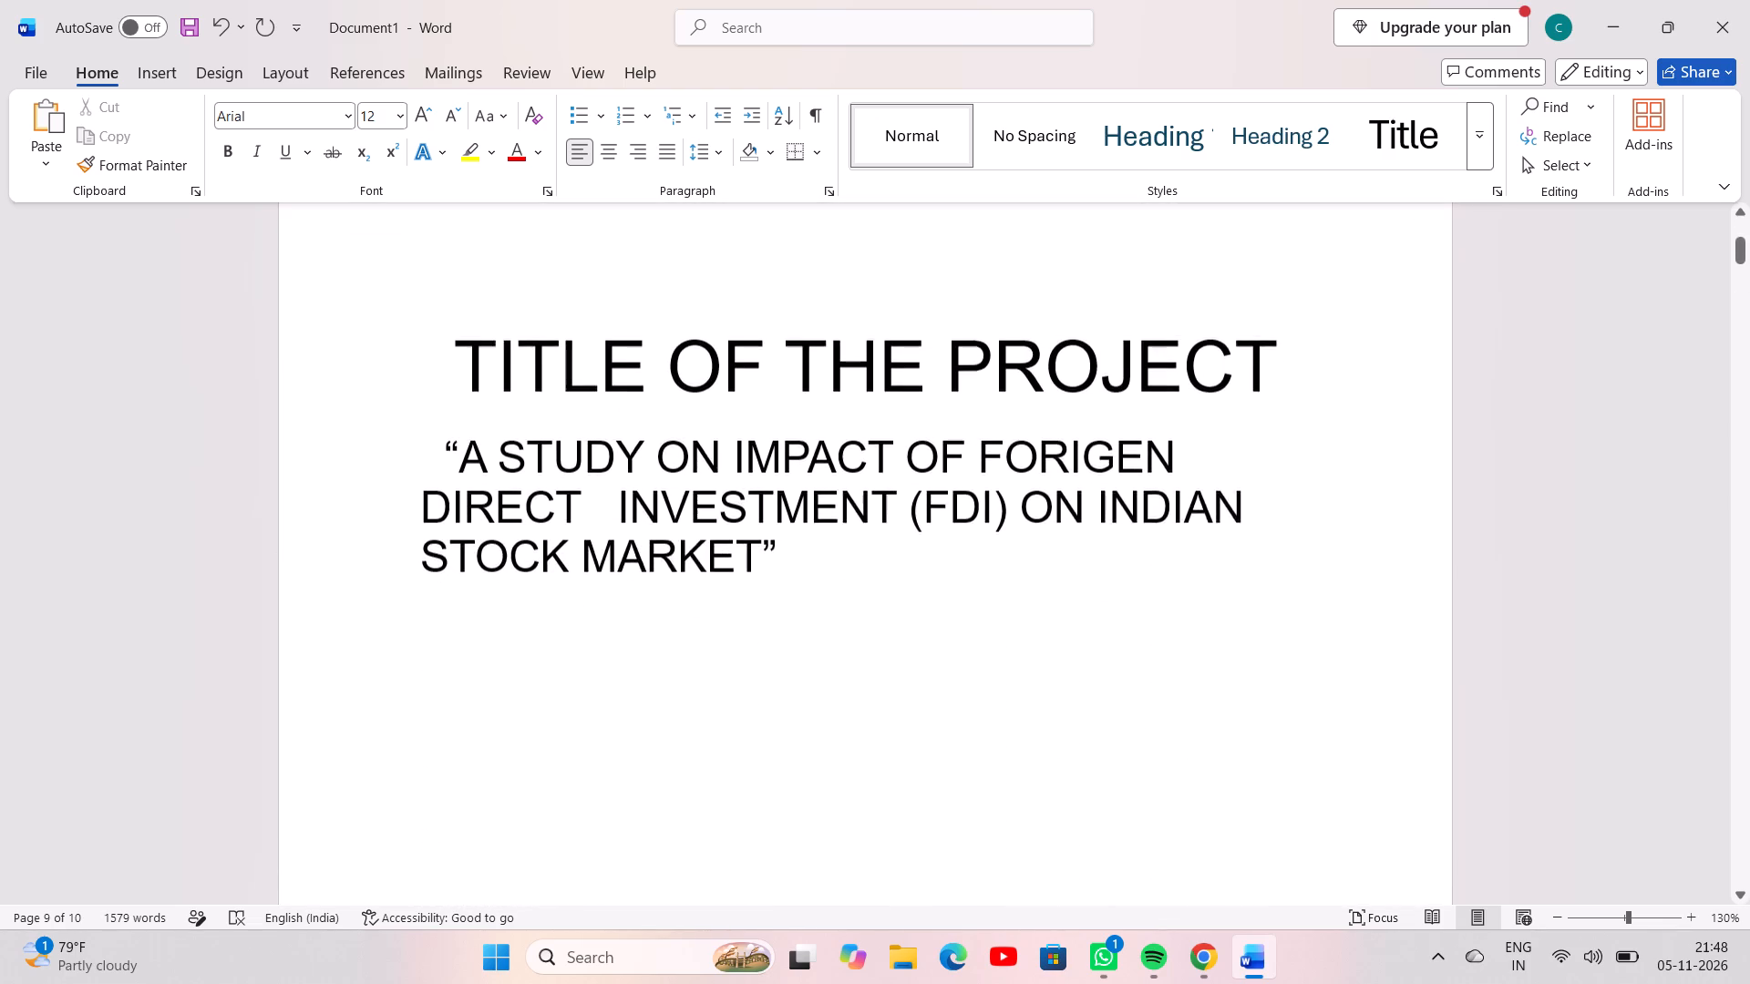
{"action": "scroll", "coordinate": [966, 364], "scroll_direction": "down", "scroll_amount": 1}
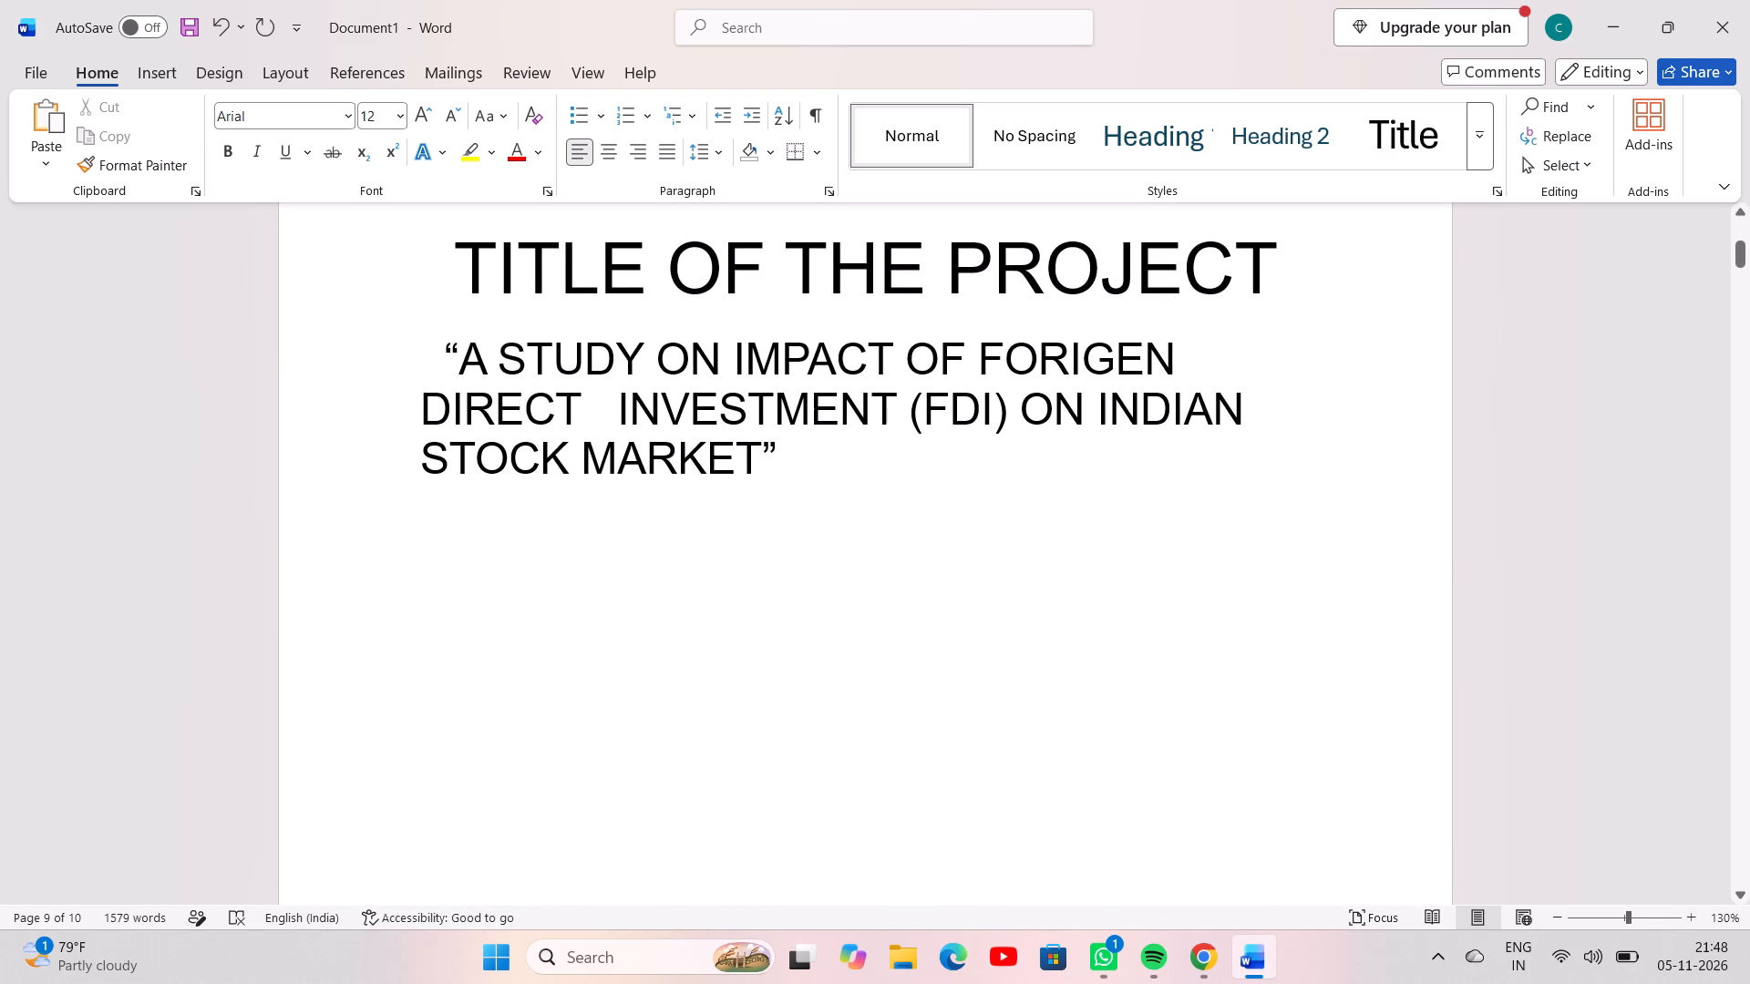
Reduce the quoted study title on the title page to 18 pt.
{"action": "left_click_drag", "start_coordinate": [441, 352], "coordinate": [736, 482]}
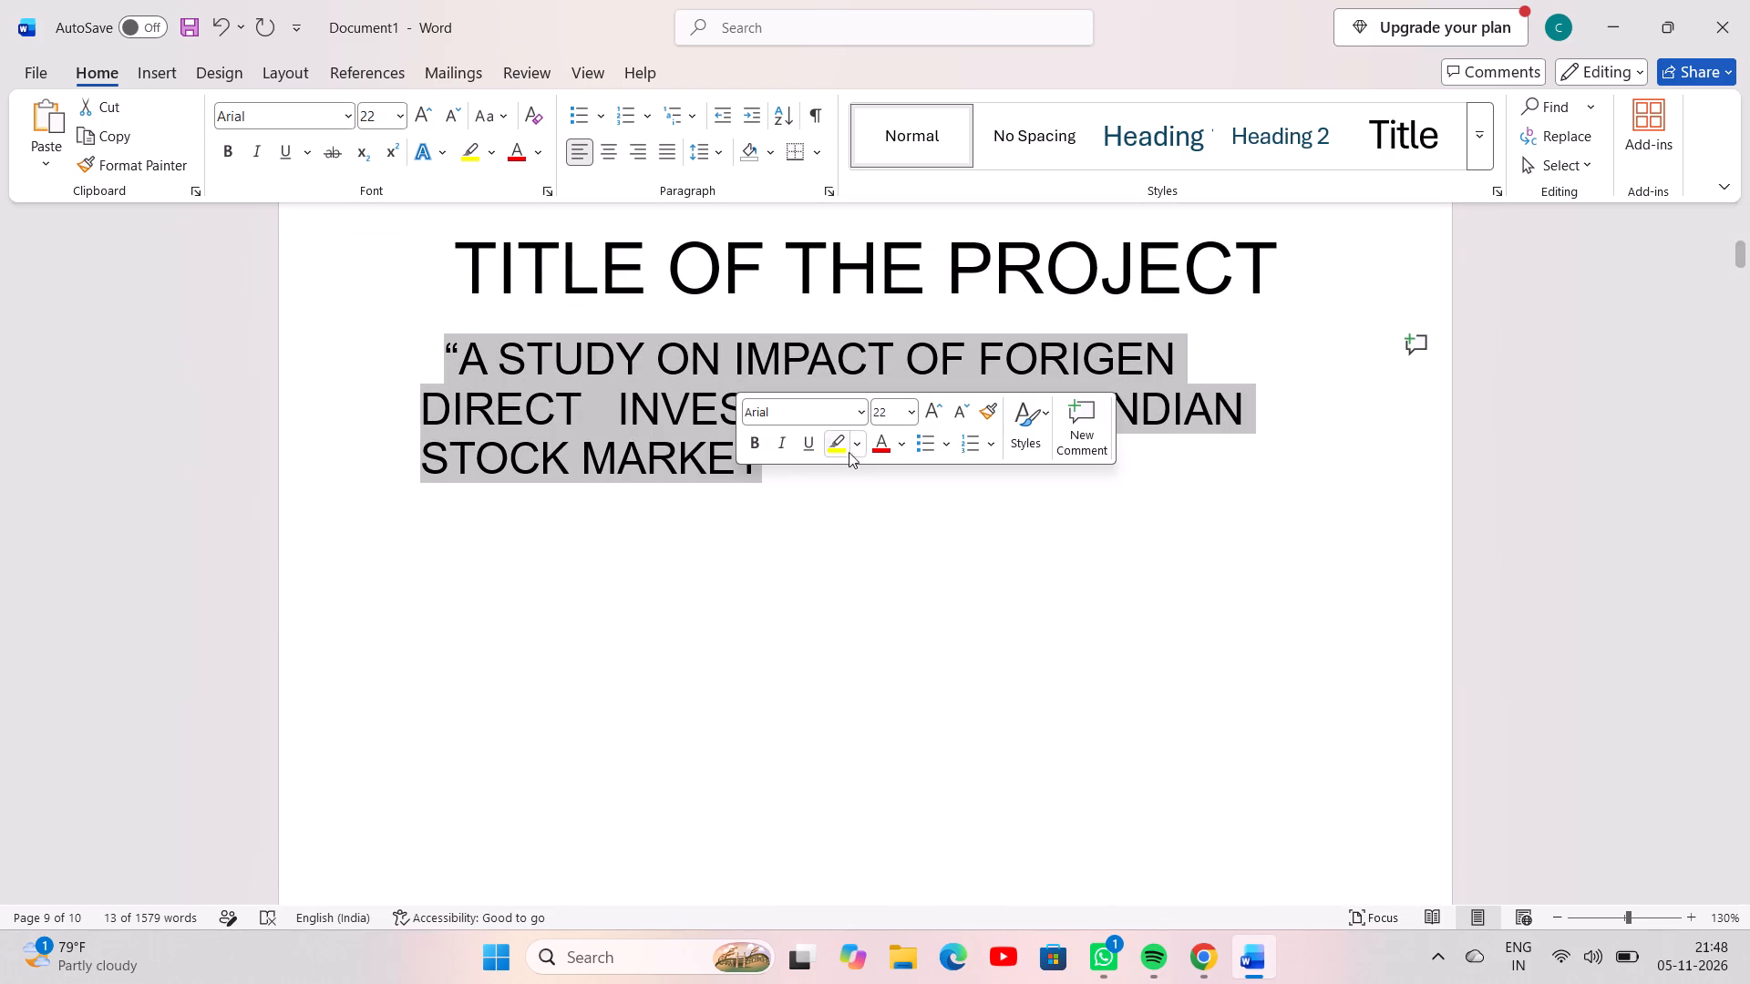
{"action": "left_click", "coordinate": [935, 415]}
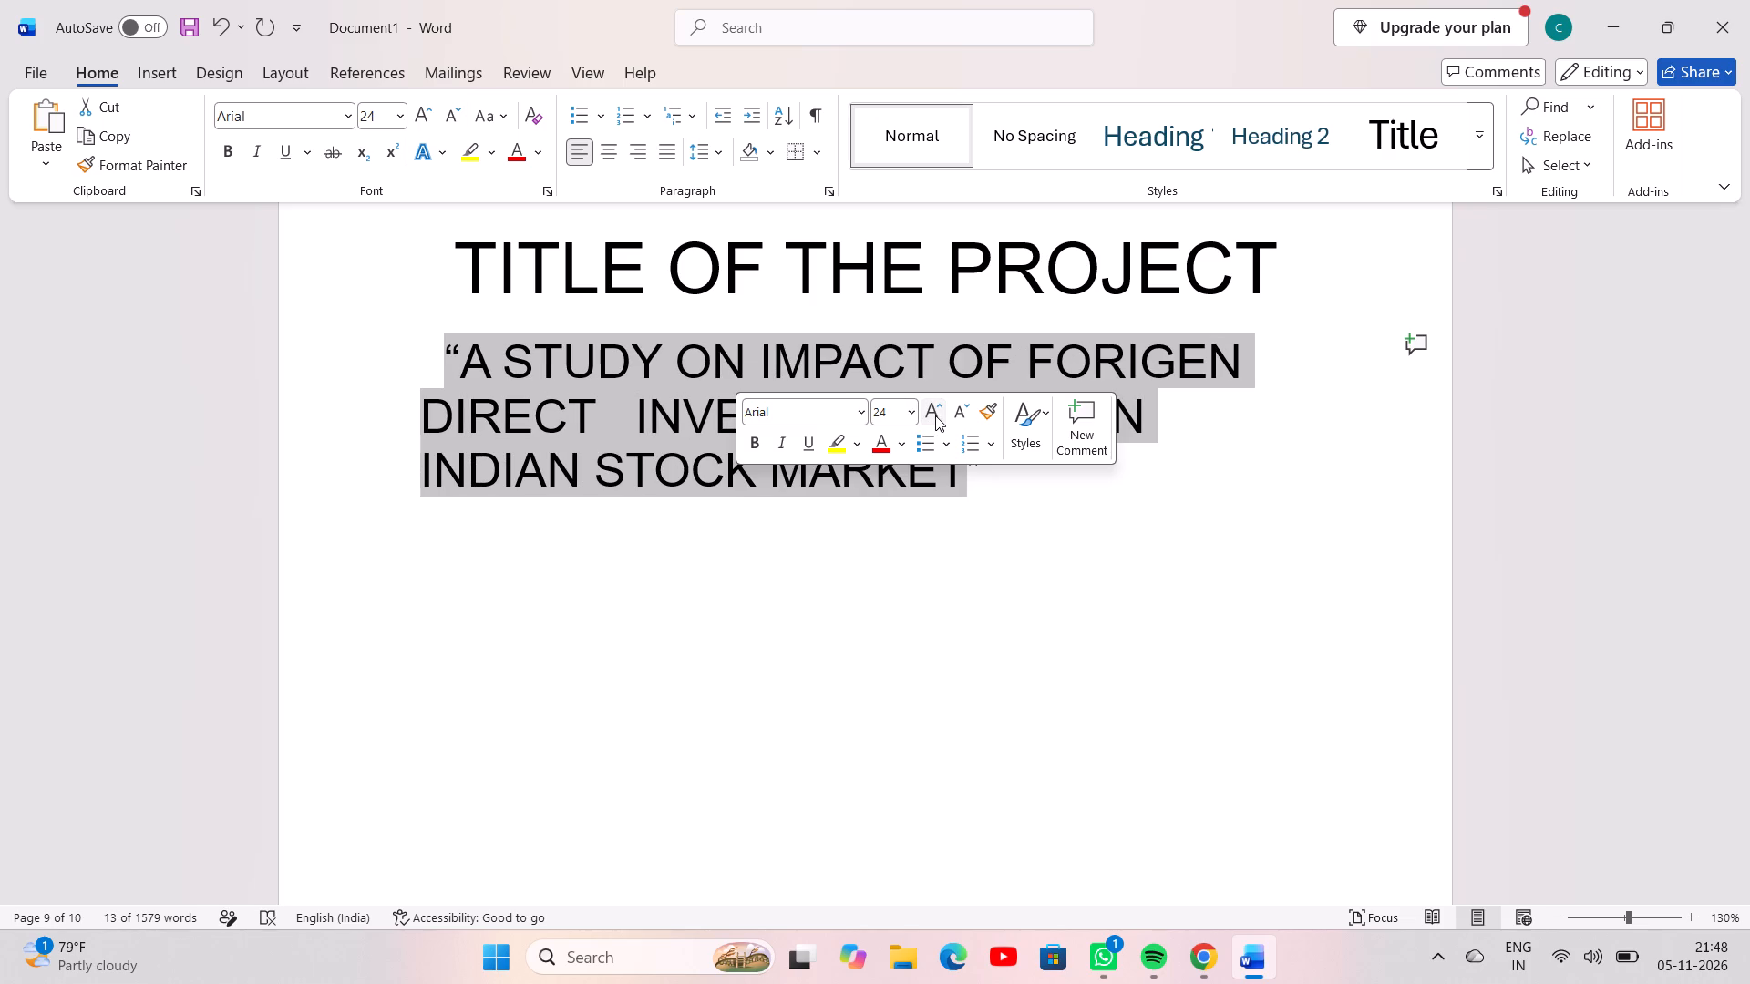
{"action": "left_click", "coordinate": [951, 417]}
{"action": "left_click", "coordinate": [951, 417]}
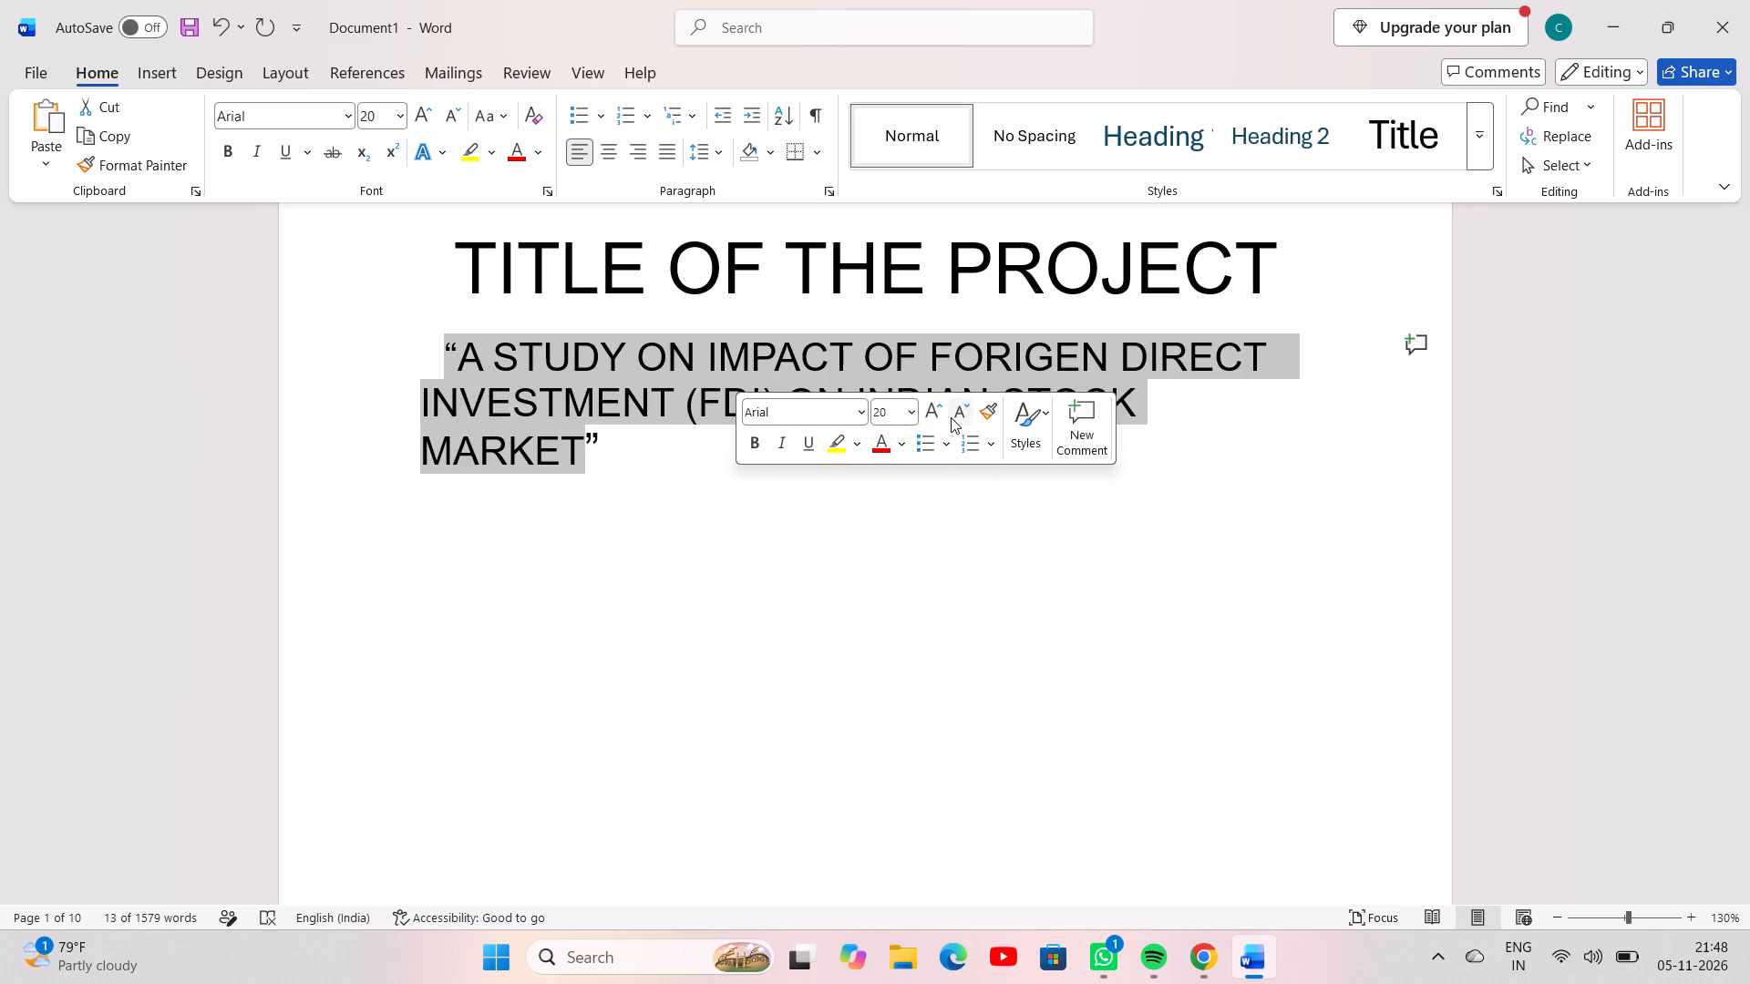
{"action": "left_click", "coordinate": [951, 417]}
{"action": "left_click", "coordinate": [930, 537]}
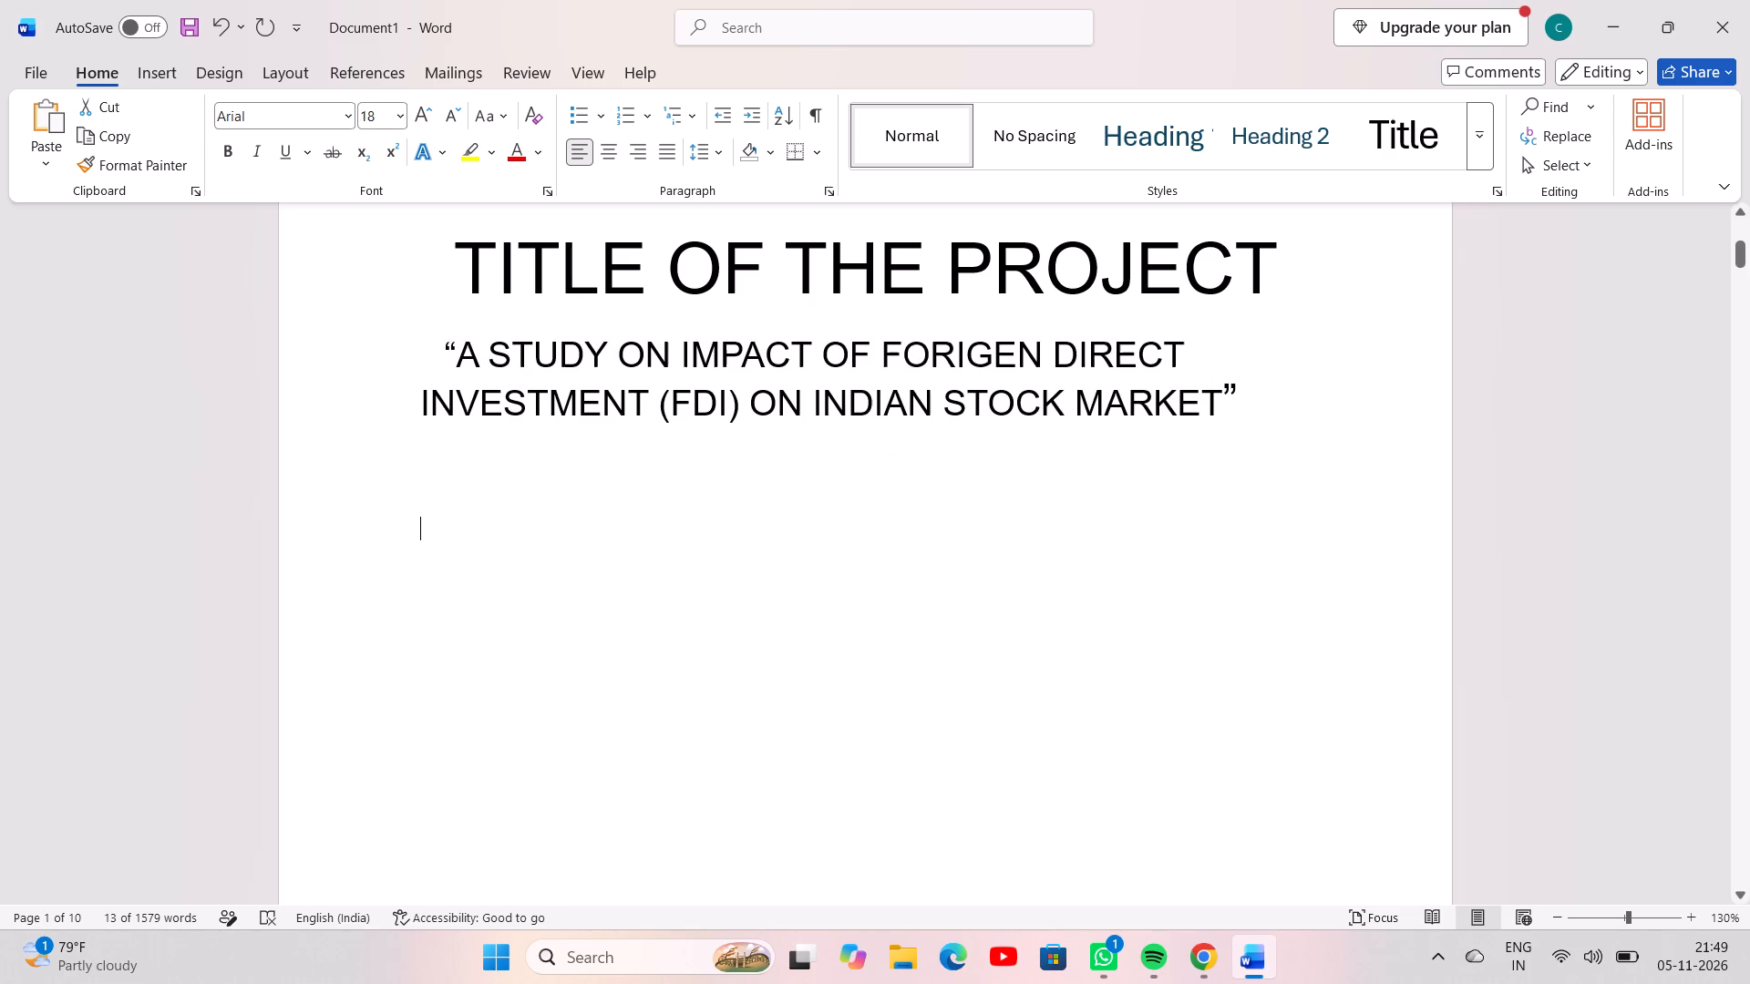
Reduce the TITLE OF THE PROJECT heading on the title page to 28 pt.
{"action": "scroll", "coordinate": [930, 537], "scroll_direction": "up", "scroll_amount": 1}
{"action": "left_click_drag", "start_coordinate": [1290, 302], "coordinate": [746, 313]}
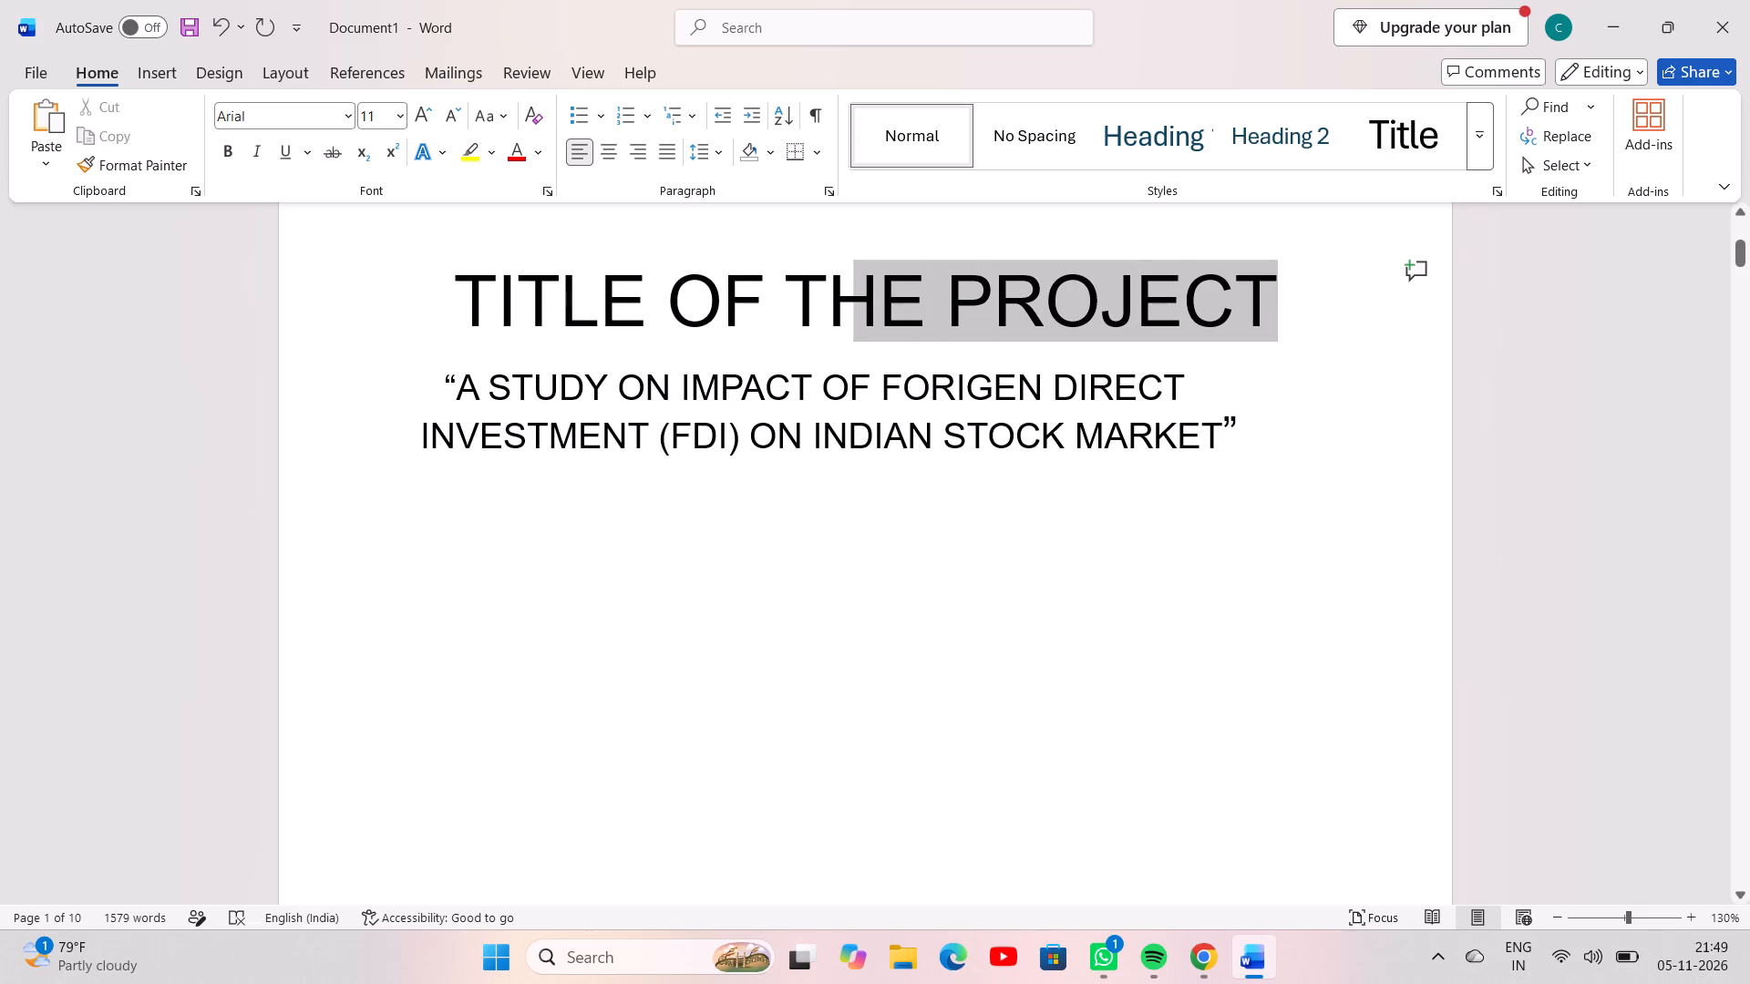
{"action": "left_click_drag", "start_coordinate": [746, 313], "coordinate": [454, 310]}
{"action": "left_click", "coordinate": [673, 245]}
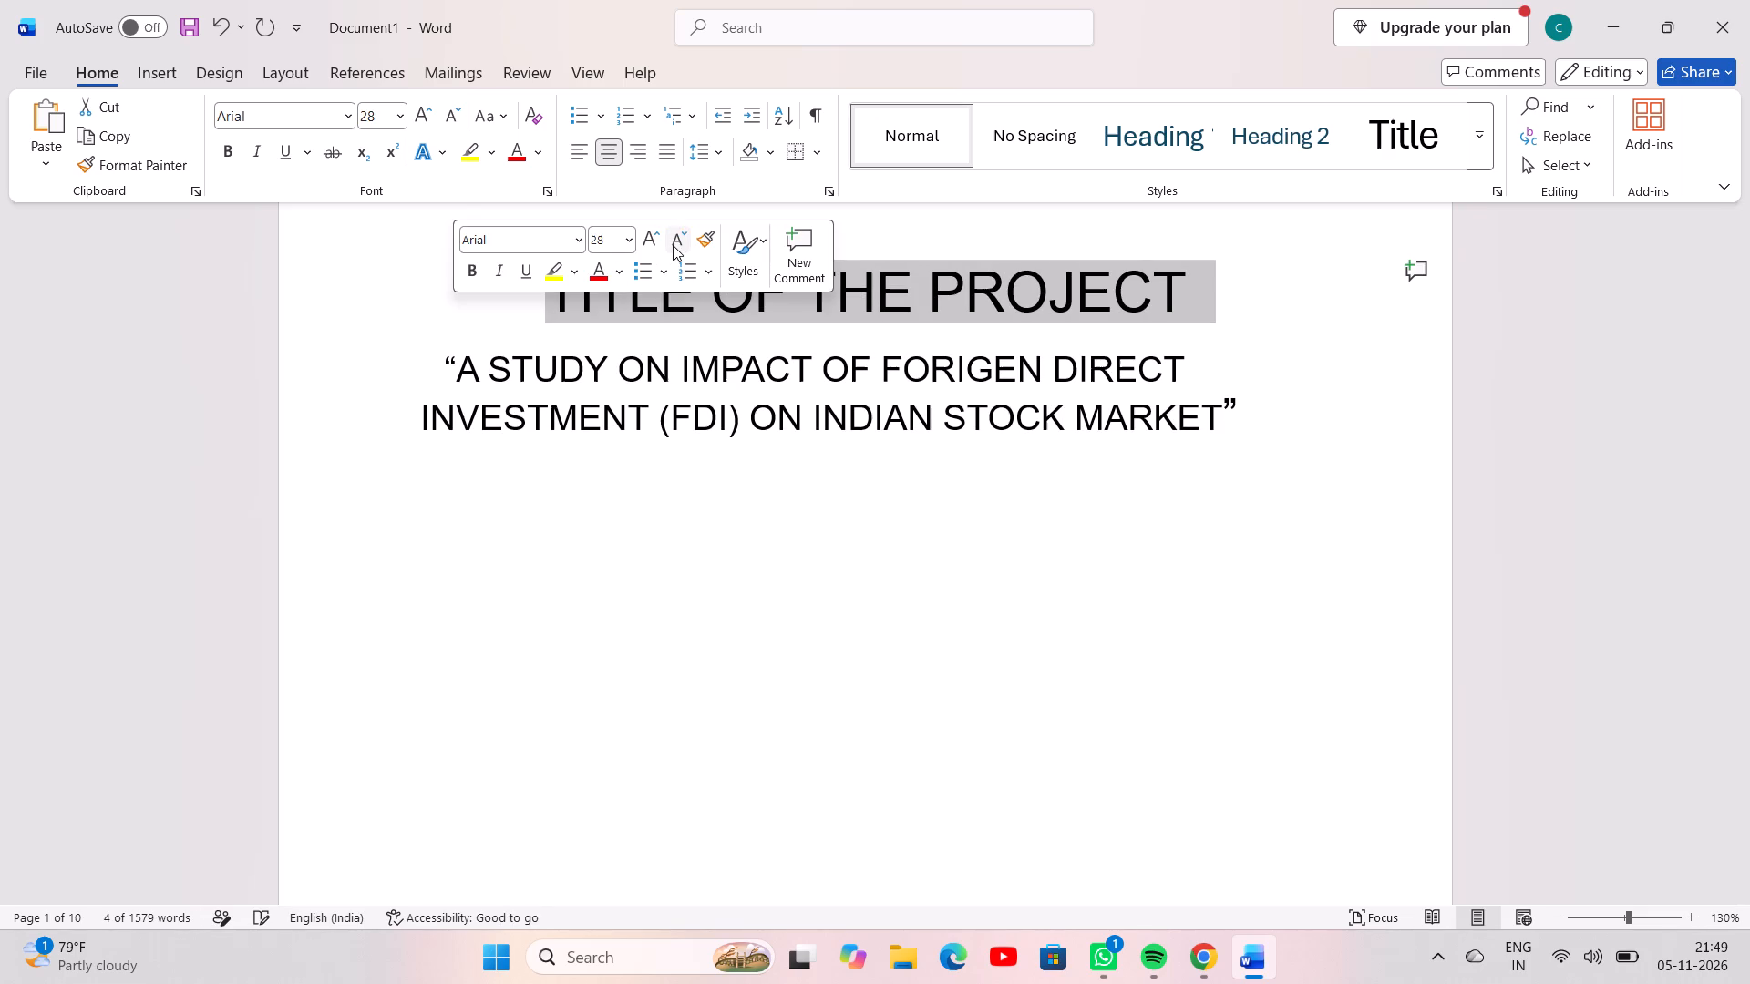
{"action": "left_click", "coordinate": [760, 559]}
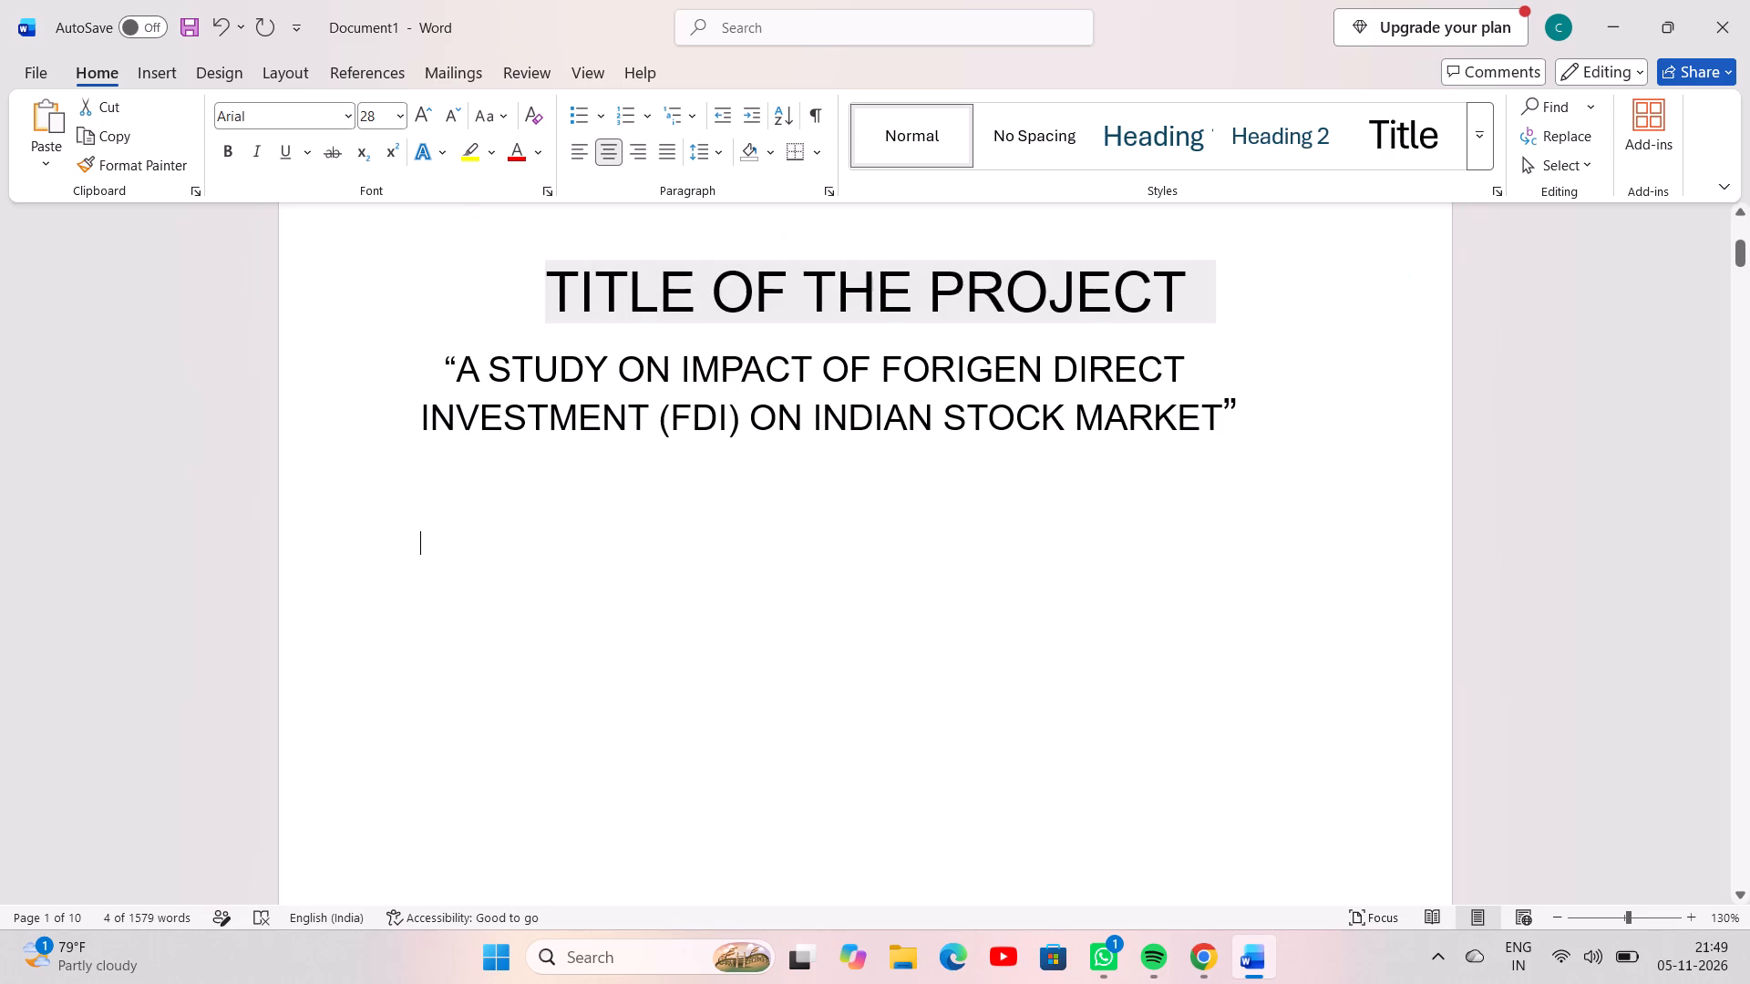
Change the TITLE OF THE PROJECT heading from centred to left-aligned and indent it with five leading spaces.
{"action": "left_click", "coordinate": [543, 291]}
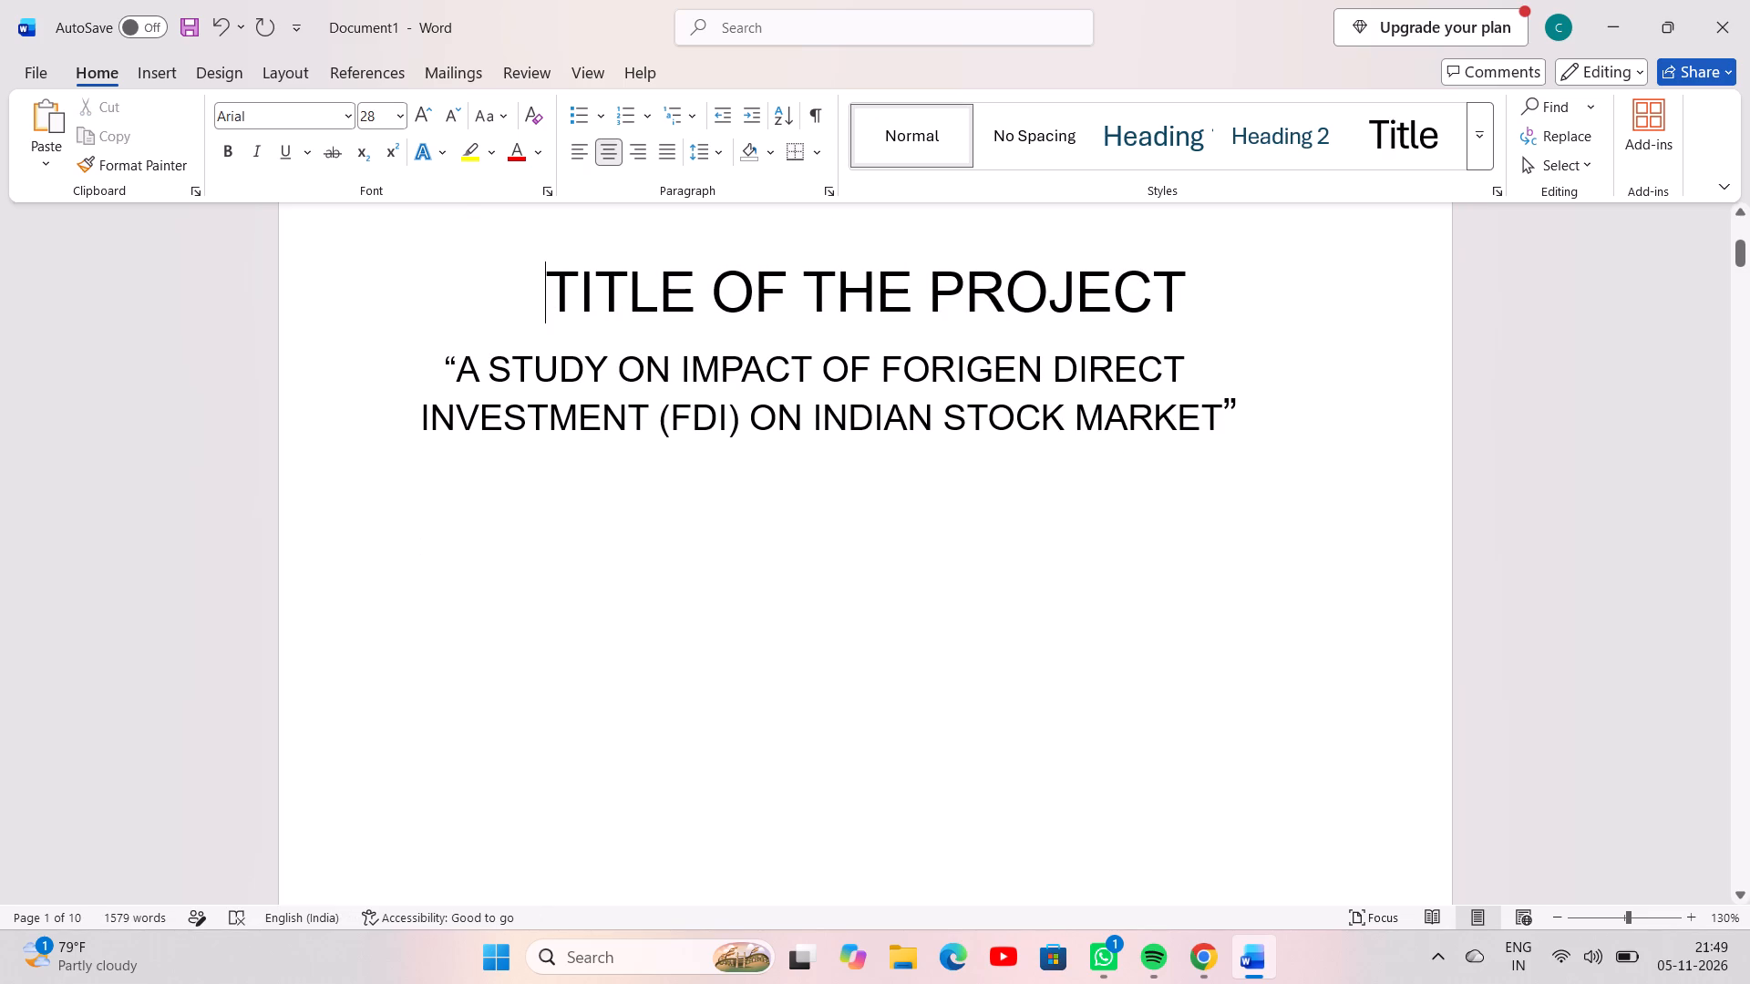
{"action": "key", "text": "BackSpace"}
{"action": "key", "text": "BackSpace"}
{"action": "key", "text": "Return"}
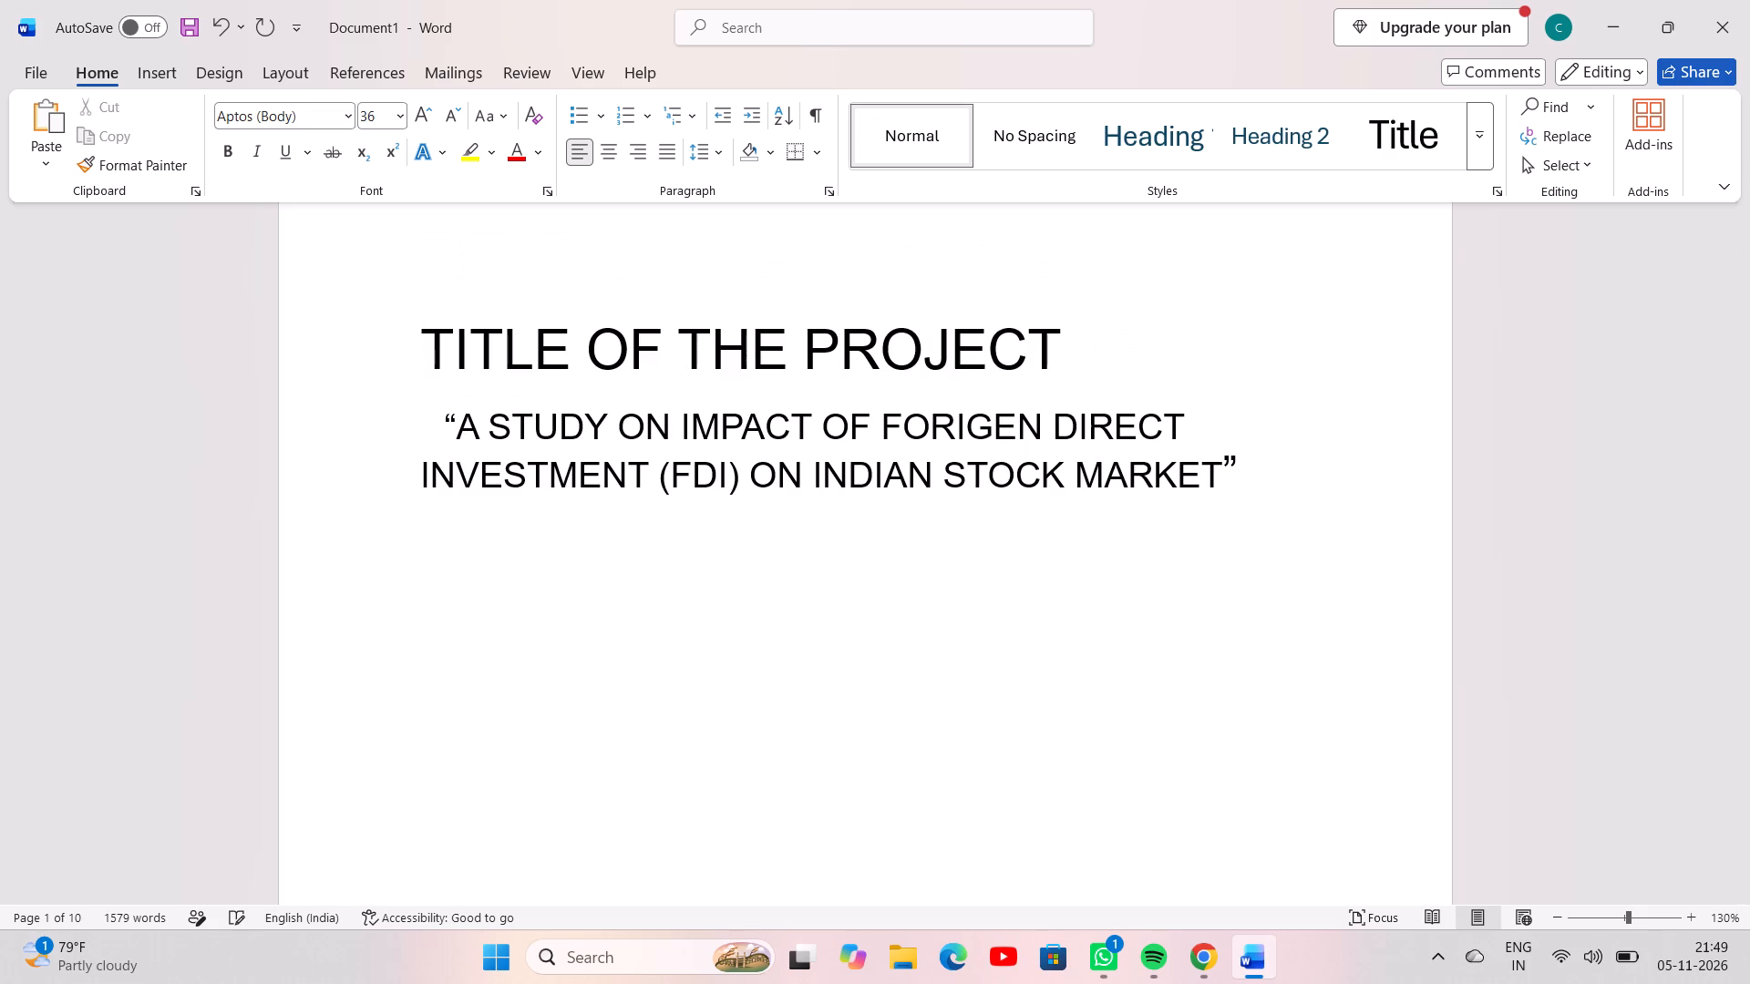
{"action": "key", "text": "space"}
{"action": "key", "text": "space"}
{"action": "key", "text": "space"}
{"action": "key", "text": "space"}
{"action": "key", "text": "space"}
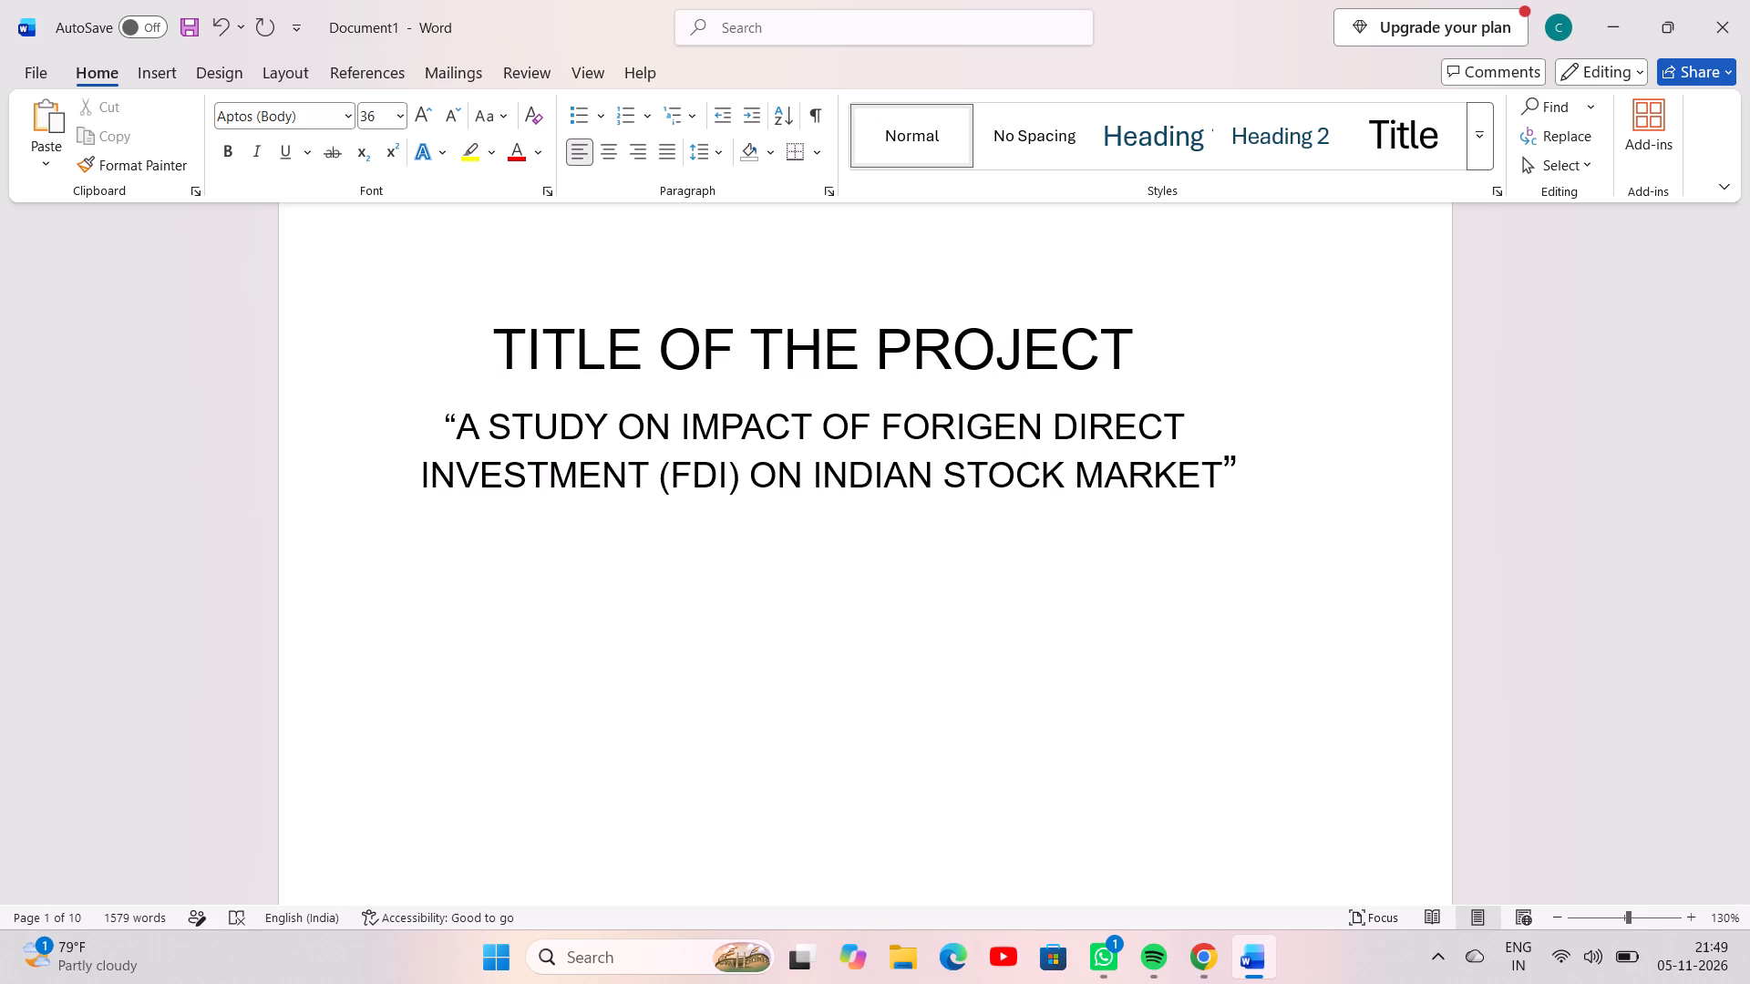
{"action": "left_click", "coordinate": [714, 566]}
Insert a blank line above the INTRODUCTION heading to push it to the top of page 2.
{"action": "scroll", "coordinate": [714, 566], "scroll_direction": "down", "scroll_amount": 4, "text": "ctrl"}
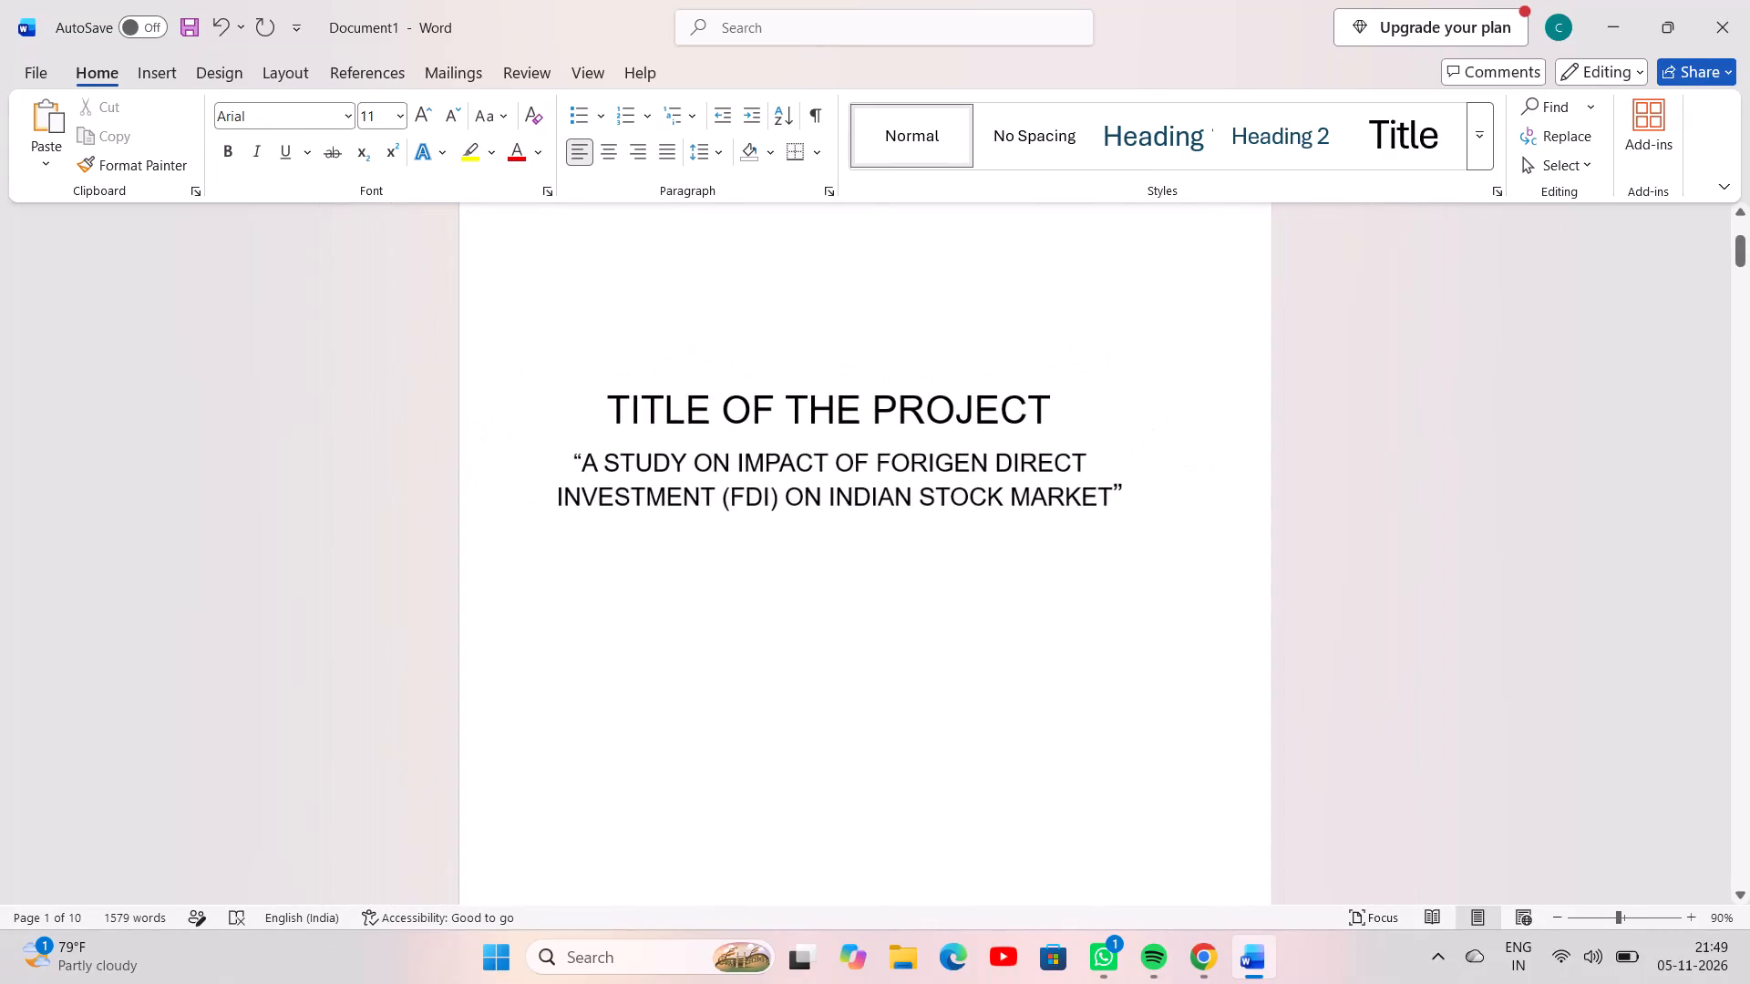
{"action": "scroll", "coordinate": [714, 566], "scroll_direction": "down", "scroll_amount": 3, "text": "ctrl"}
{"action": "scroll", "coordinate": [714, 566], "scroll_direction": "down", "scroll_amount": 1}
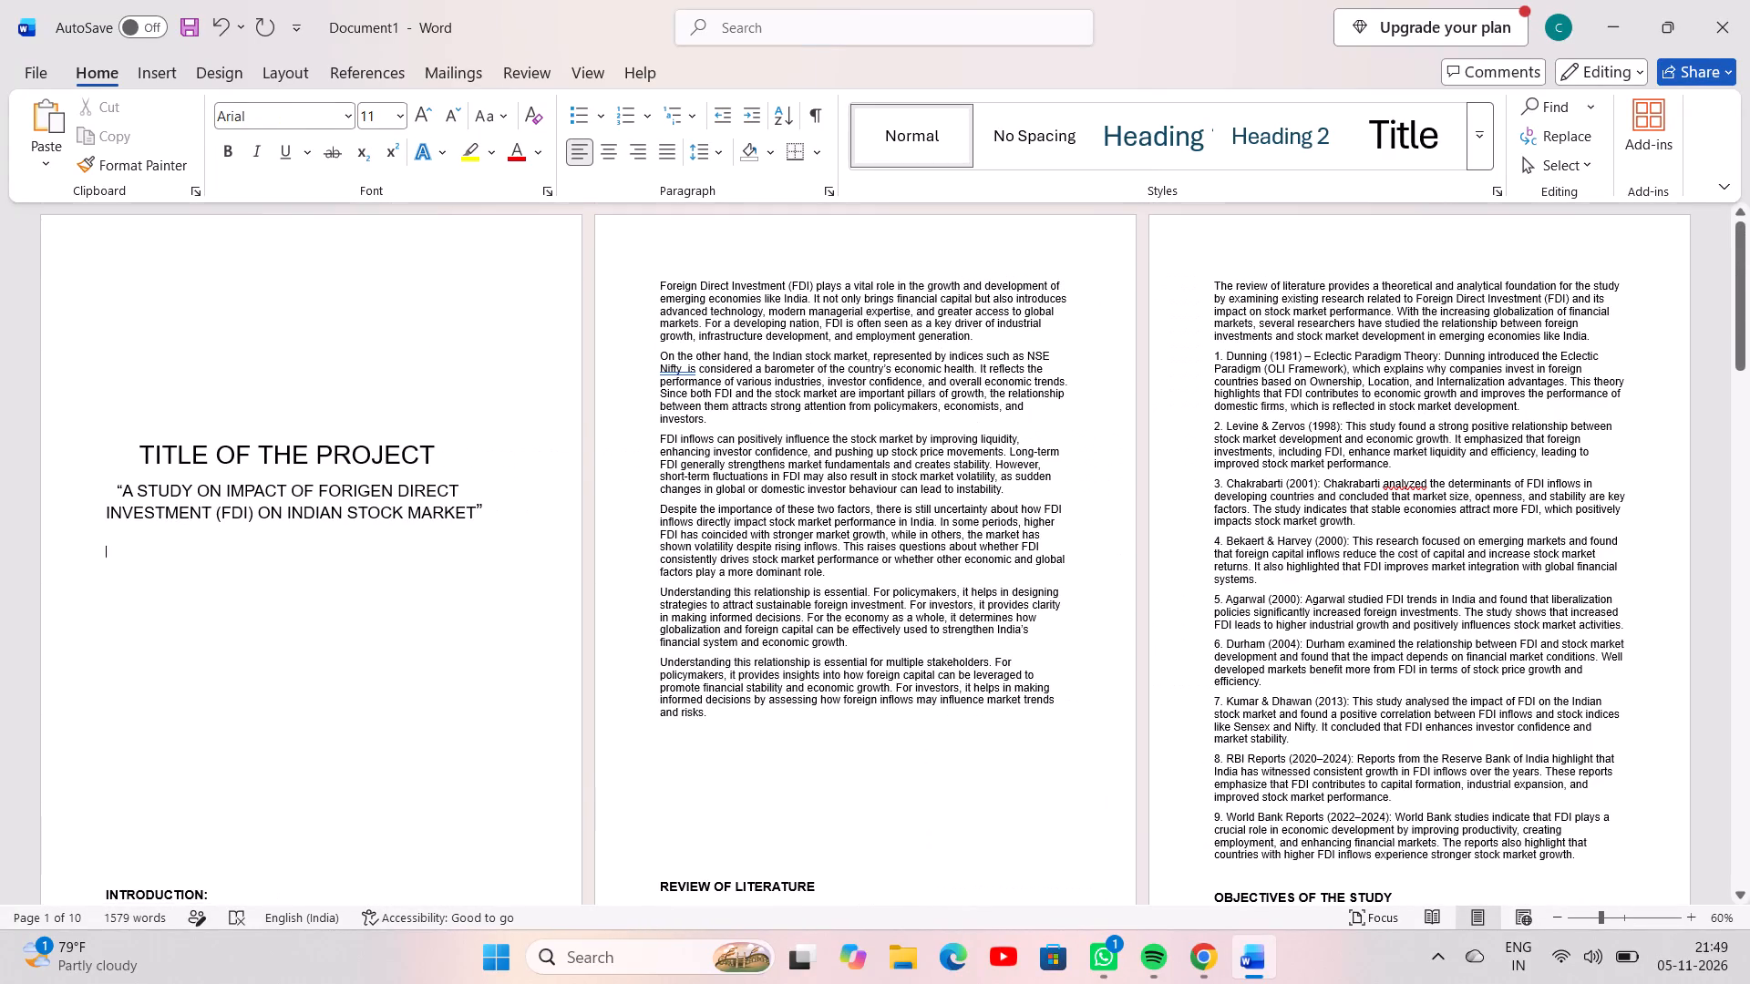
{"action": "scroll", "coordinate": [714, 566], "scroll_direction": "down", "scroll_amount": 1}
{"action": "left_click", "coordinate": [101, 804]}
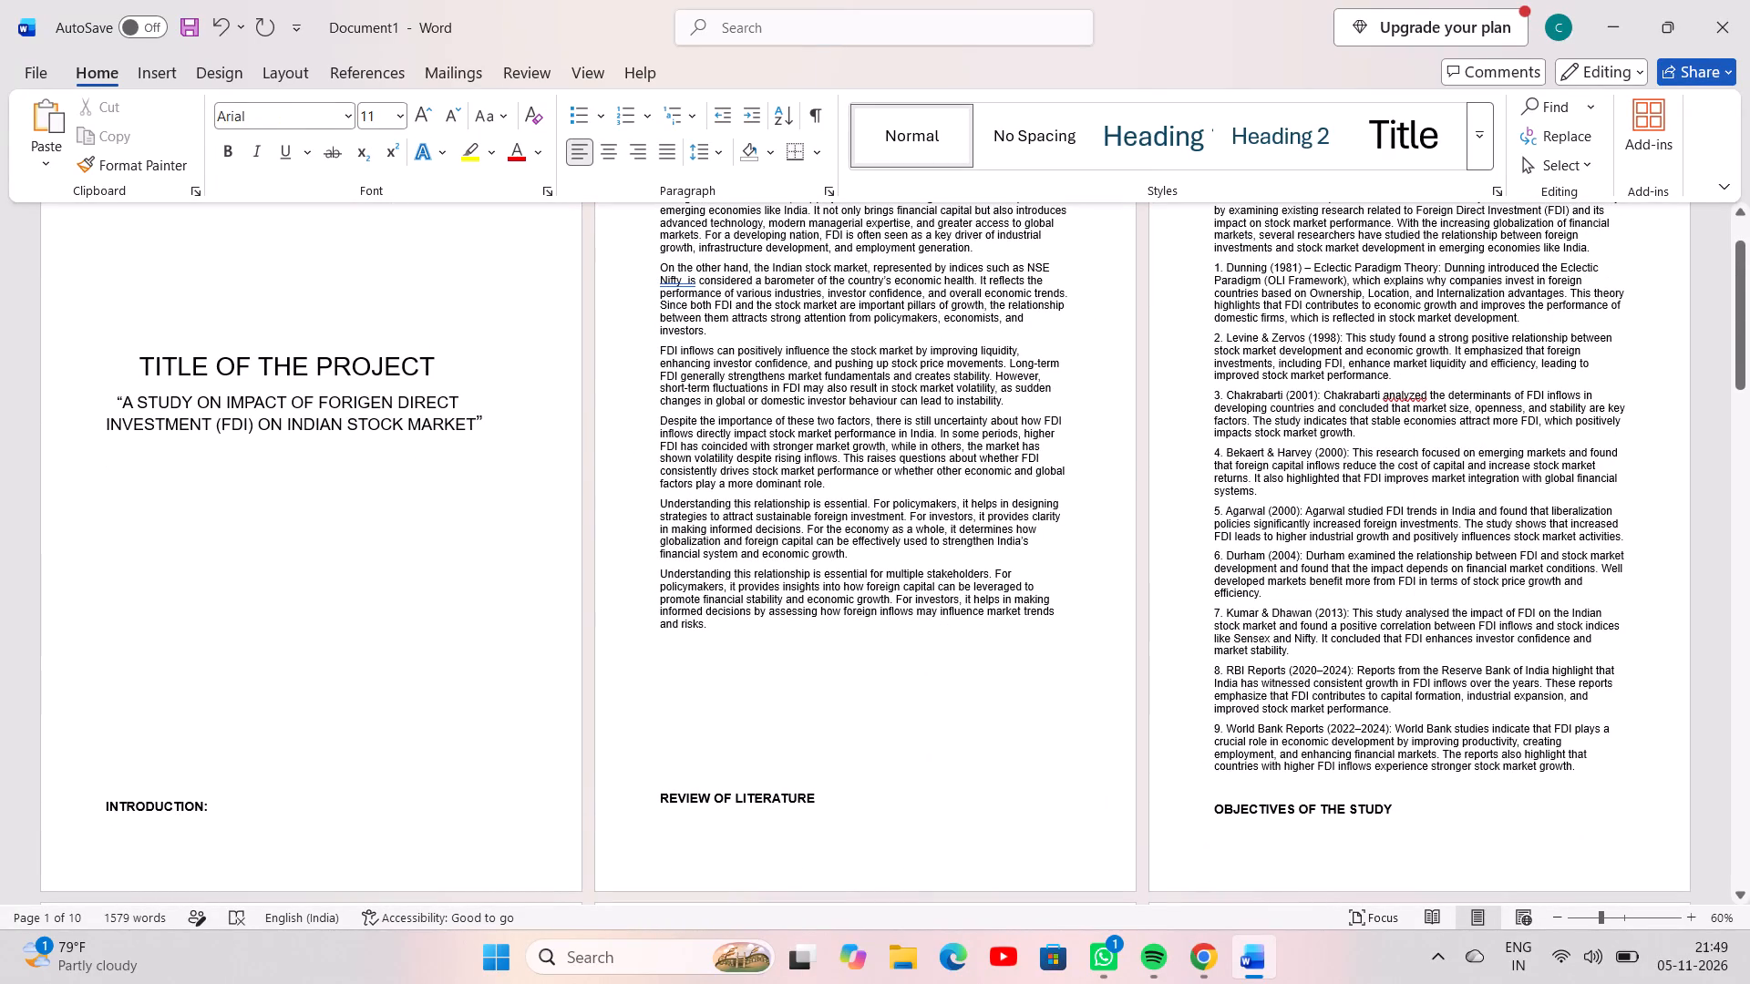
{"action": "key", "text": "Return"}
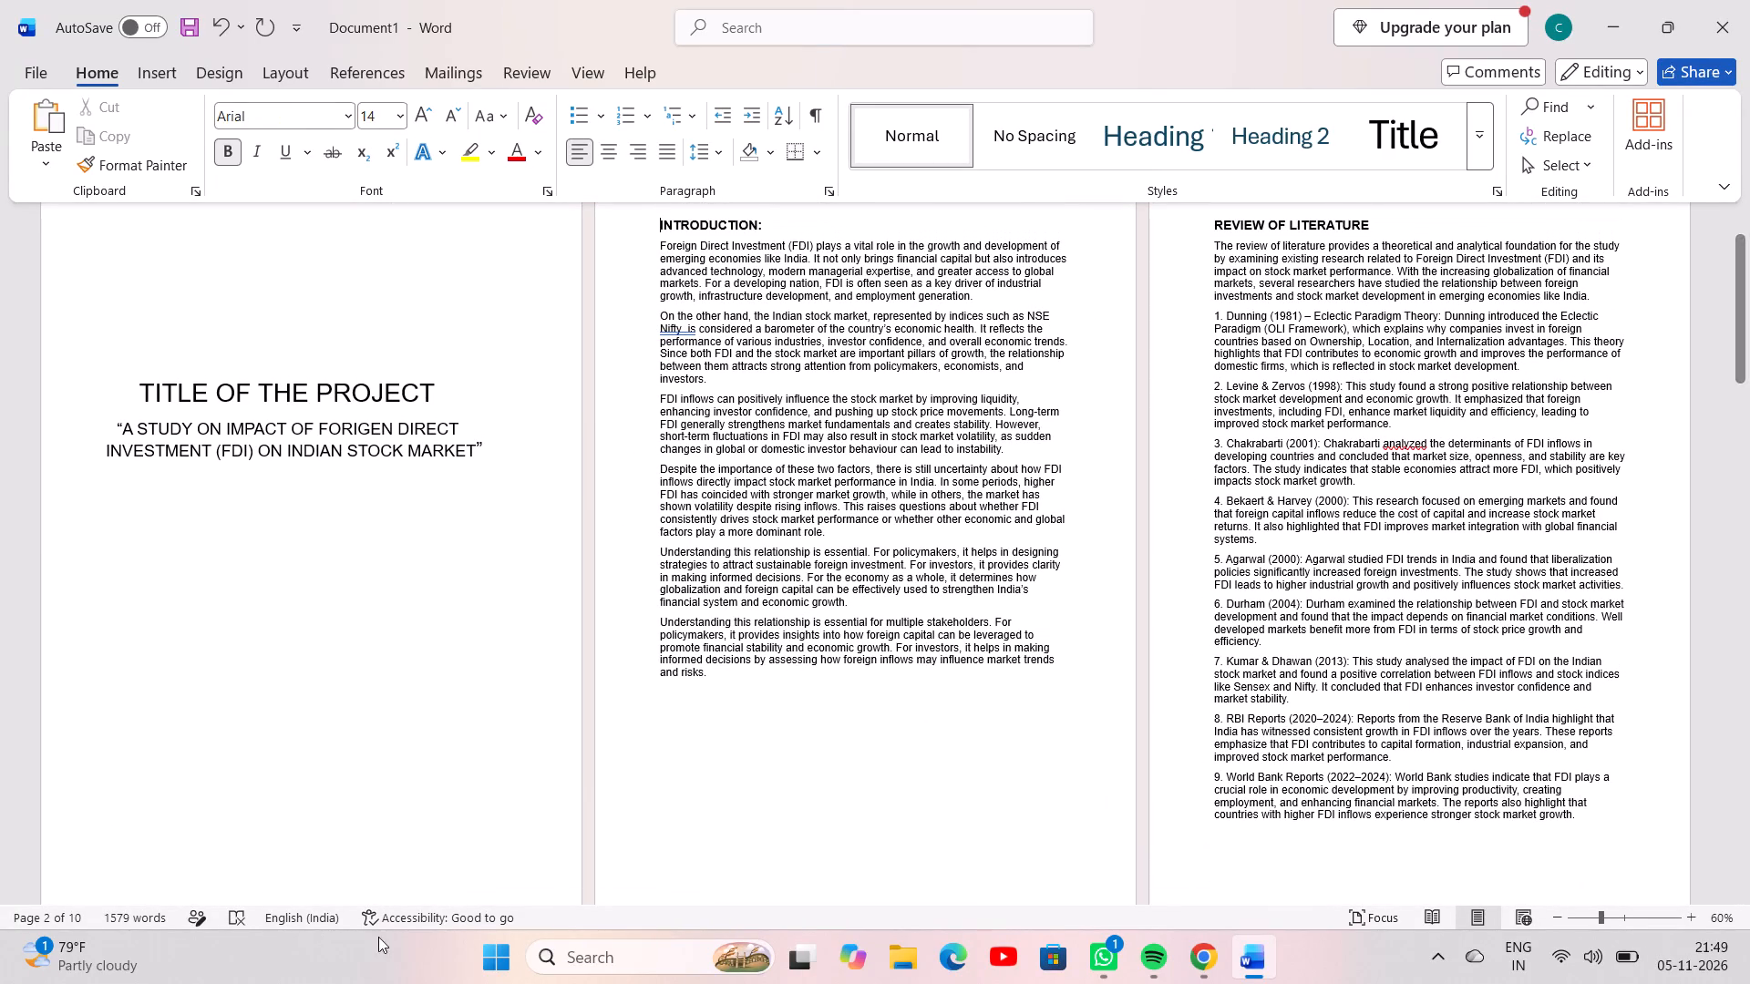
Insert two blank lines above RESEARCH METHODOLOGY so it and NATURE OF THE STUDY start on the next page.
{"action": "scroll", "coordinate": [698, 784], "scroll_direction": "down", "scroll_amount": 1}
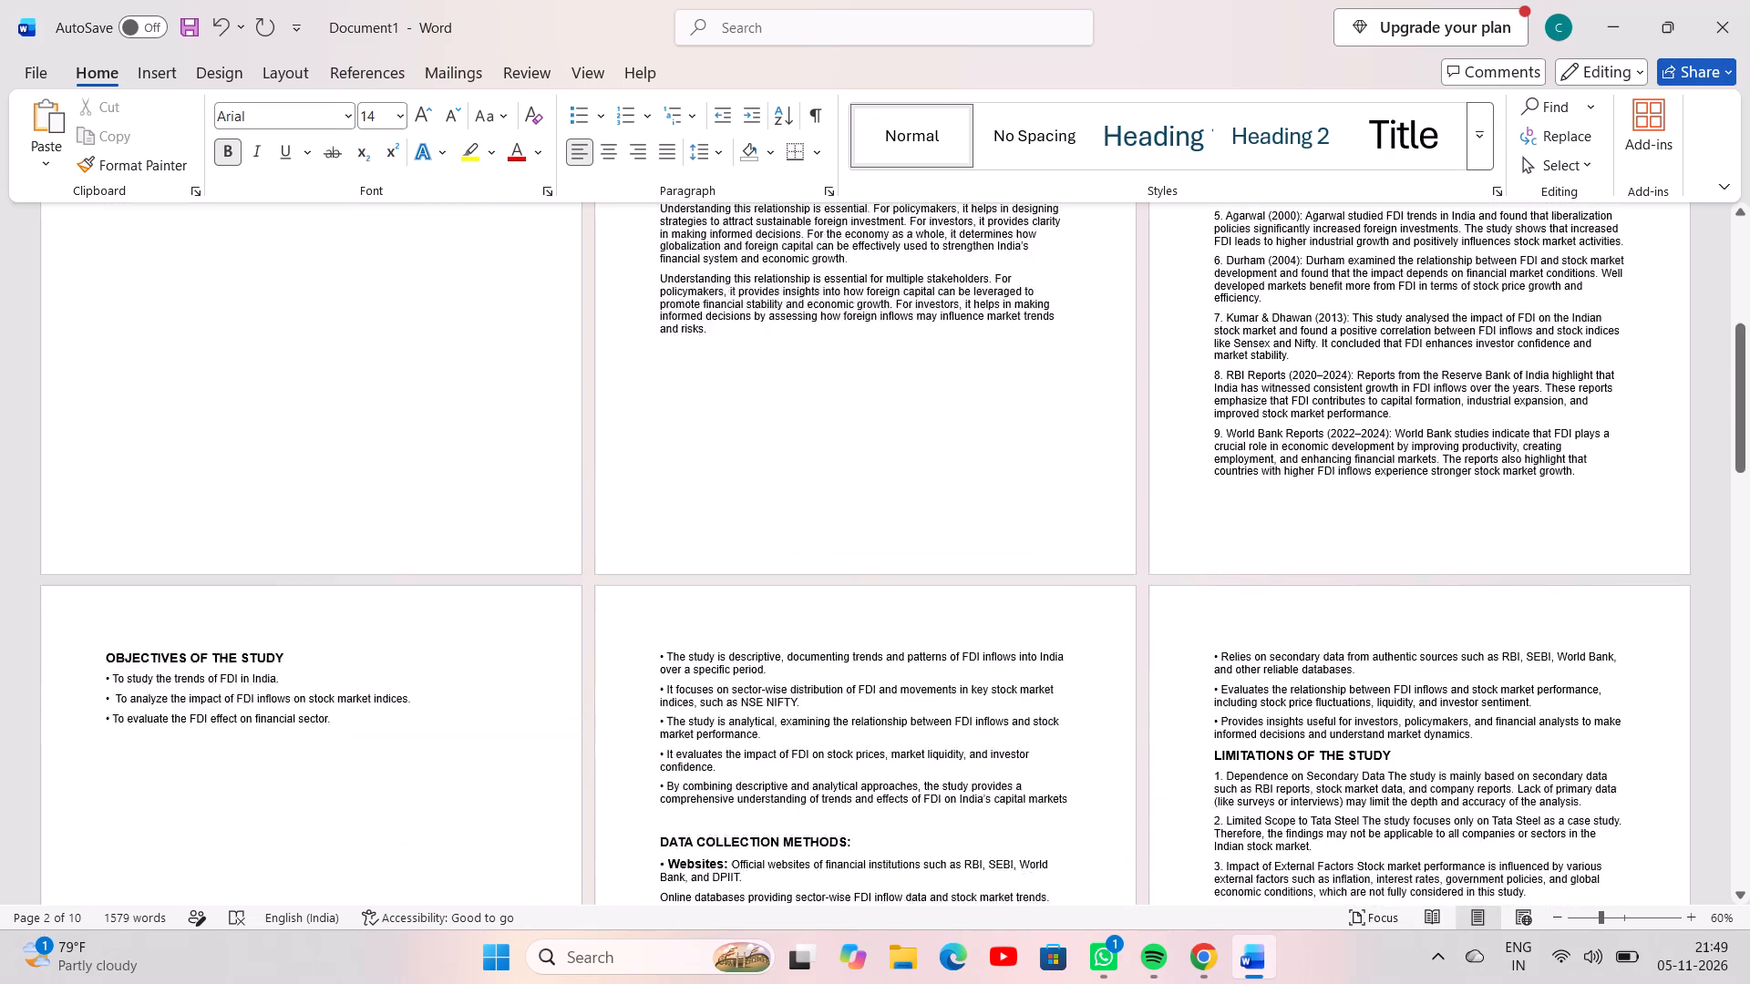
{"action": "scroll", "coordinate": [698, 784], "scroll_direction": "down", "scroll_amount": 2}
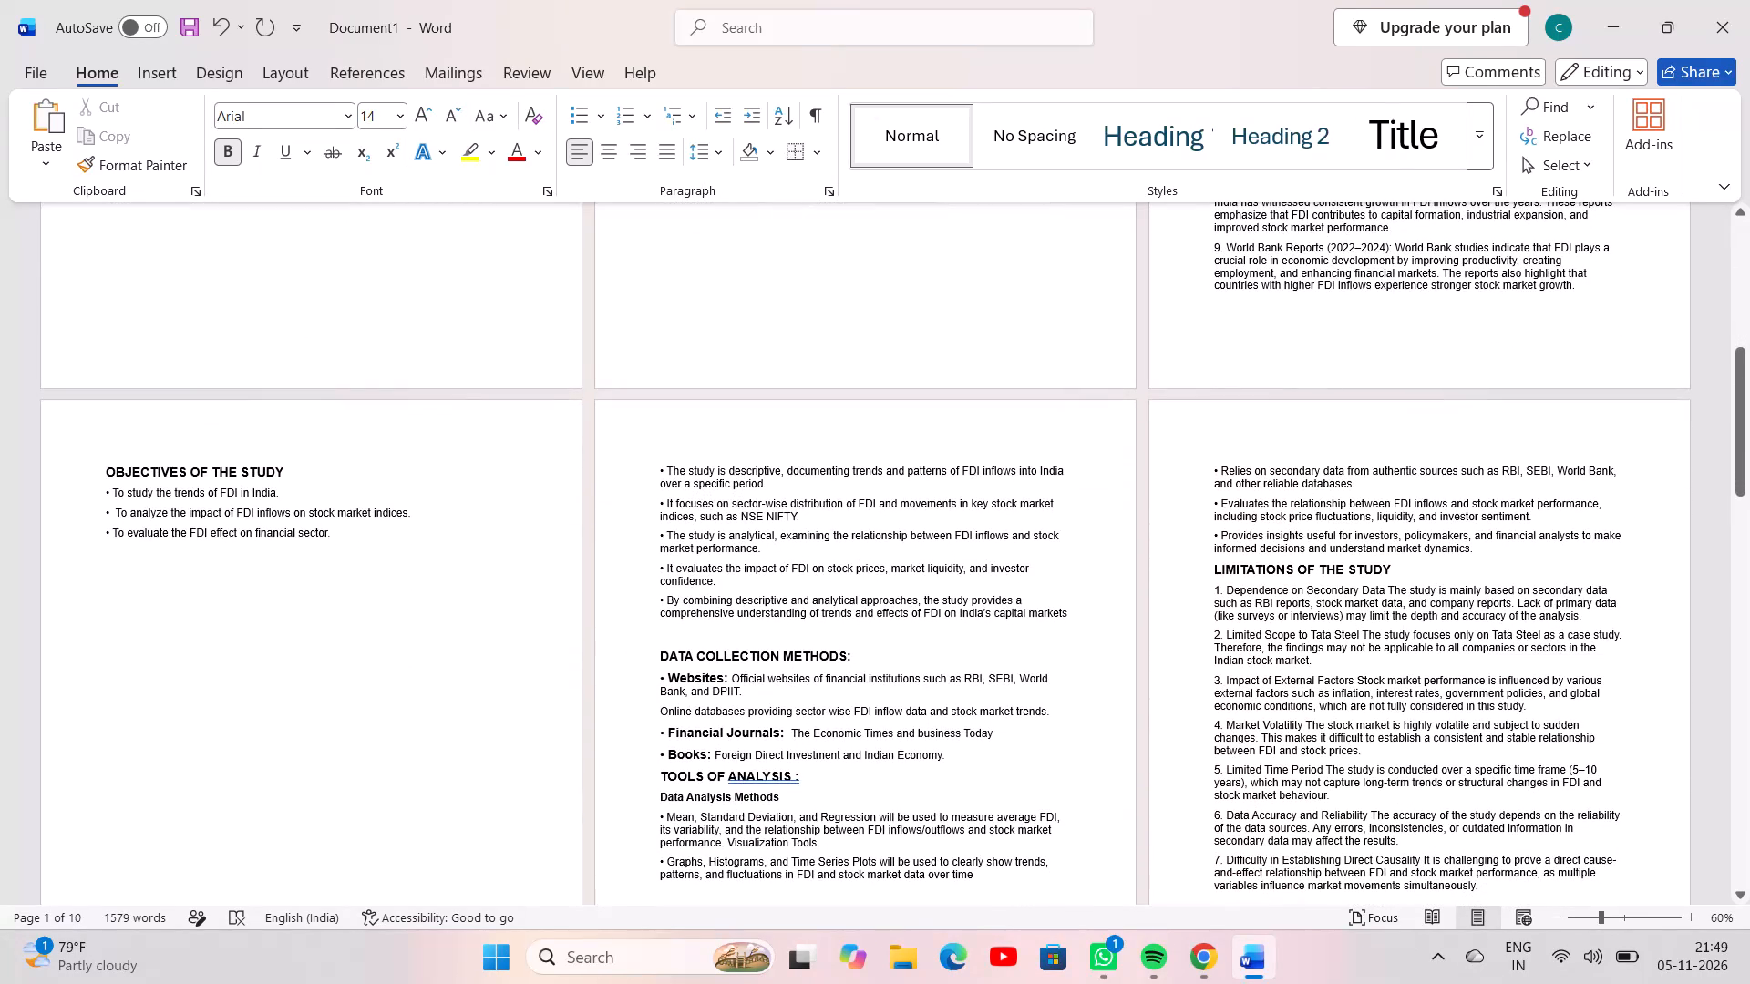
{"action": "scroll", "coordinate": [698, 784], "scroll_direction": "down", "scroll_amount": 1}
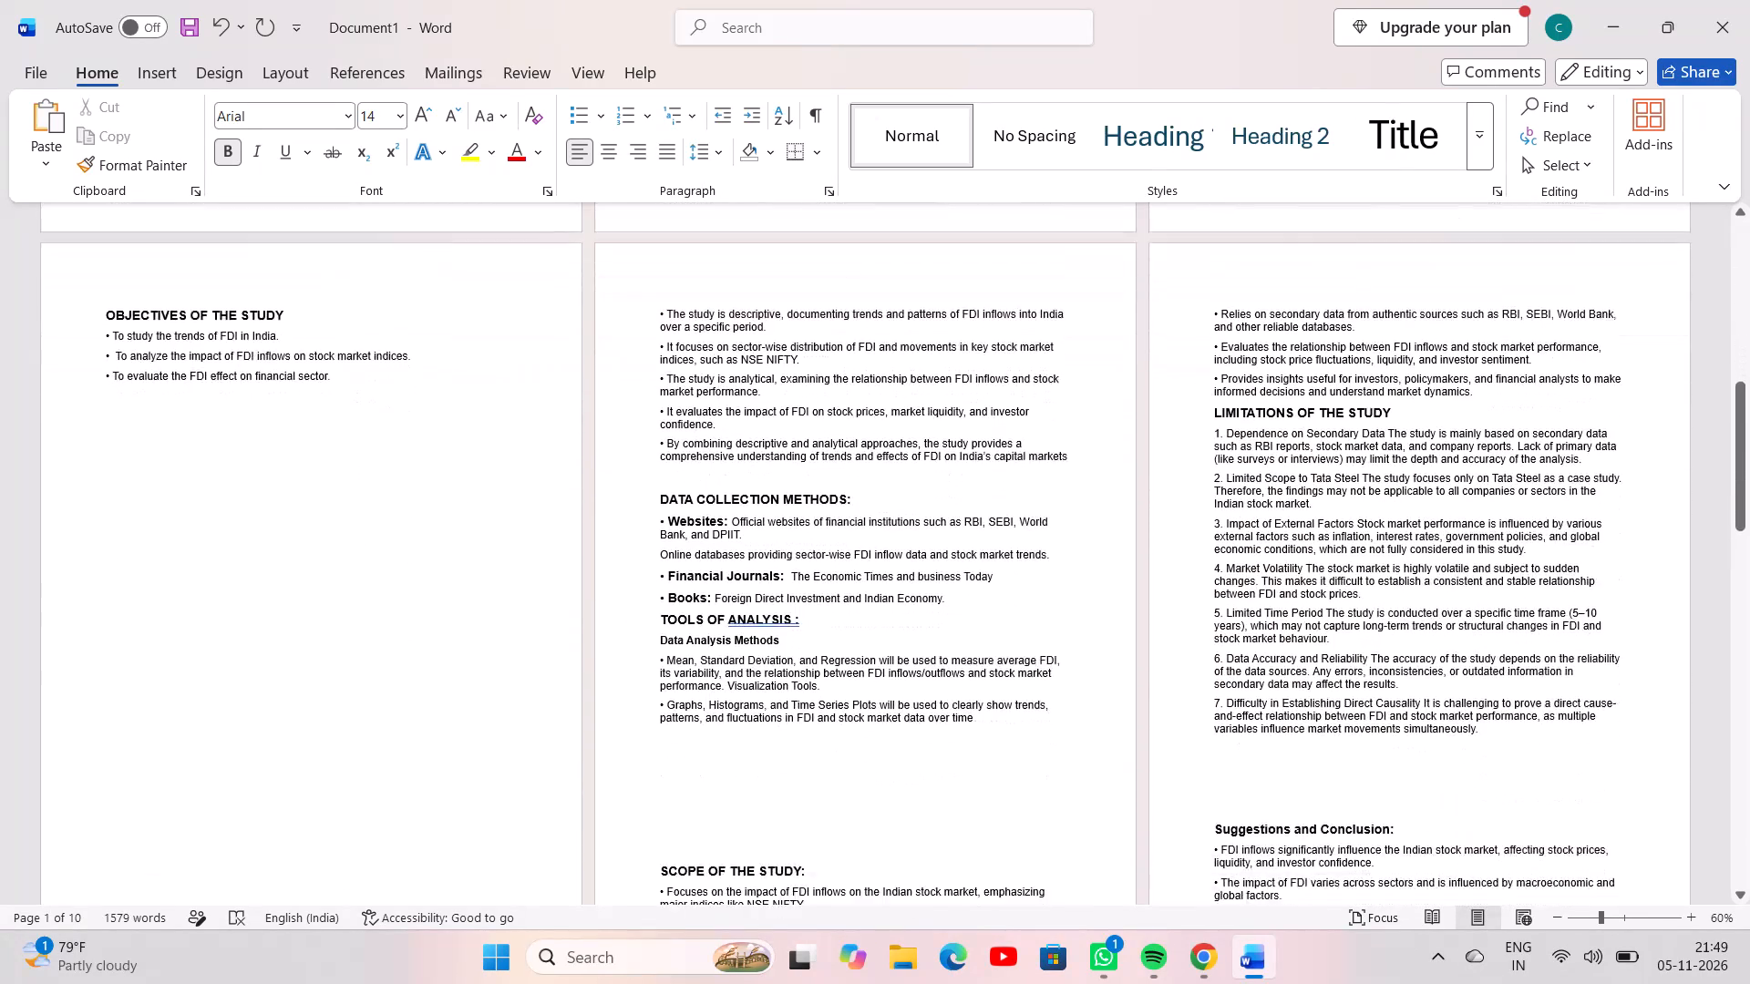
{"action": "scroll", "coordinate": [698, 784], "scroll_direction": "down", "scroll_amount": 2}
{"action": "left_click", "coordinate": [103, 784]}
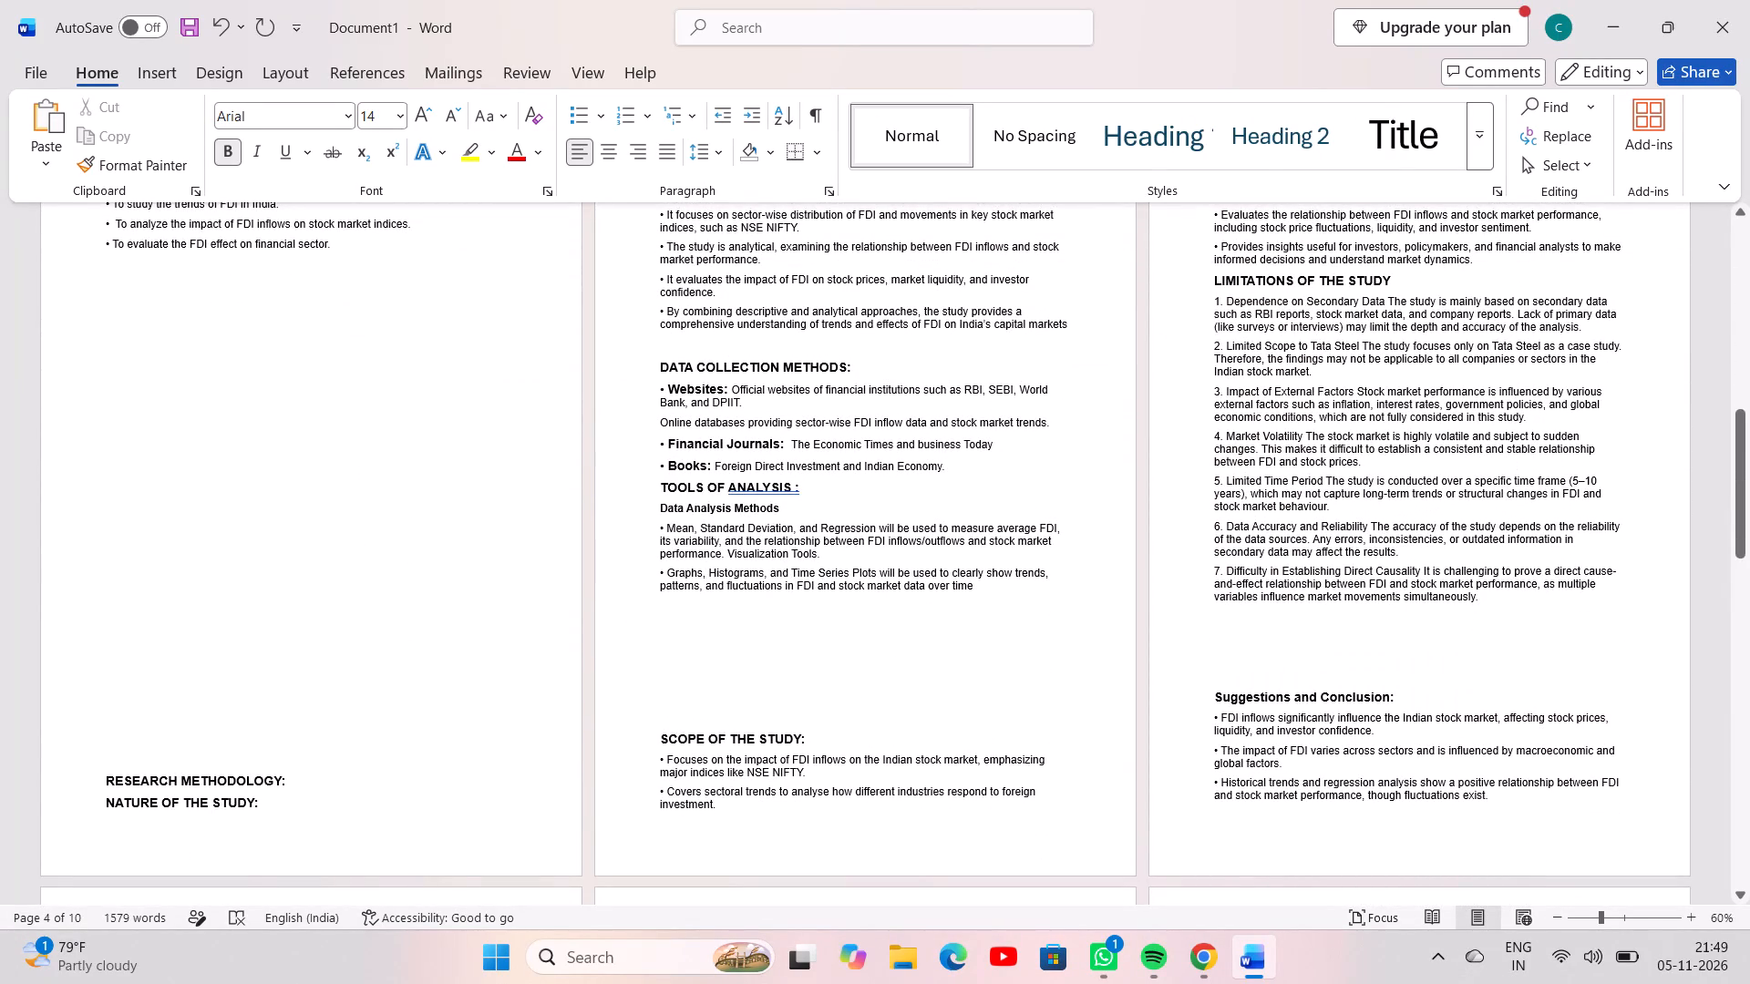
{"action": "key", "text": "Return"}
{"action": "key", "text": "Return"}
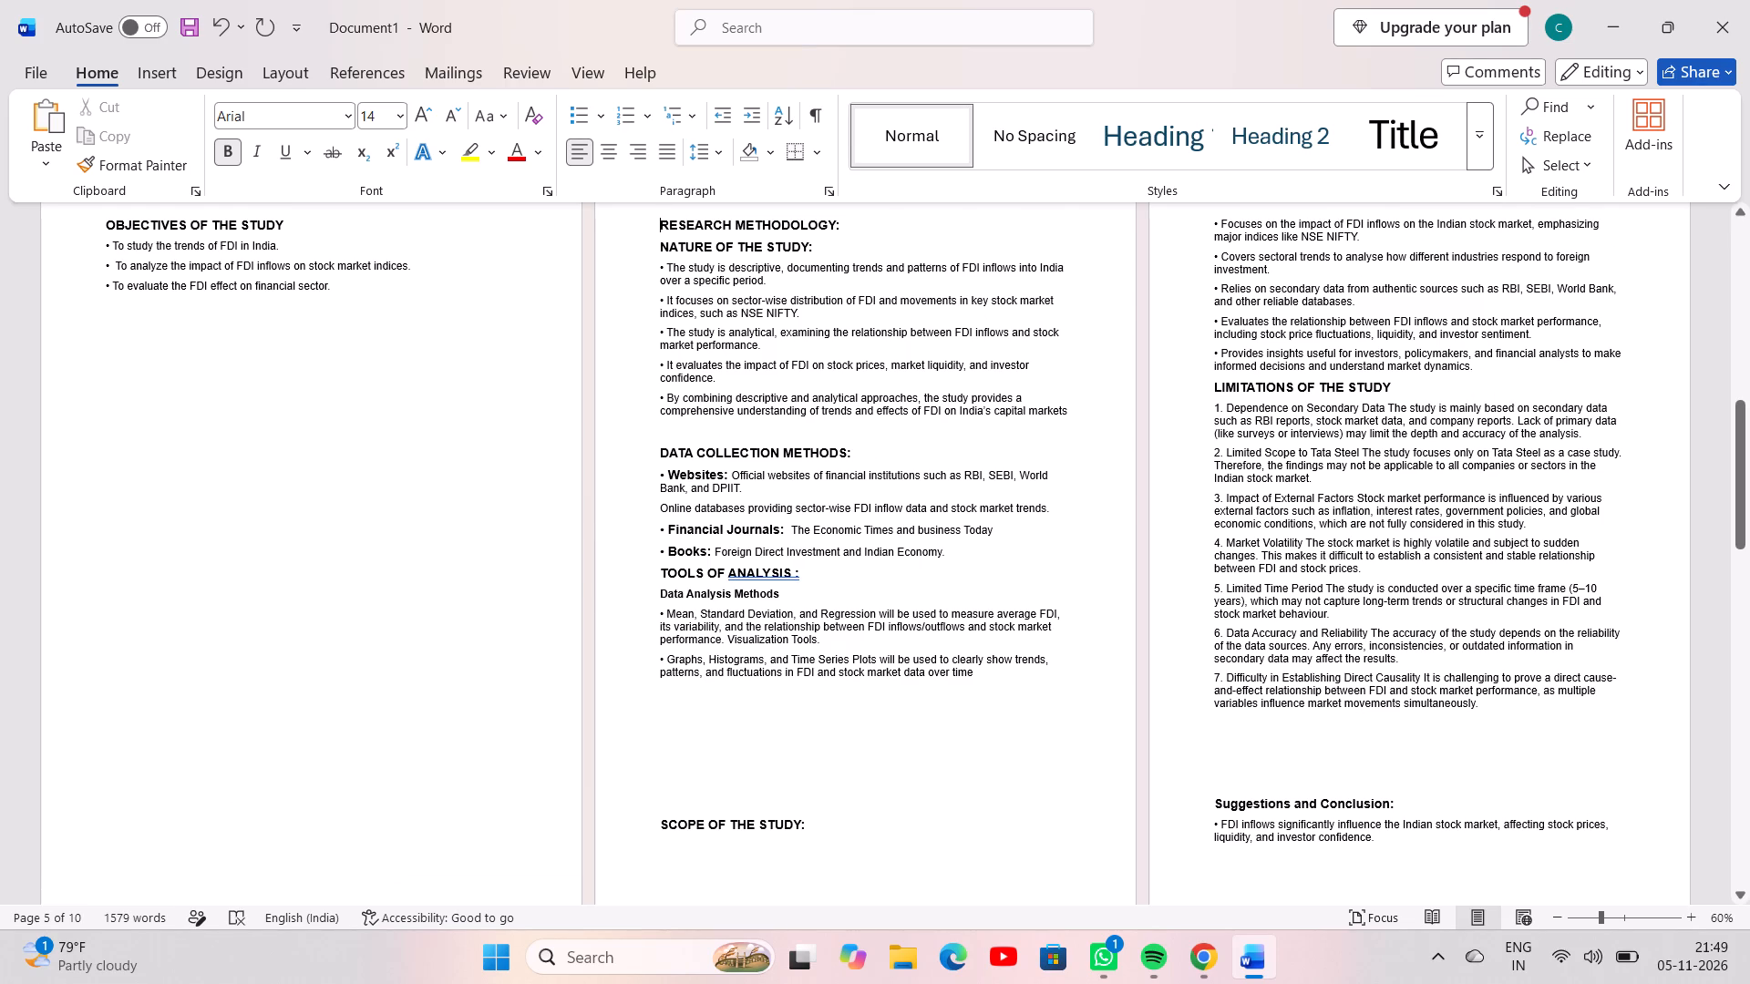
Insert a blank line above the SCOPE OF THE STUDY heading to push it to the top of the next page.
{"action": "left_click", "coordinate": [649, 837]}
{"action": "key", "text": "Return"}
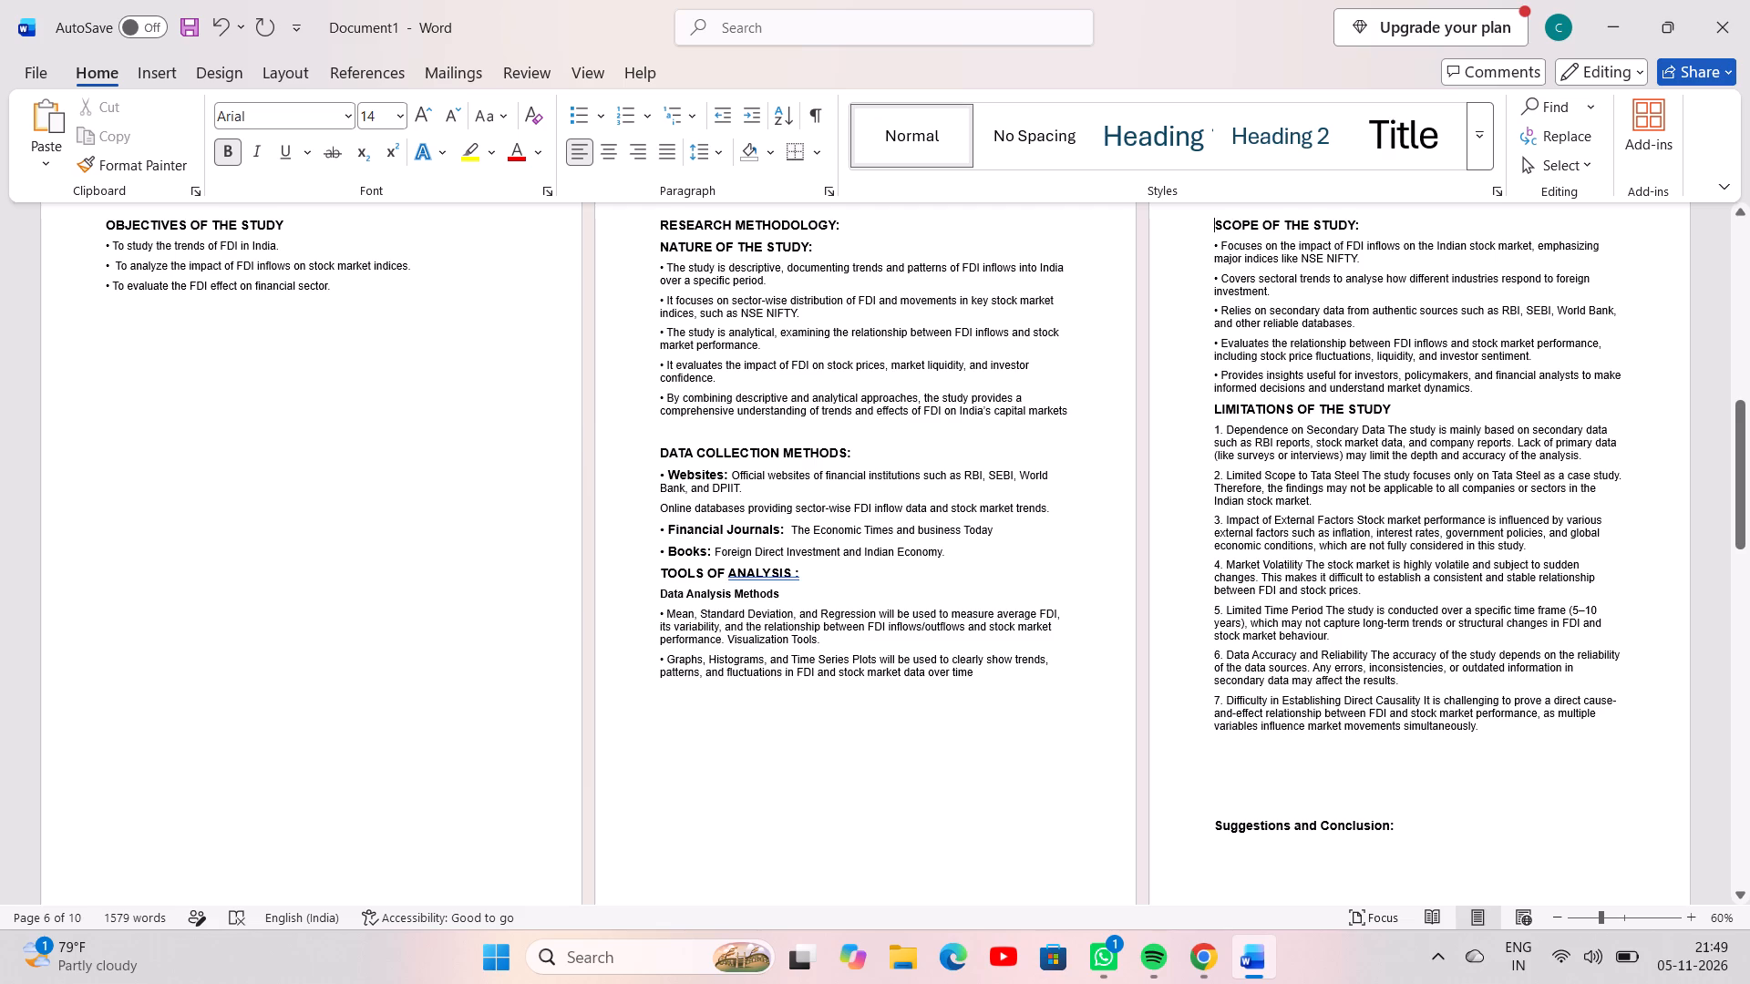
Increase the Data Analysis Methods subheading under TOOLS OF ANALYSIS to 14 pt.
{"action": "scroll", "coordinate": [655, 595], "scroll_direction": "up", "scroll_amount": 1}
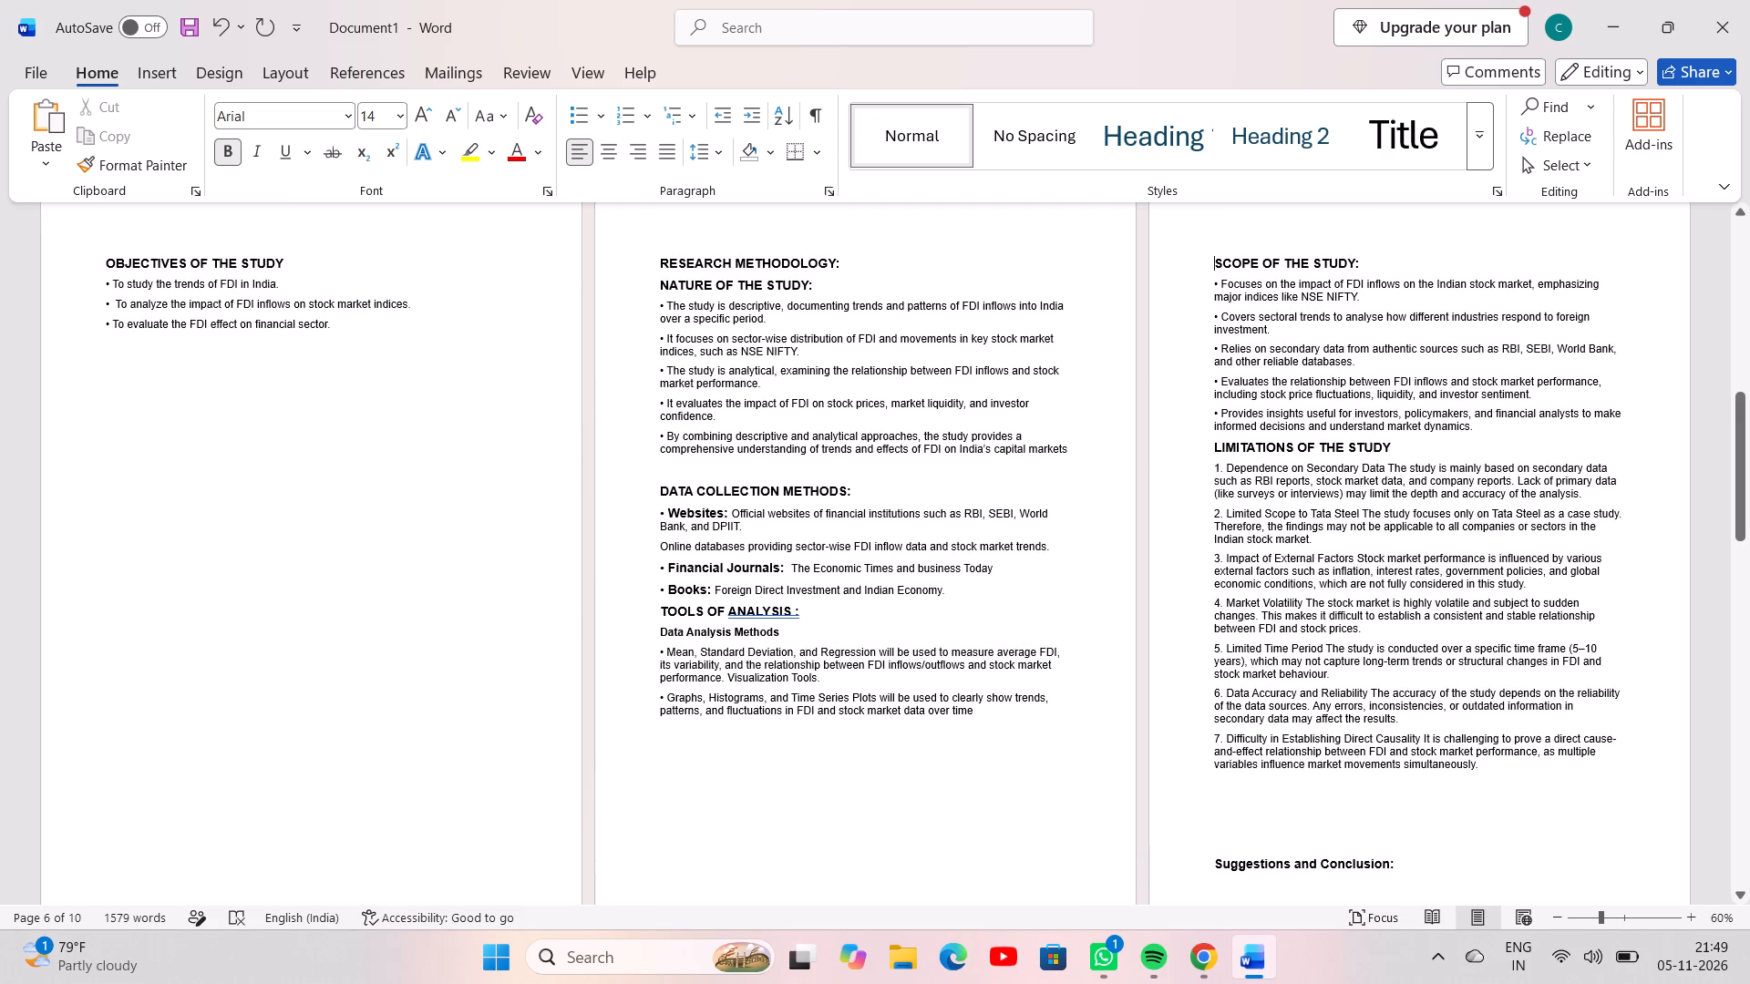
{"action": "left_click_drag", "start_coordinate": [785, 631], "coordinate": [663, 630]}
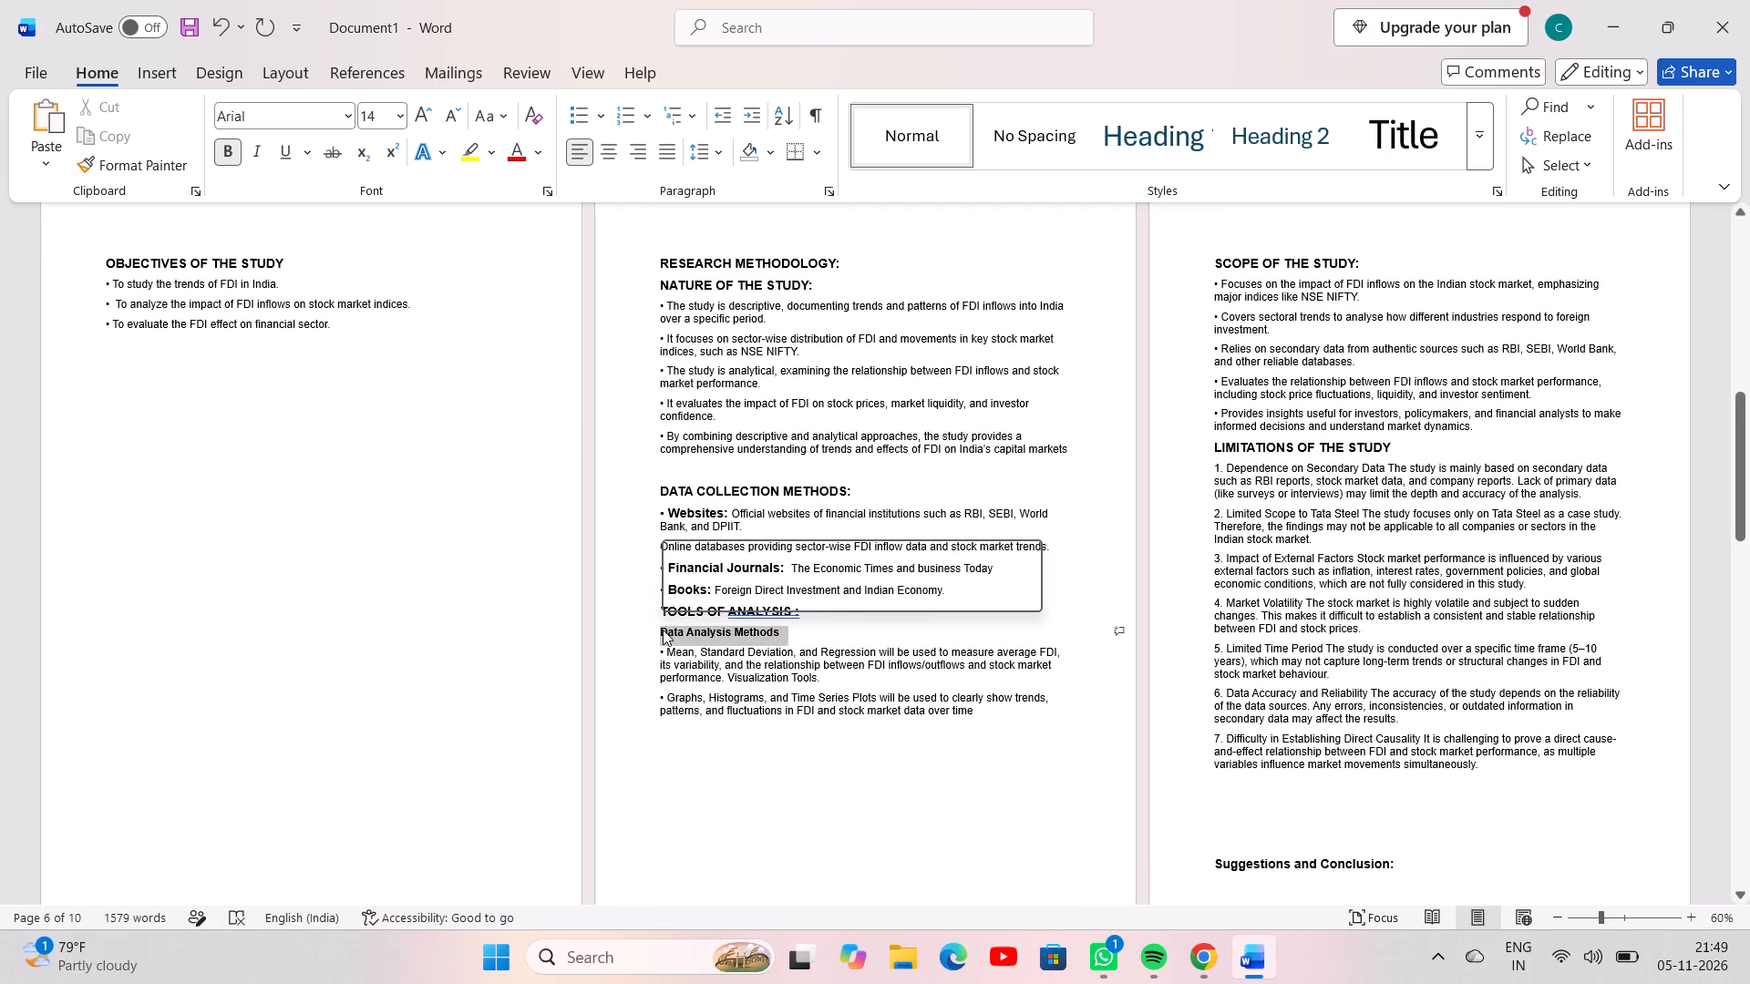
{"action": "left_click", "coordinate": [857, 557]}
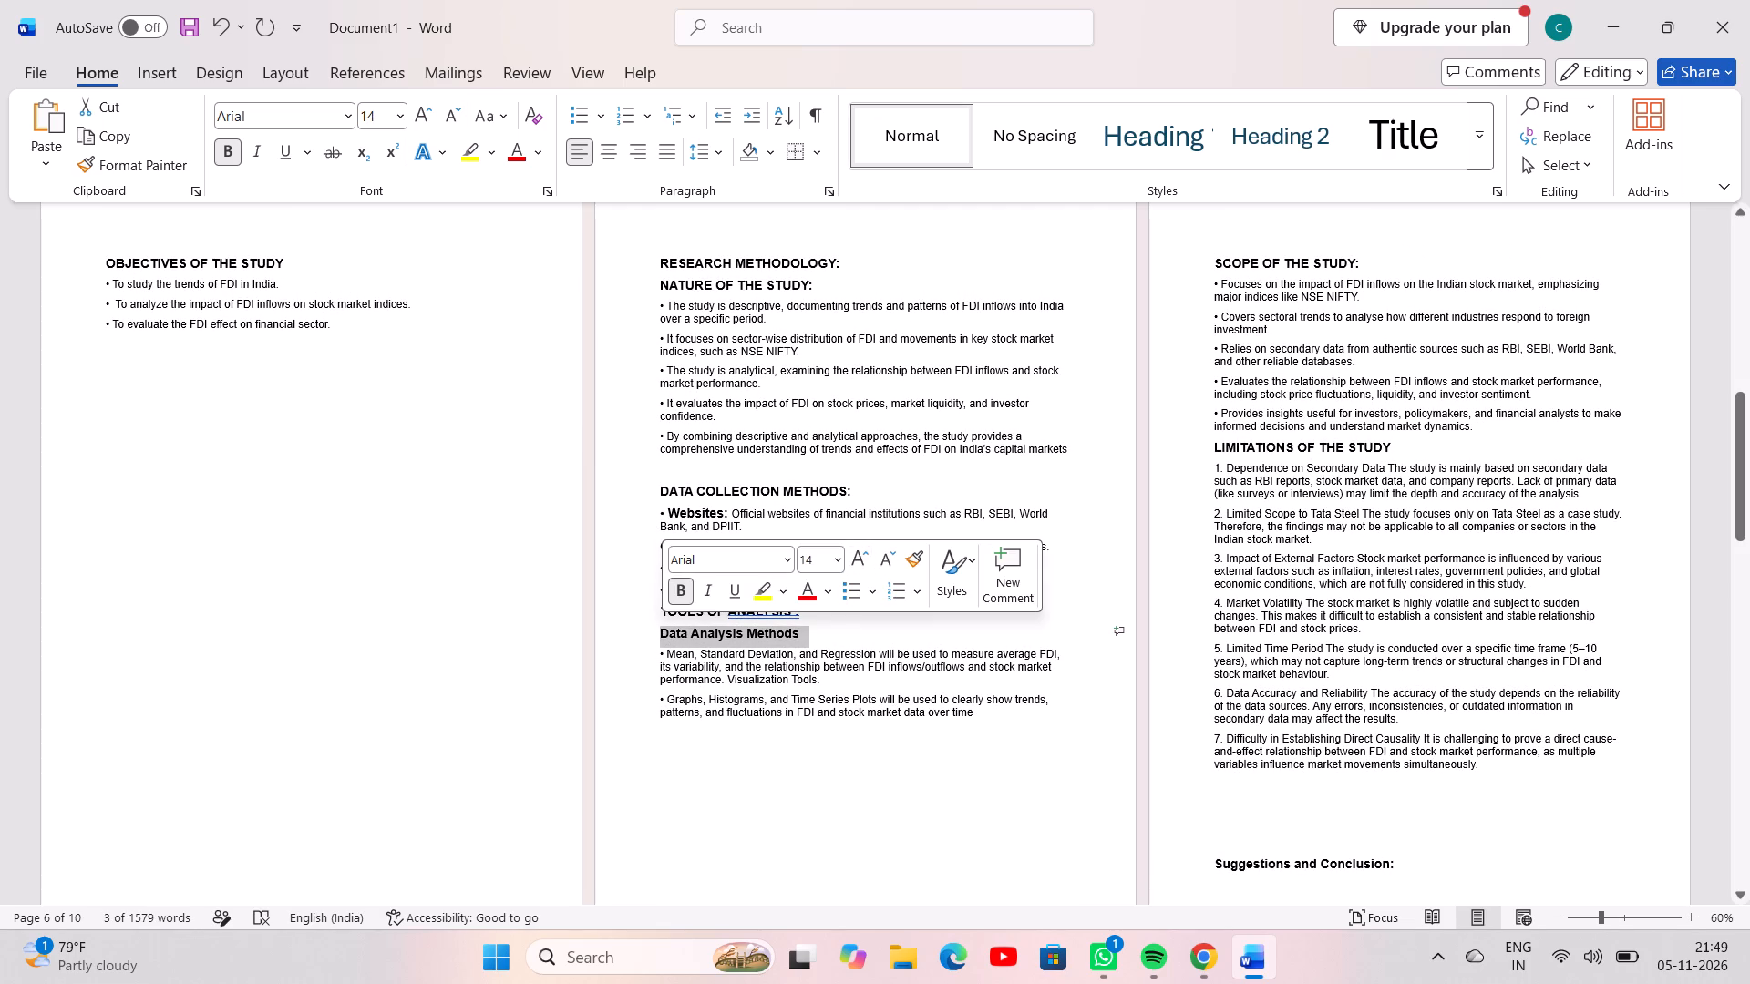
{"action": "left_click", "coordinate": [888, 735]}
Insert a blank line between the last Scope of the Study bullet and the LIMITATIONS OF THE STUDY heading.
{"action": "scroll", "coordinate": [940, 633], "scroll_direction": "up", "scroll_amount": 1}
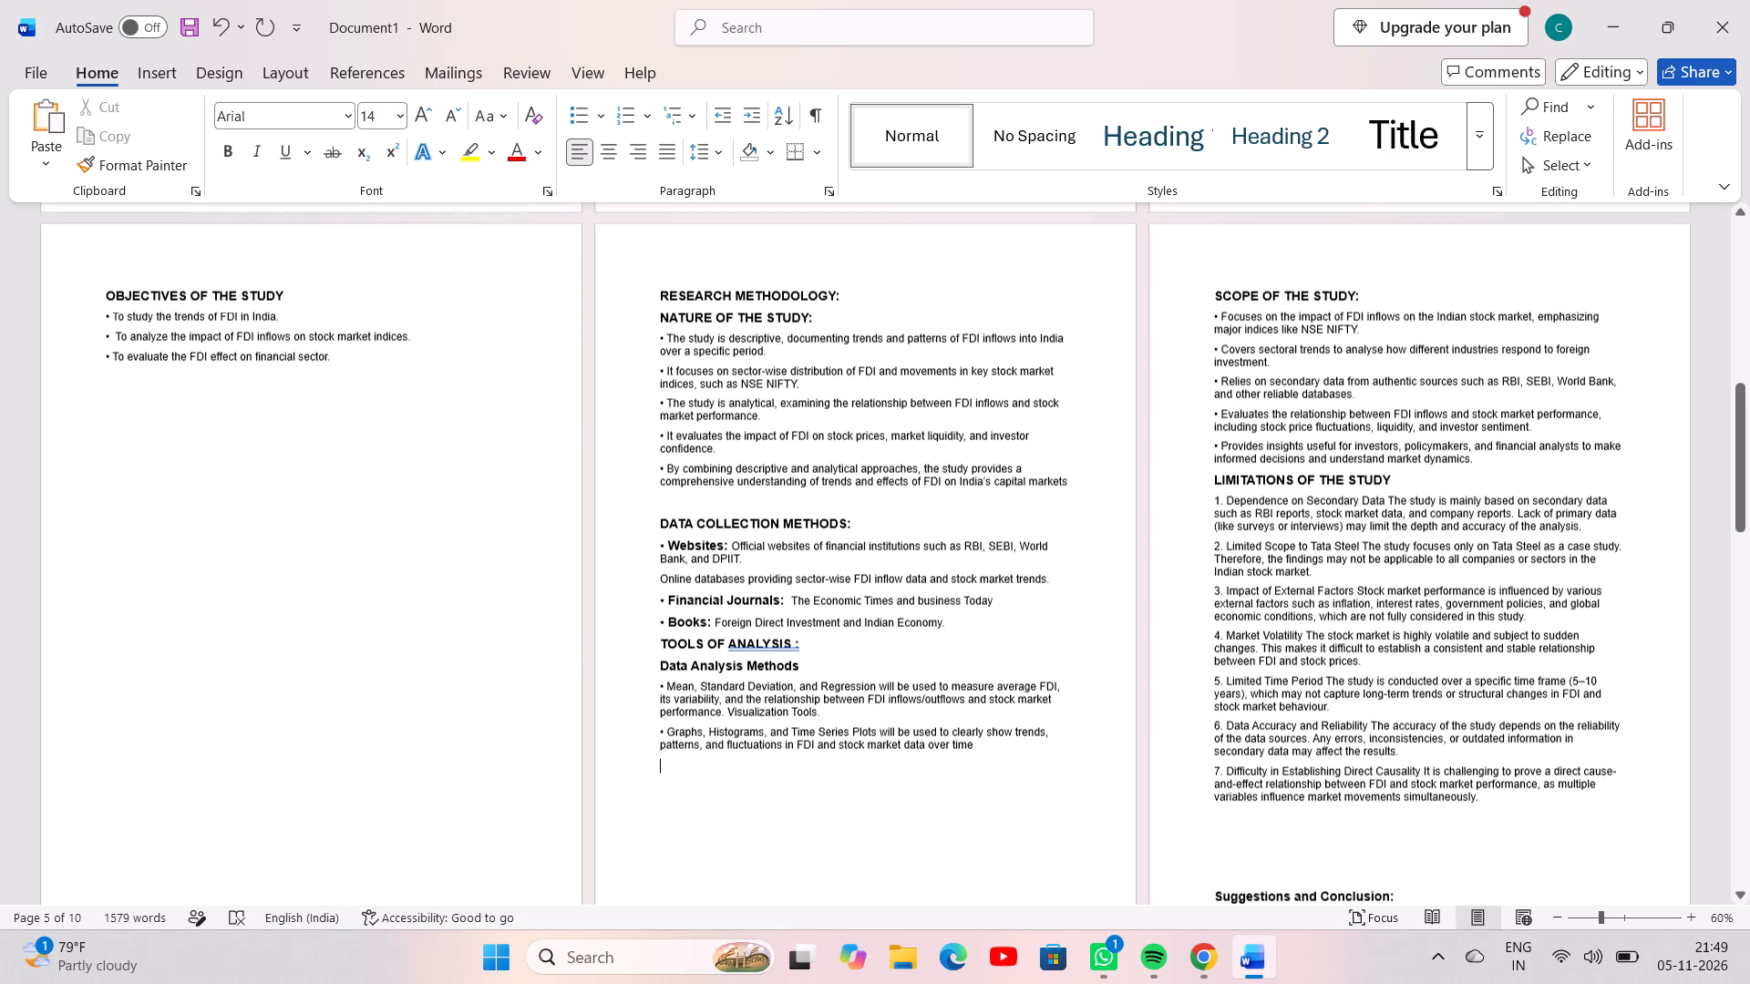
{"action": "scroll", "coordinate": [940, 633], "scroll_direction": "up", "scroll_amount": 1}
{"action": "scroll", "coordinate": [1220, 586], "scroll_direction": "down", "scroll_amount": 1}
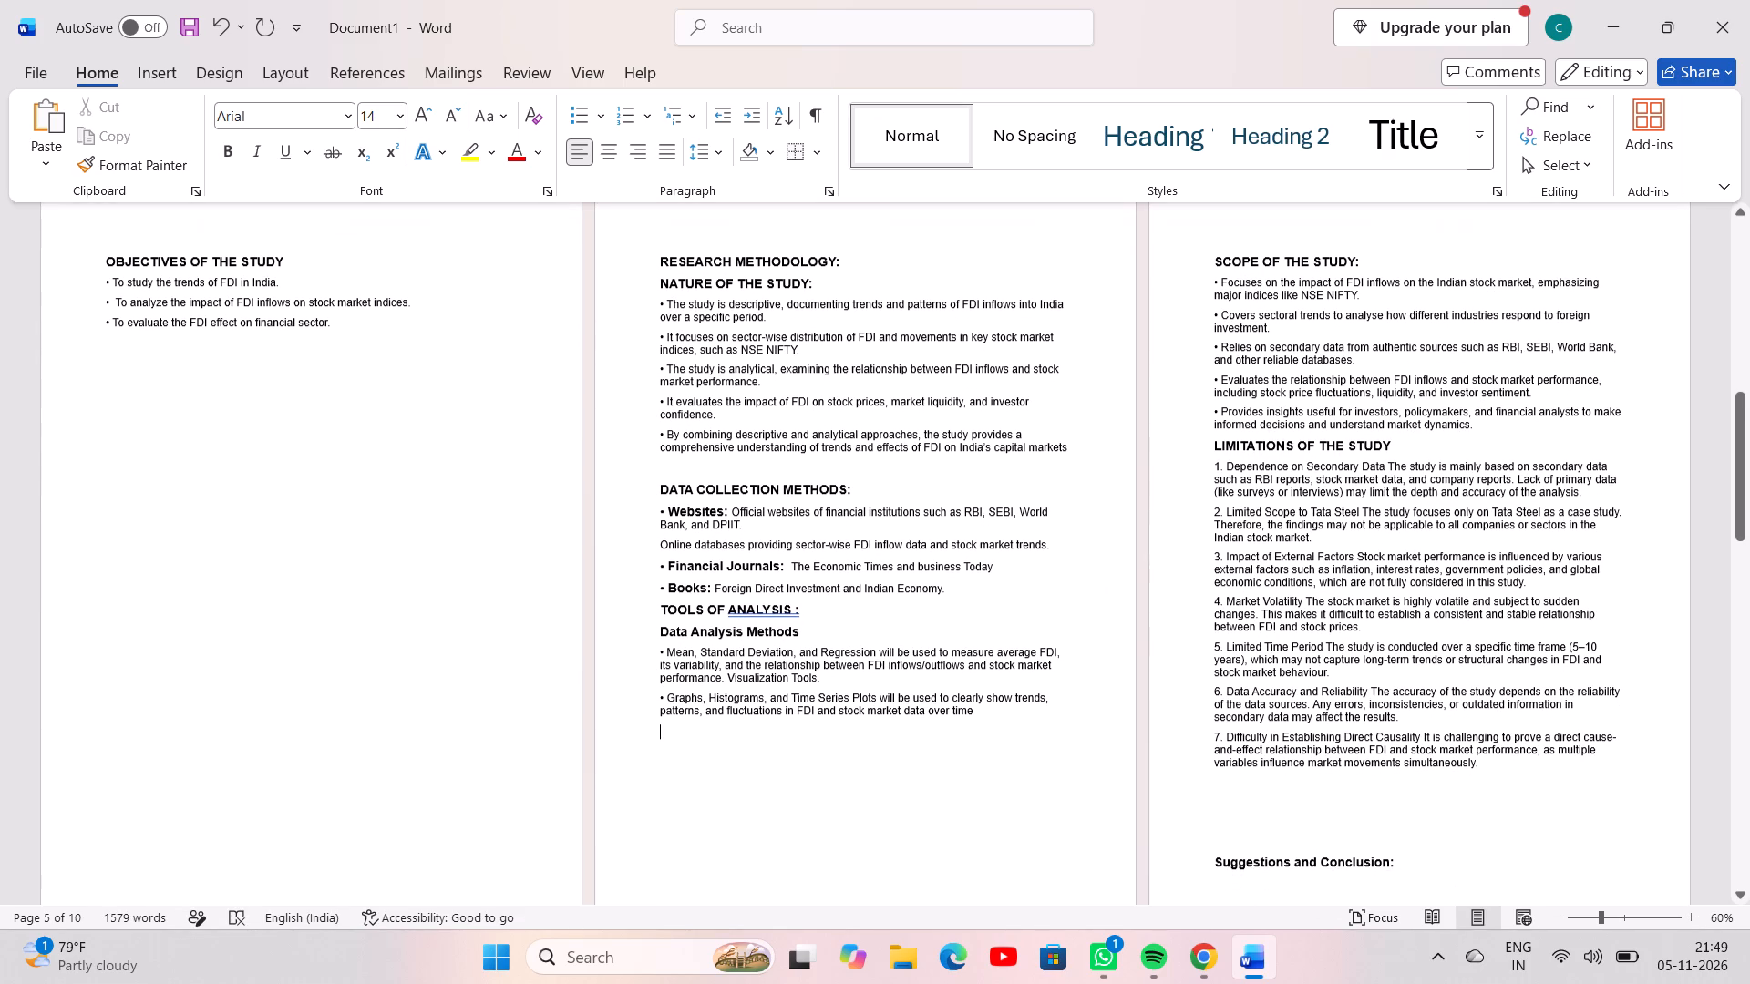
{"action": "left_click", "coordinate": [1208, 445]}
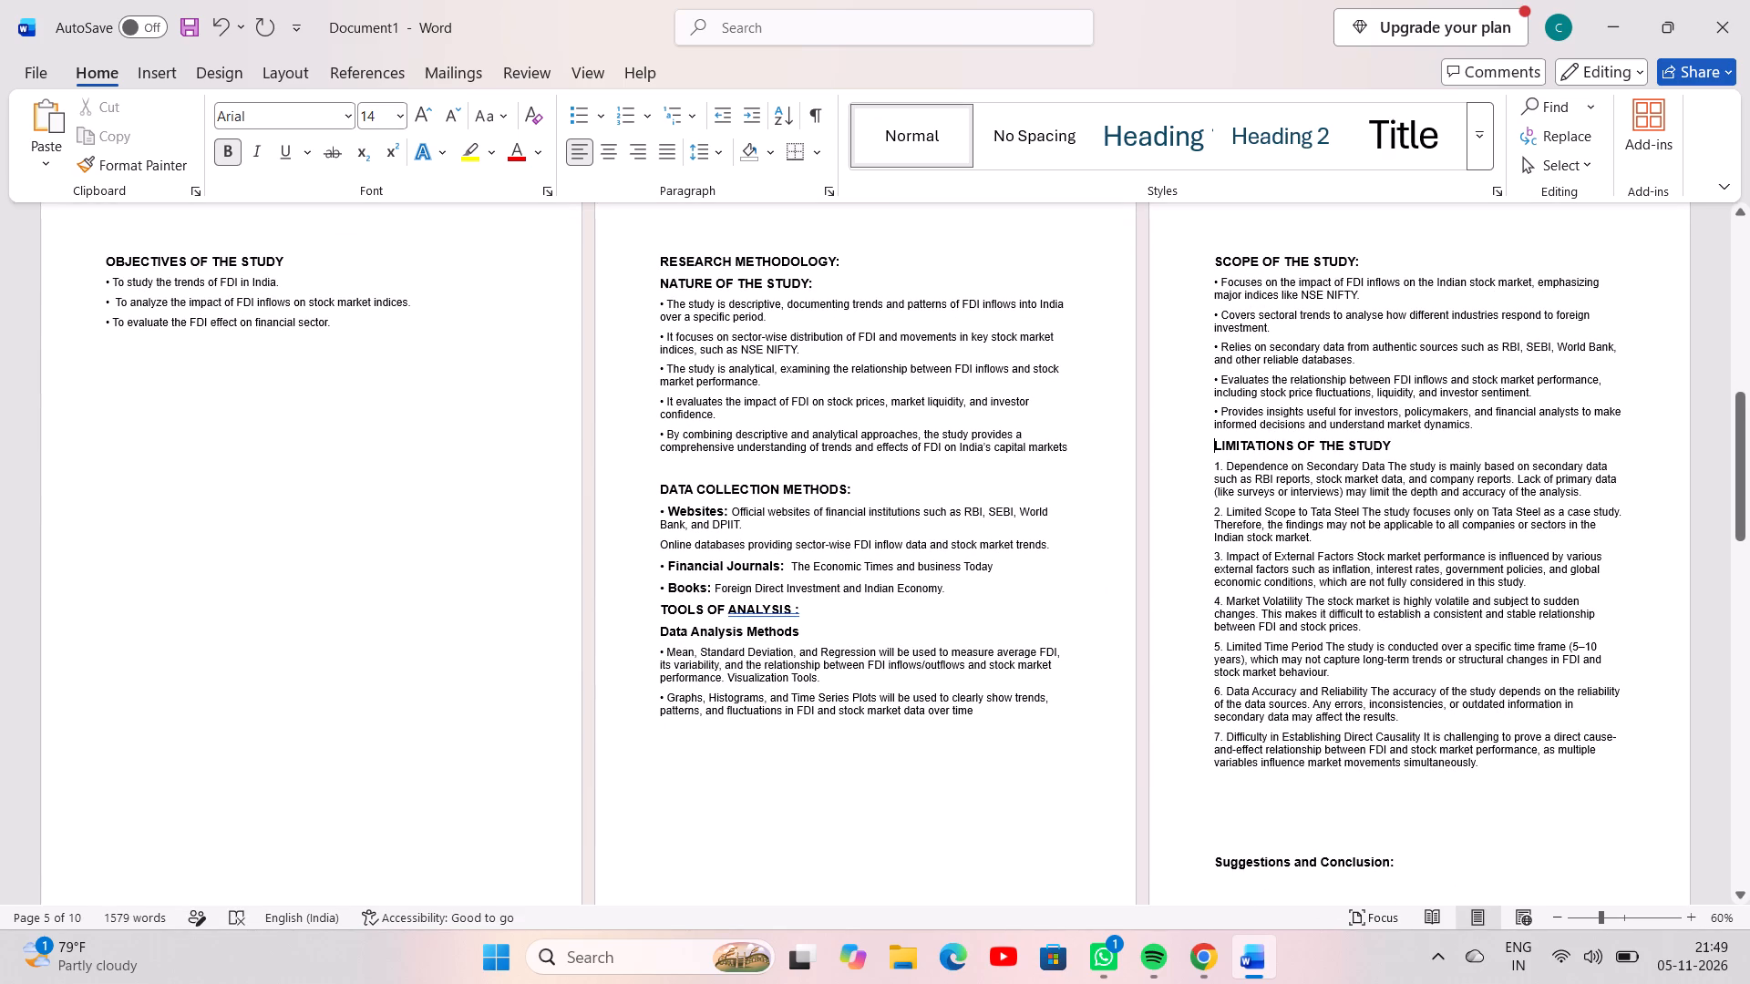
{"action": "key", "text": "Return"}
Insert two blank lines above BIBLIOGRAPHY so it and the Books heading start on the page with the references.
{"action": "scroll", "coordinate": [1208, 445], "scroll_direction": "down", "scroll_amount": 3}
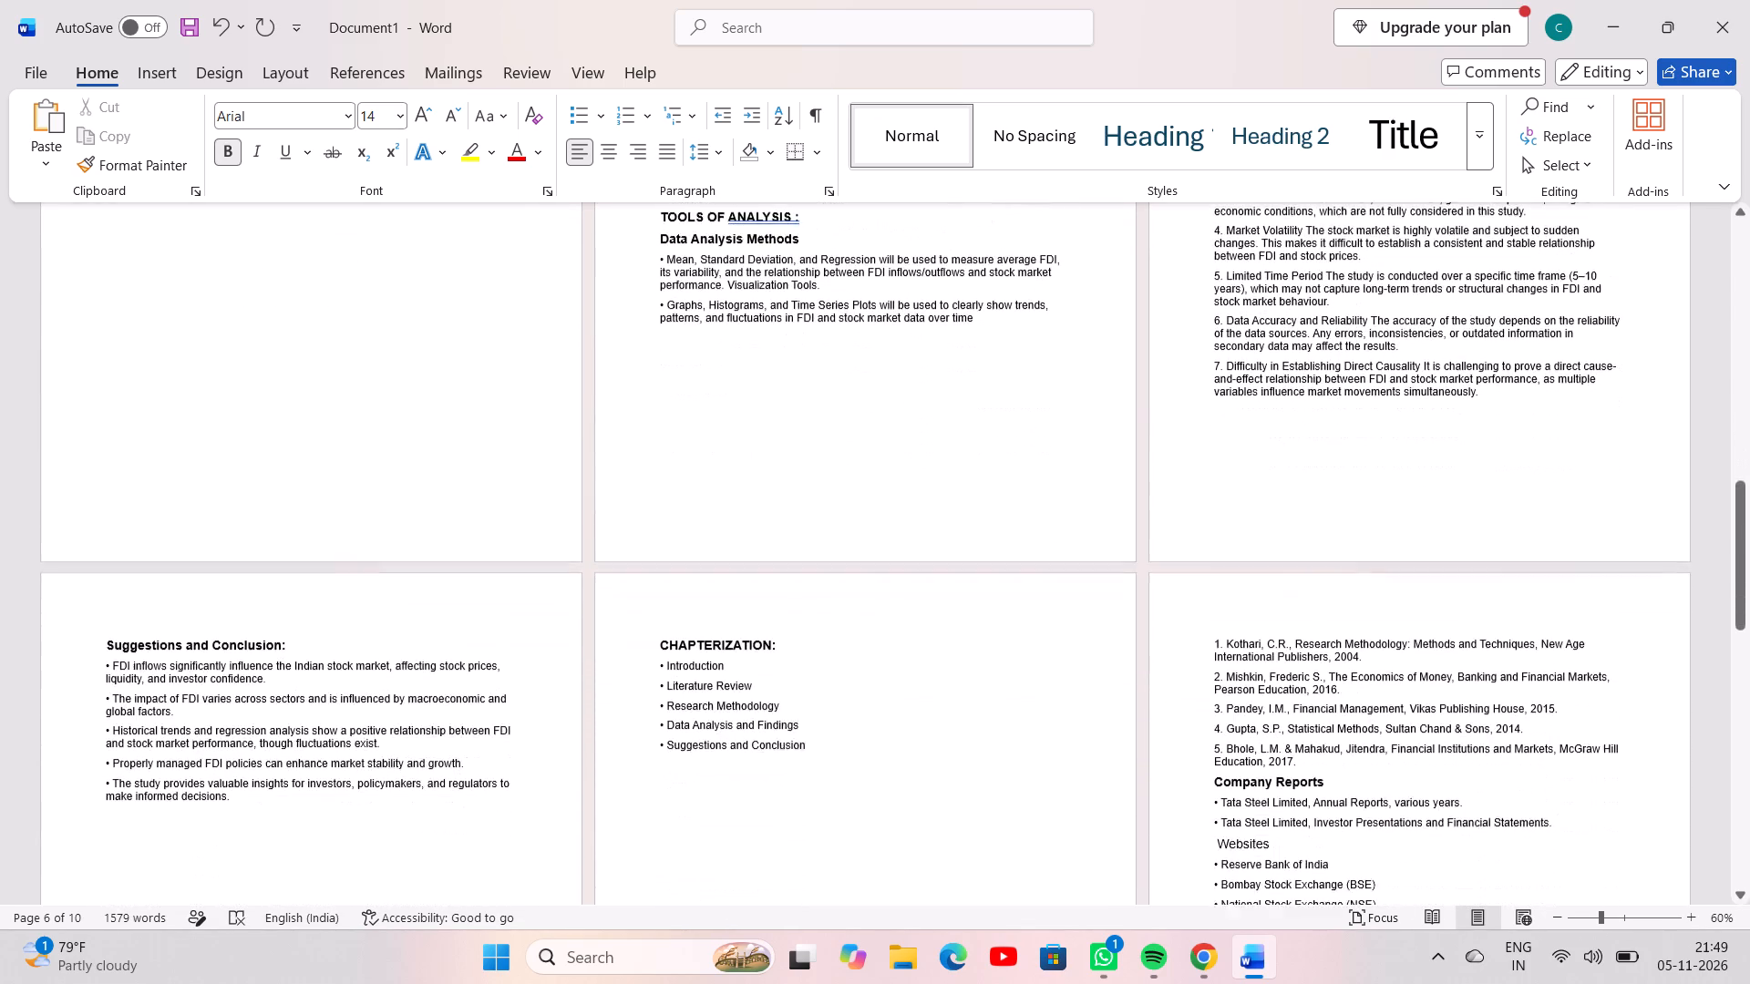
{"action": "scroll", "coordinate": [1208, 445], "scroll_direction": "down", "scroll_amount": 3}
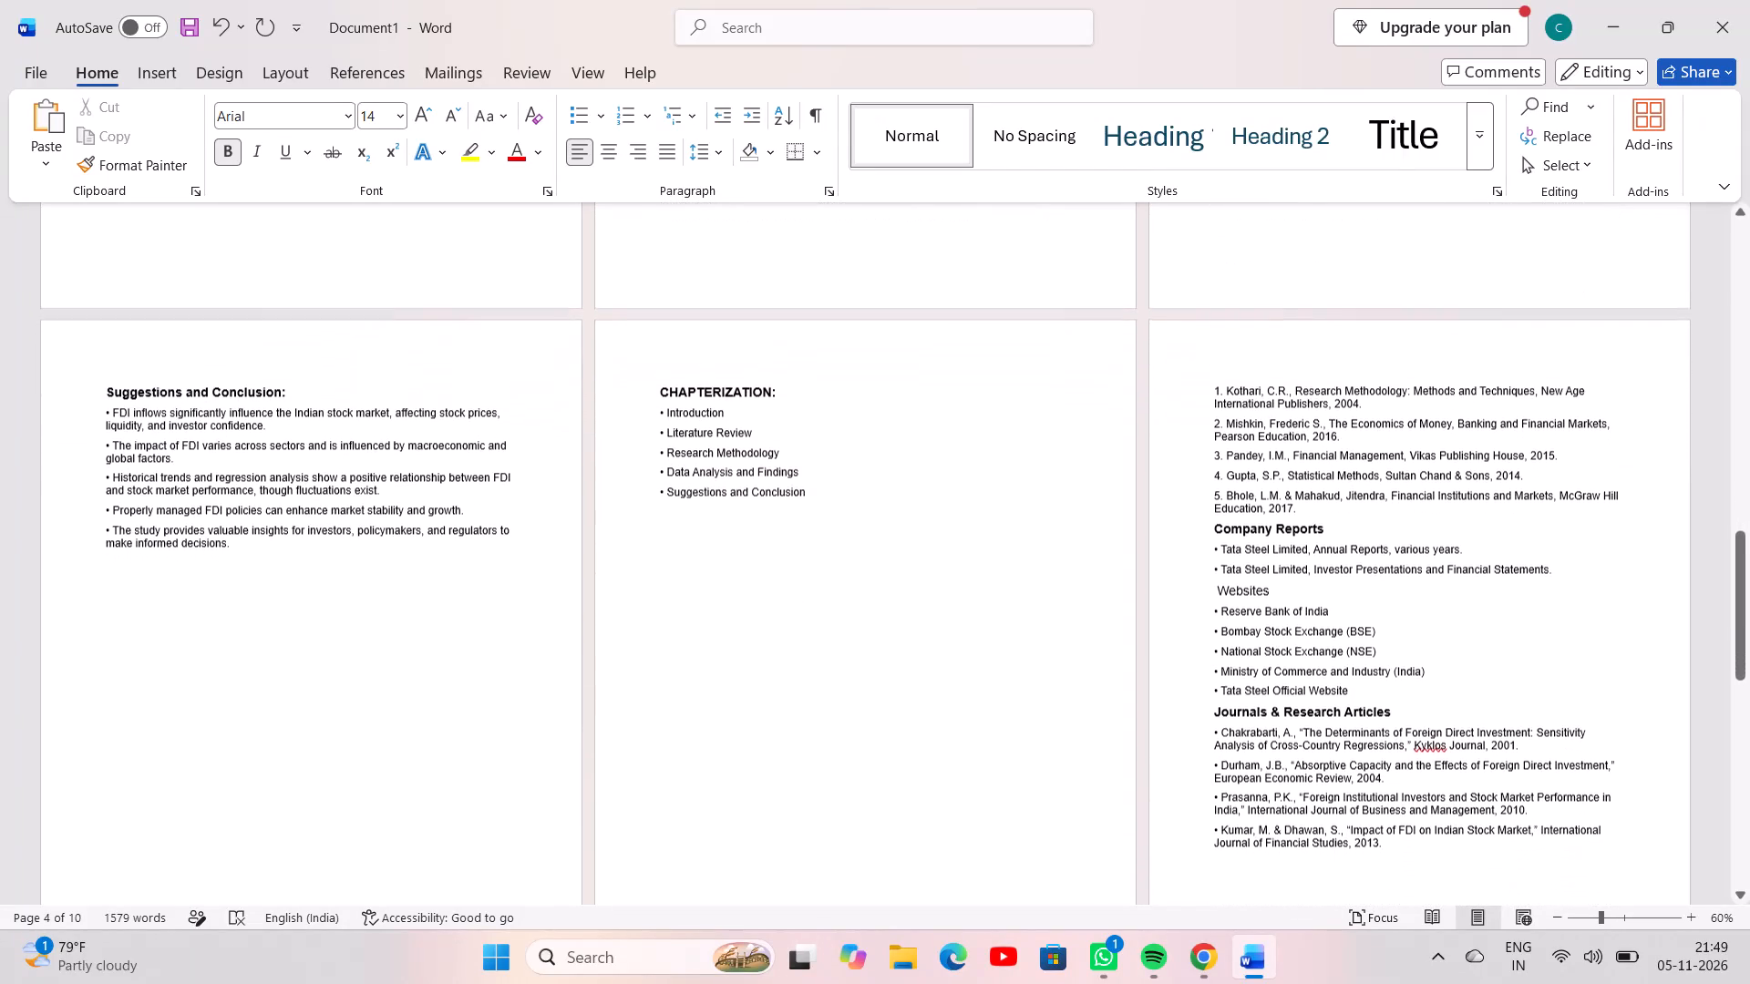
{"action": "scroll", "coordinate": [1208, 445], "scroll_direction": "down", "scroll_amount": 3}
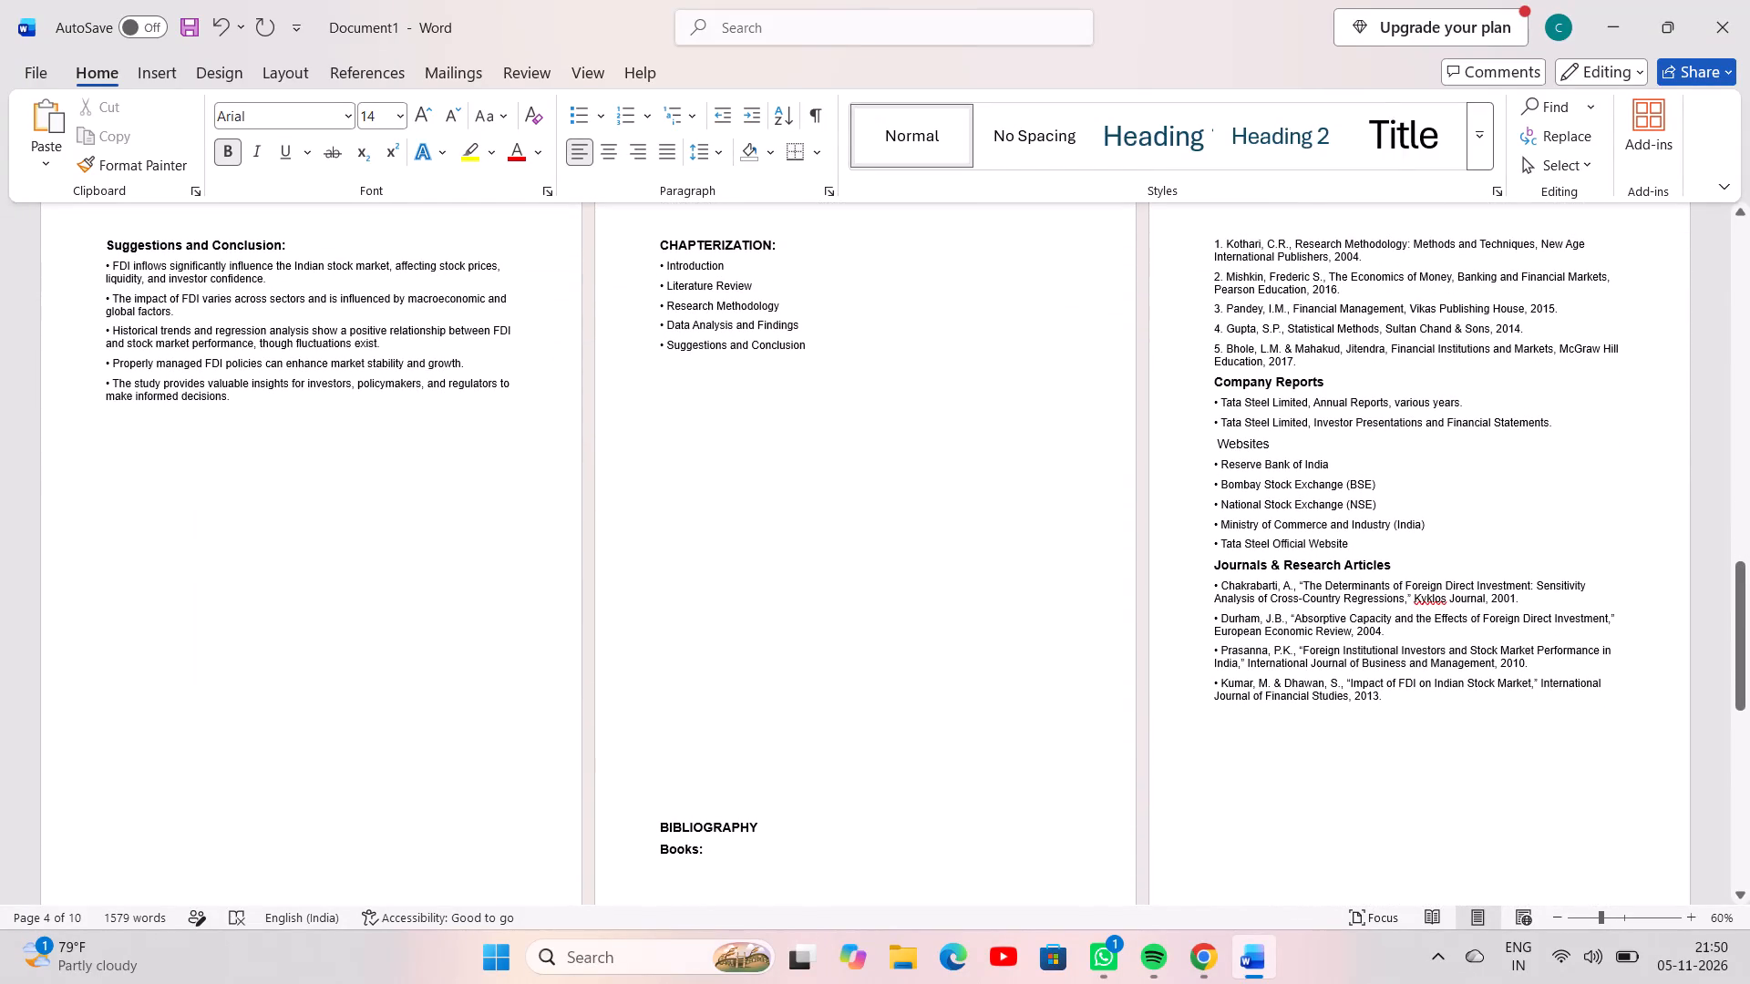
{"action": "left_click", "coordinate": [651, 826]}
{"action": "key", "text": "Return"}
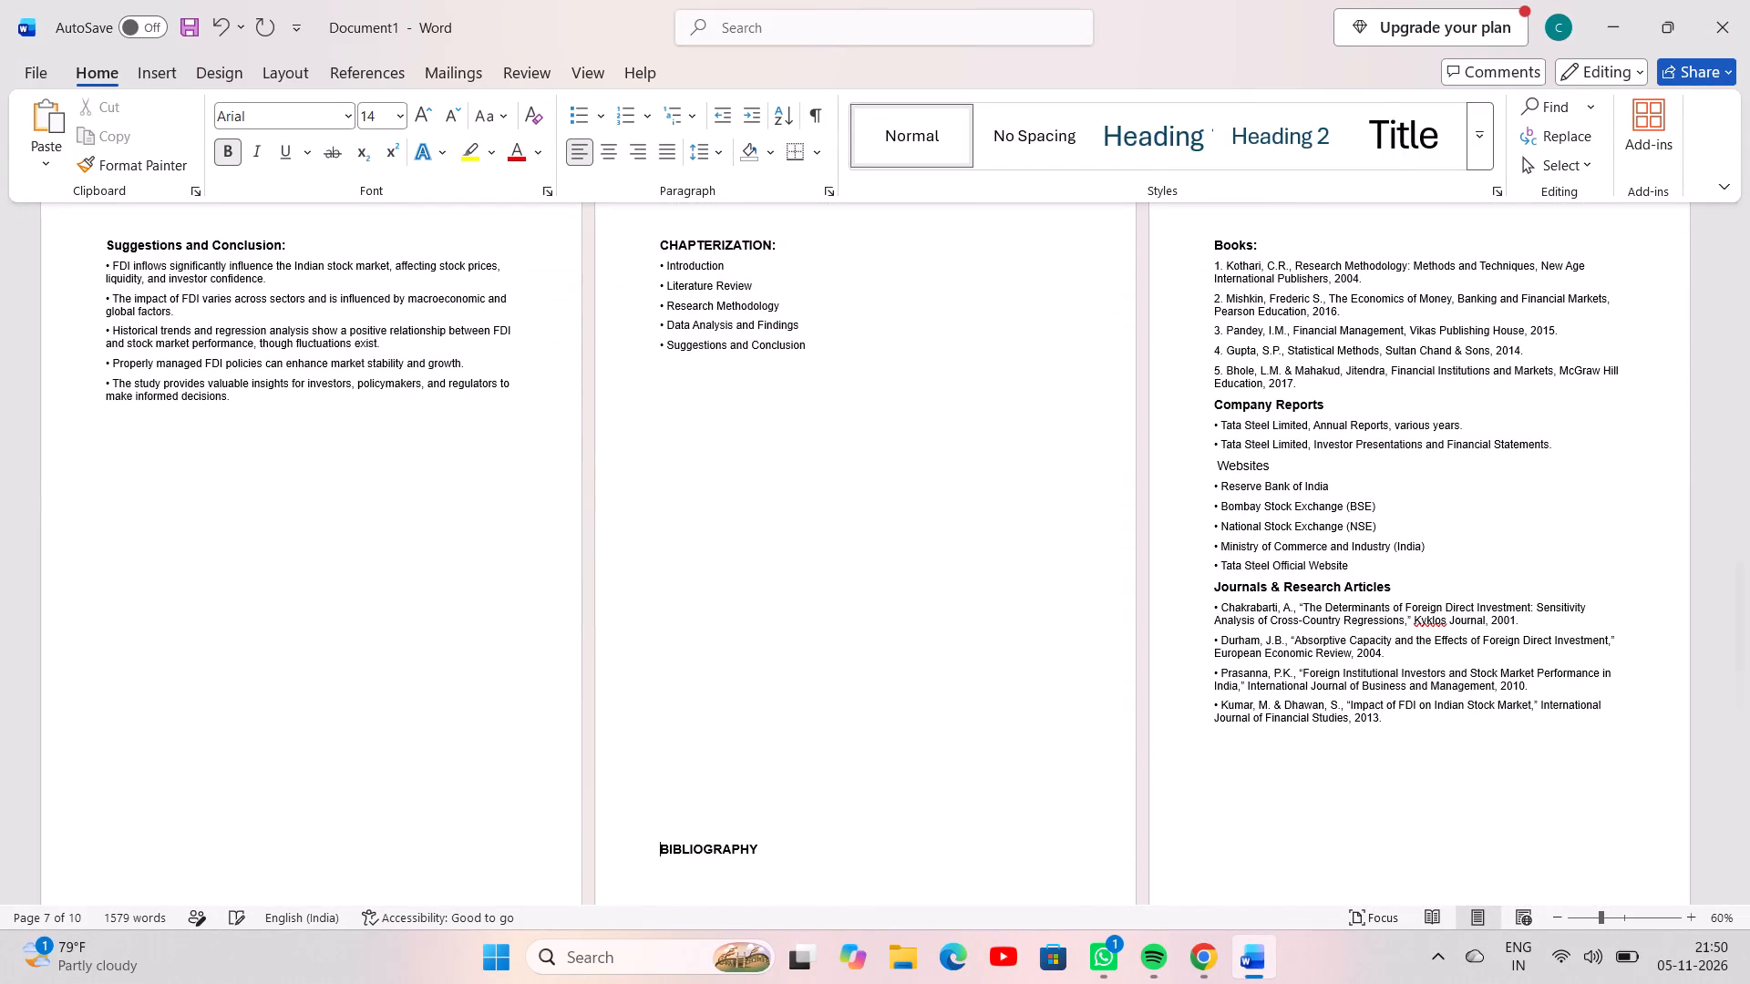
{"action": "key", "text": "Return"}
Insert a blank line above the Company Reports heading and another above the Journals & Research Articles heading in the bibliography.
{"action": "scroll", "coordinate": [651, 826], "scroll_direction": "down", "scroll_amount": 1}
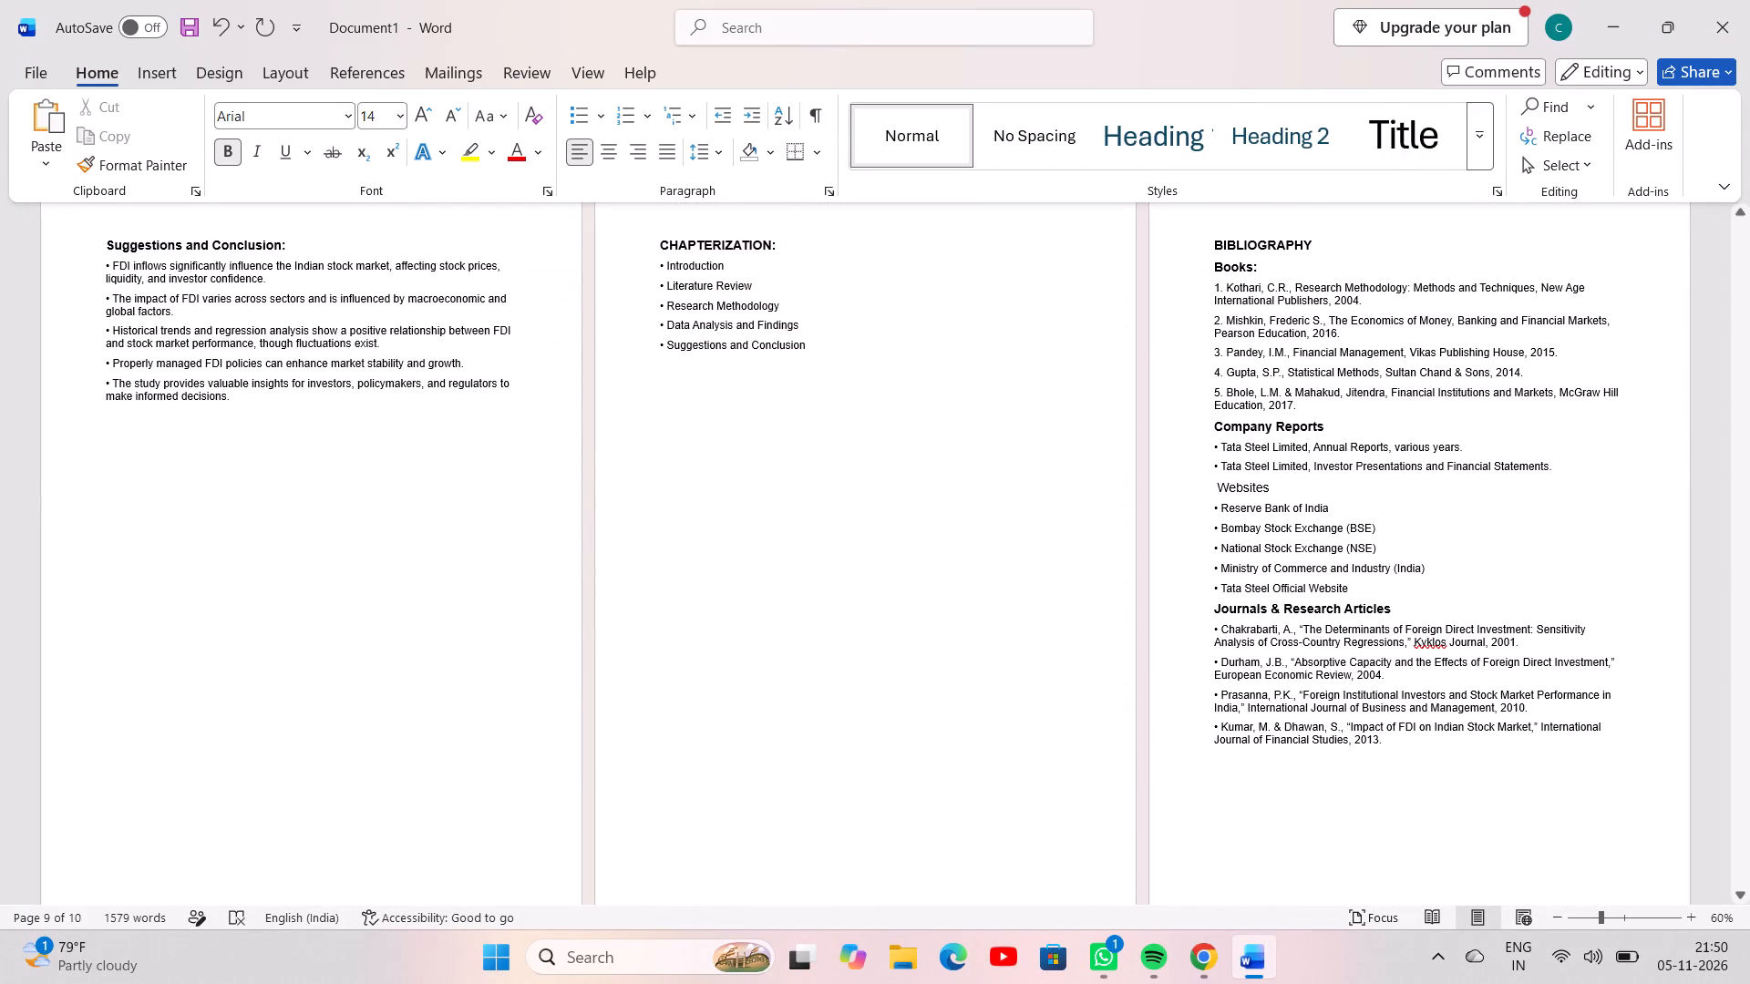
{"action": "scroll", "coordinate": [651, 826], "scroll_direction": "down", "scroll_amount": 1}
{"action": "scroll", "coordinate": [651, 826], "scroll_direction": "up", "scroll_amount": 1}
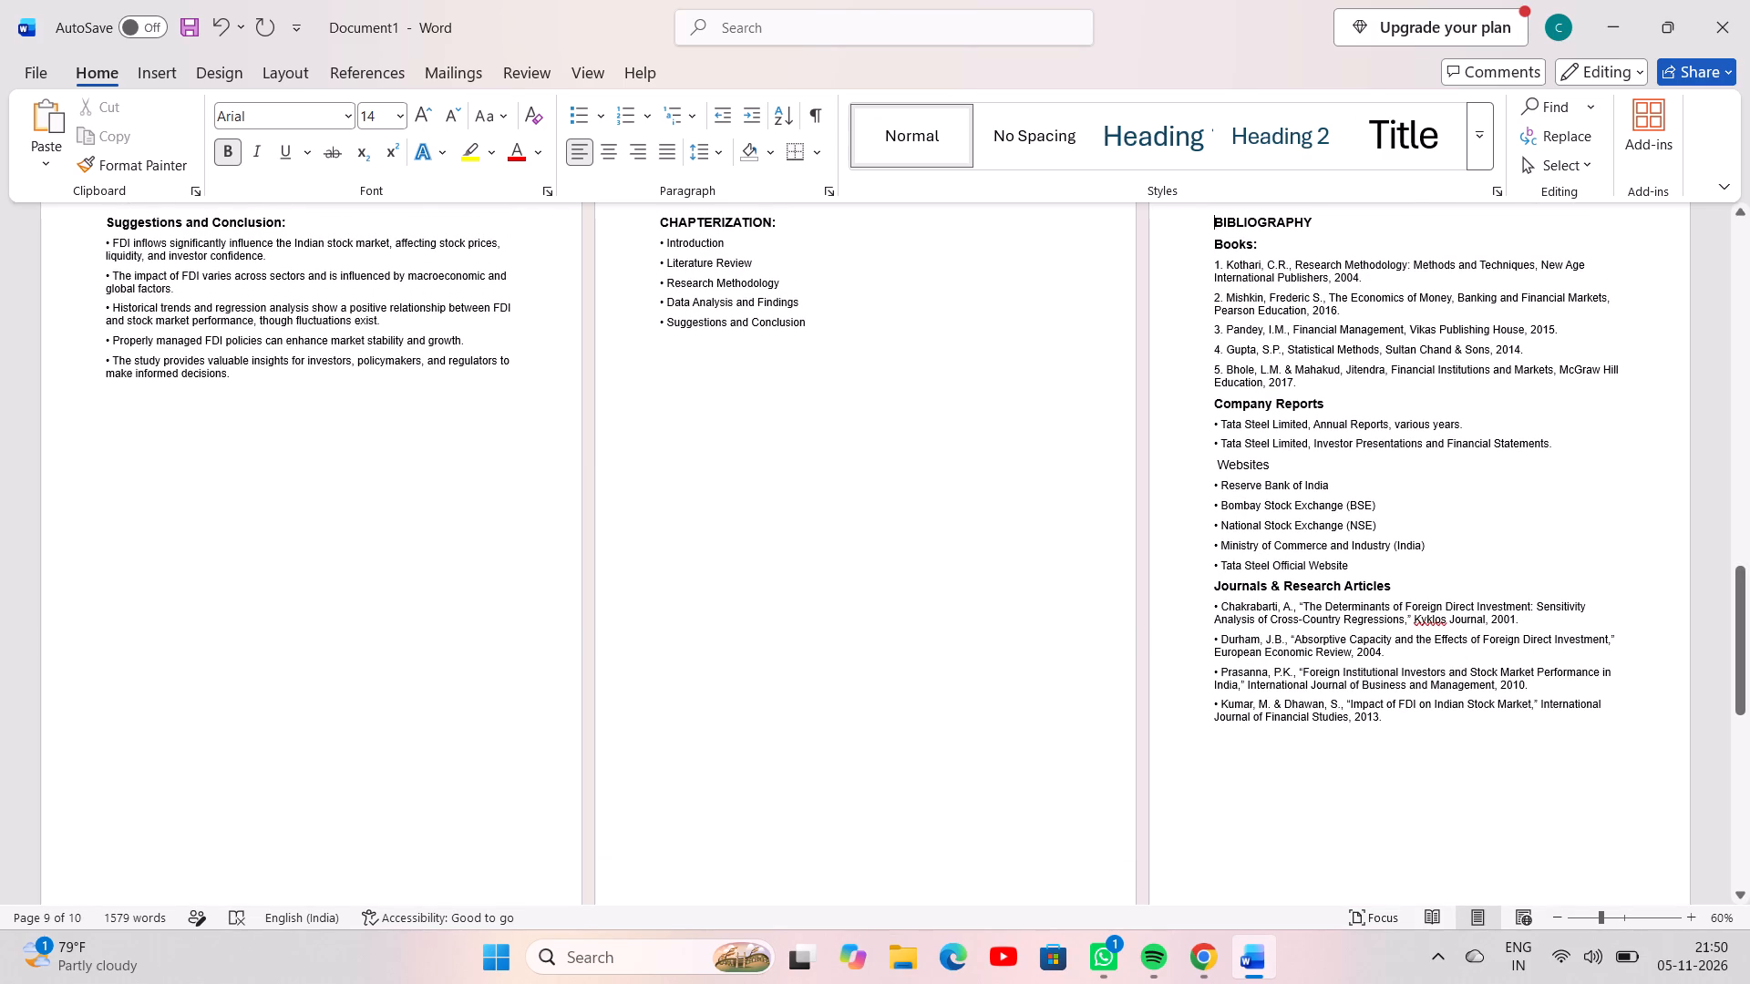
{"action": "left_click", "coordinate": [1310, 389]}
{"action": "key", "text": "Return"}
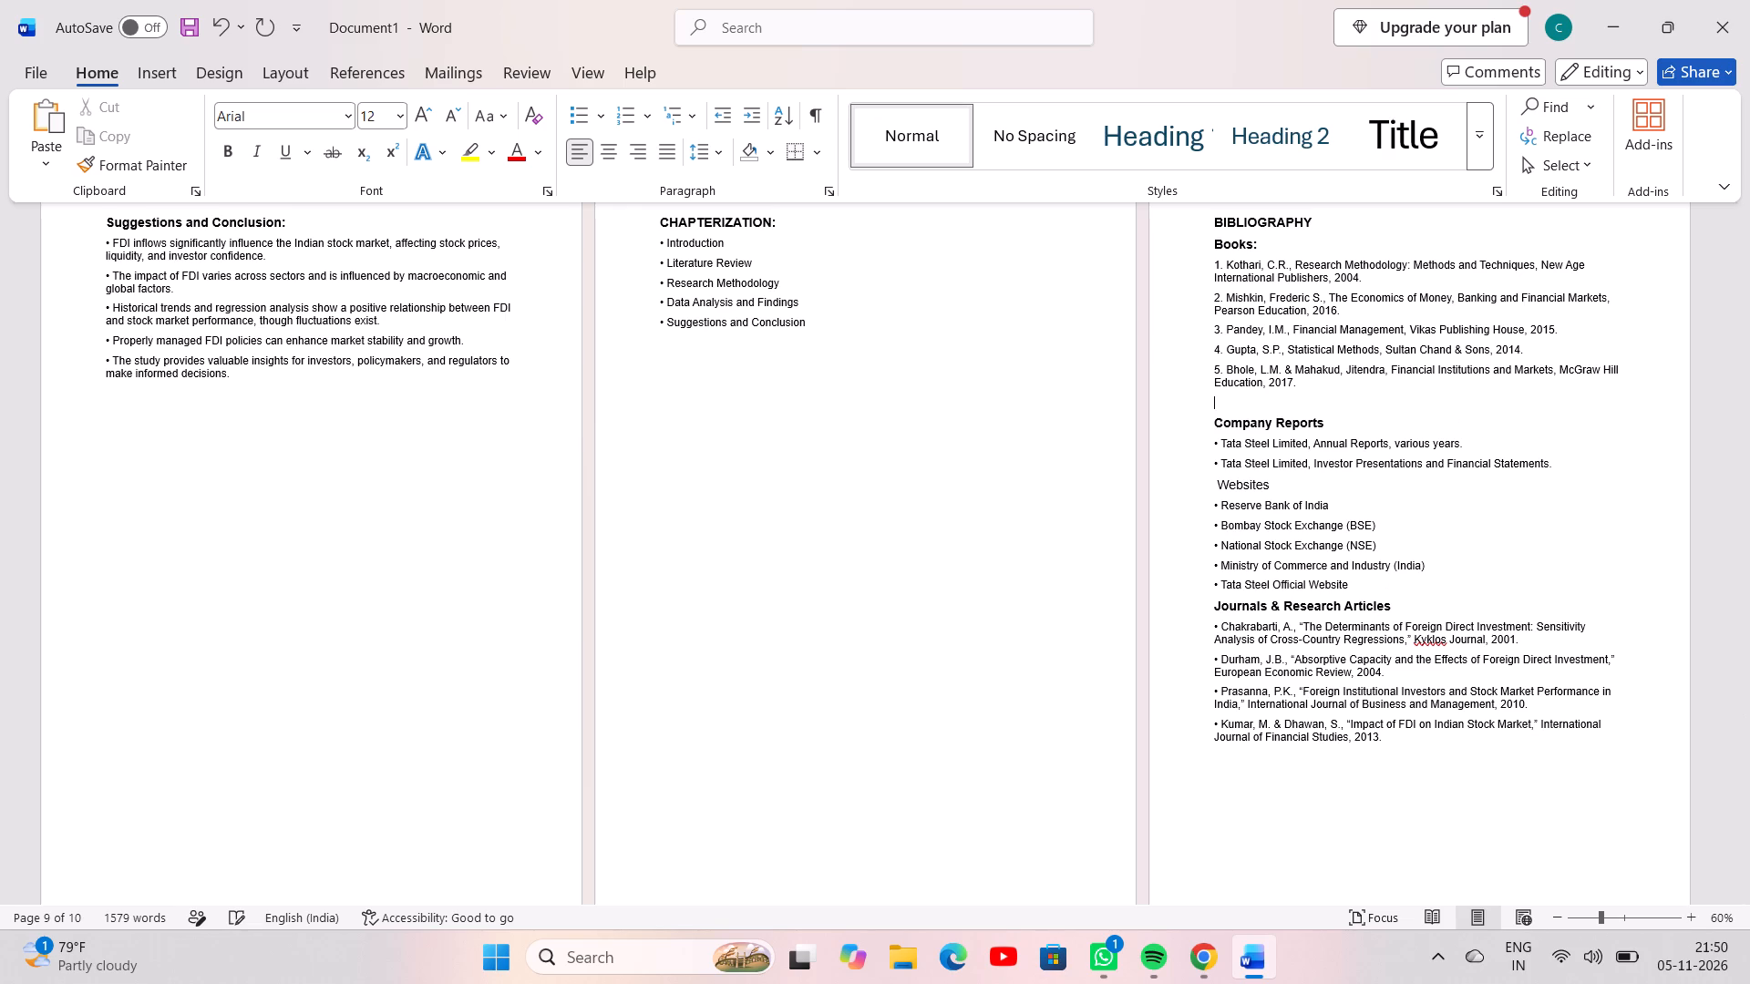
{"action": "left_click", "coordinate": [1361, 584]}
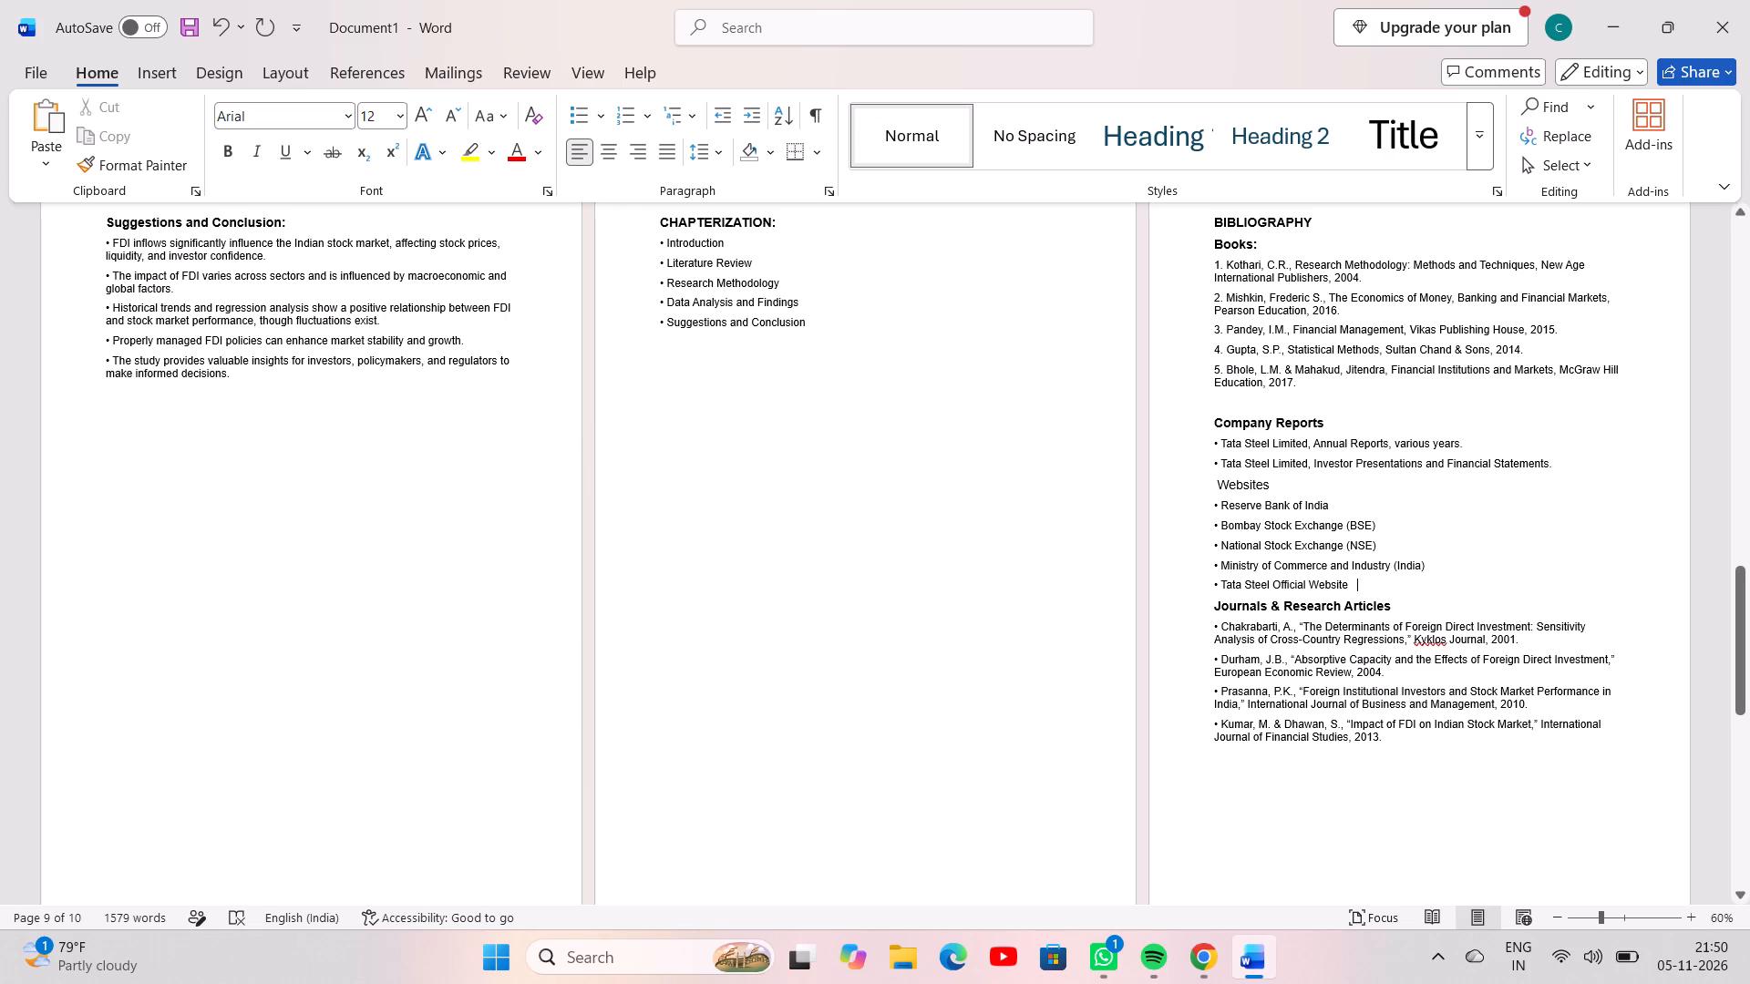
{"action": "key", "text": "Return"}
{"action": "scroll", "coordinate": [1361, 584], "scroll_direction": "down", "scroll_amount": 3}
{"action": "scroll", "coordinate": [1361, 584], "scroll_direction": "up", "scroll_amount": 1}
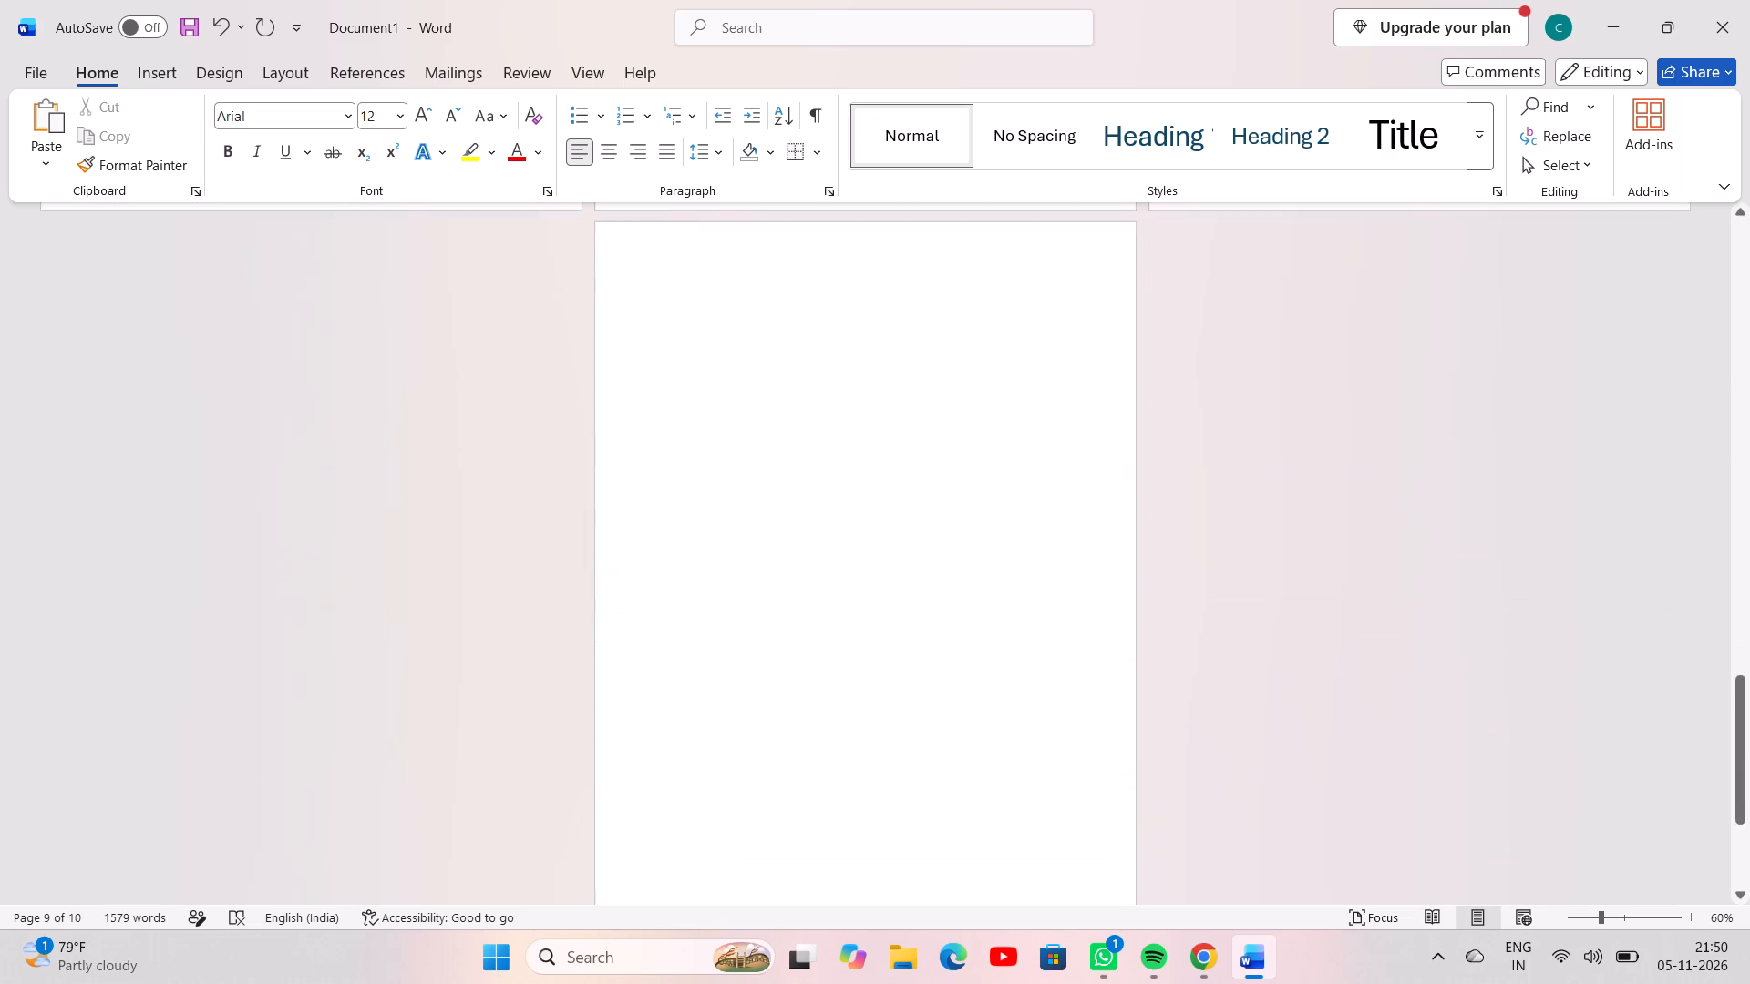
Review the formatted pages from the title page through the objectives, research methodology and scope sections.
{"action": "scroll", "coordinate": [1361, 584], "scroll_direction": "up", "scroll_amount": 6}
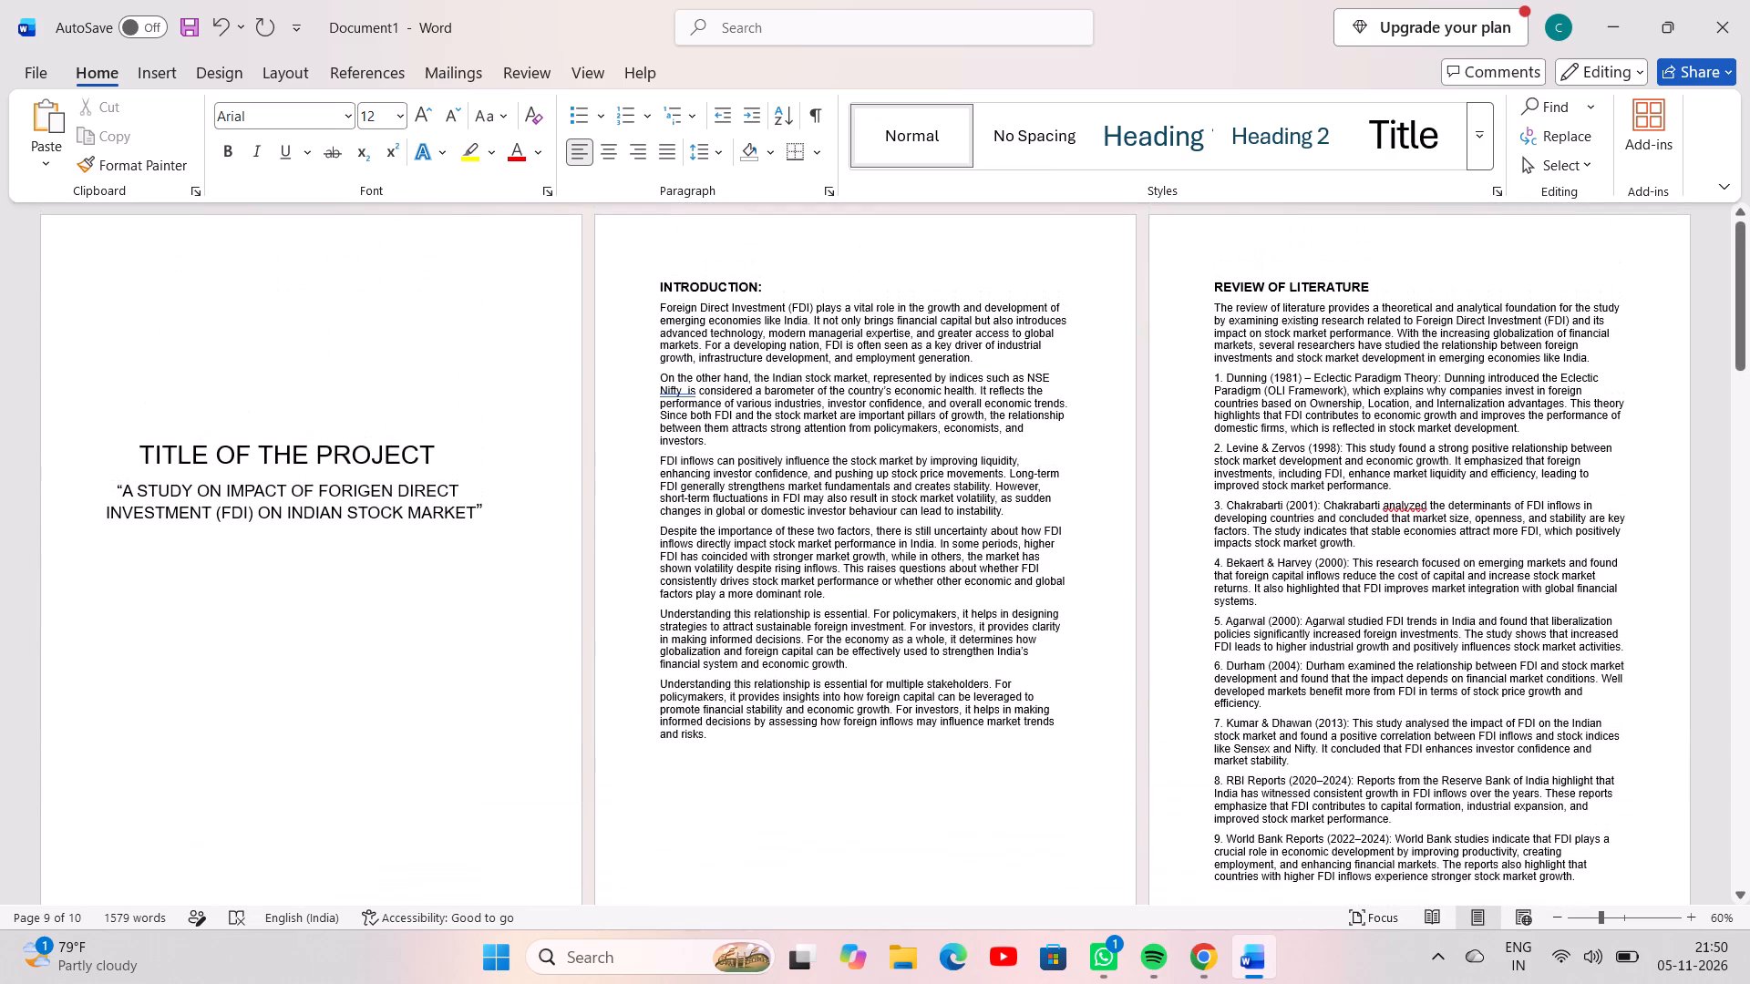
{"action": "scroll", "coordinate": [1361, 584], "scroll_direction": "up", "scroll_amount": 1}
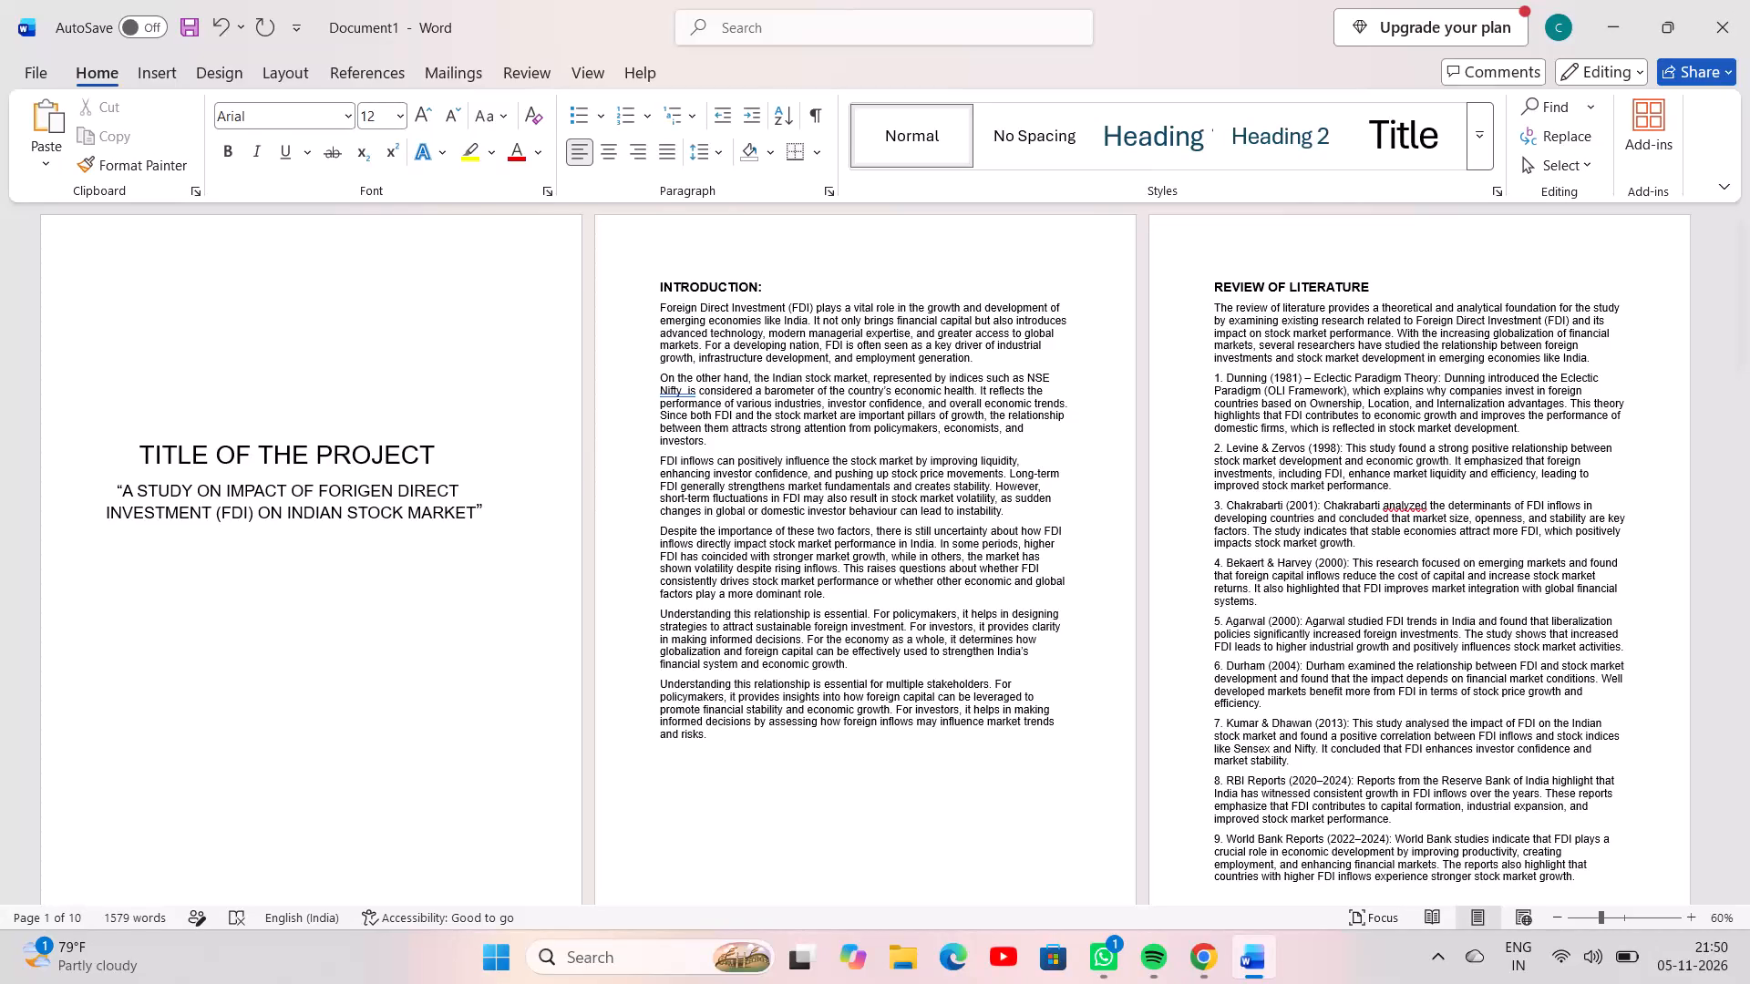
{"action": "scroll", "coordinate": [1369, 493], "scroll_direction": "down", "scroll_amount": 1}
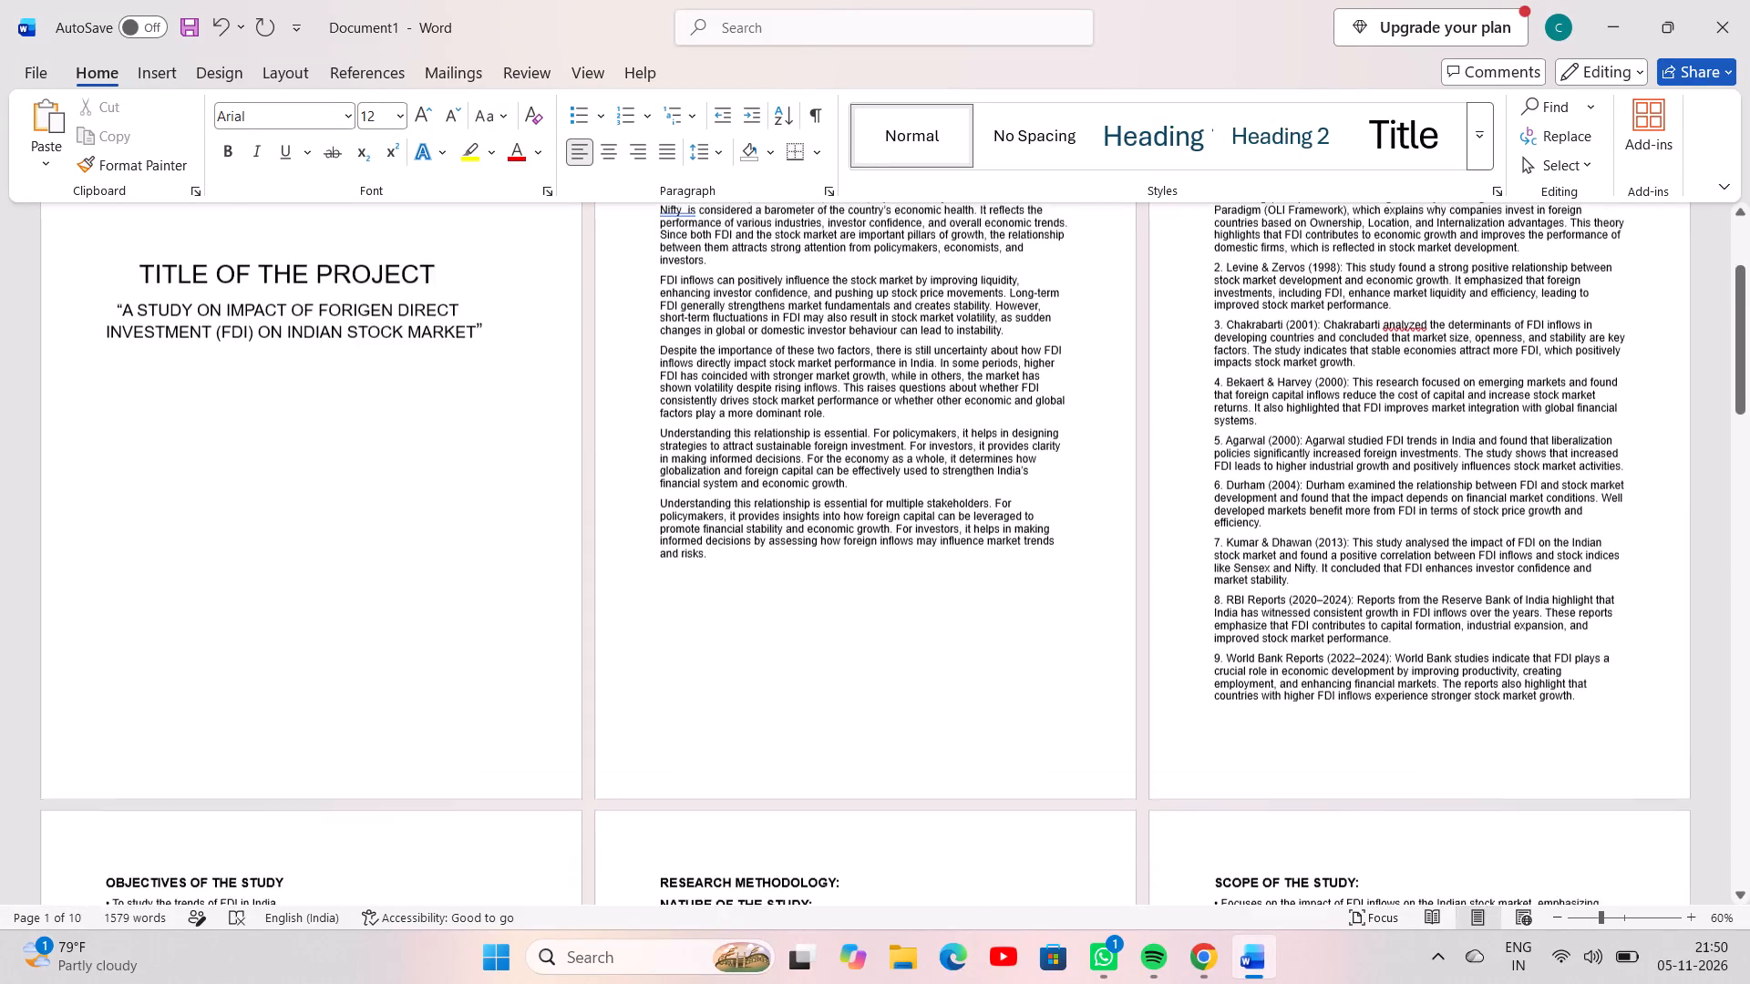
{"action": "scroll", "coordinate": [1369, 493], "scroll_direction": "down", "scroll_amount": 2}
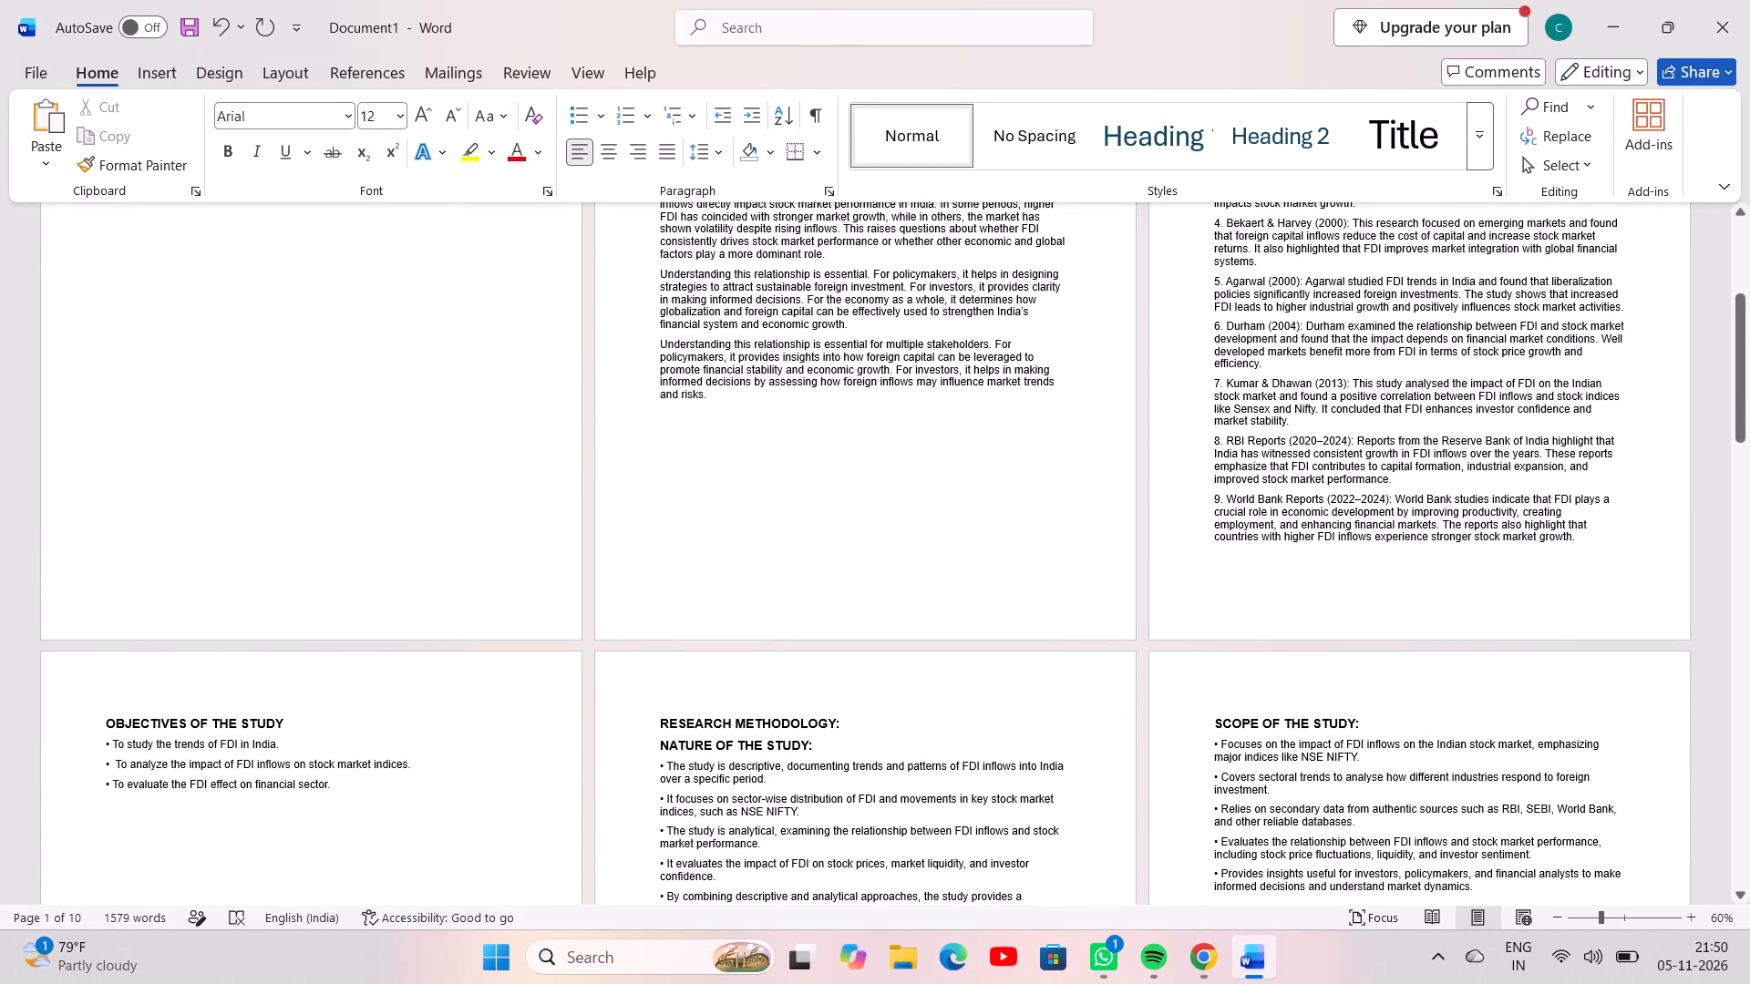
{"action": "scroll", "coordinate": [1369, 493], "scroll_direction": "down", "scroll_amount": 3}
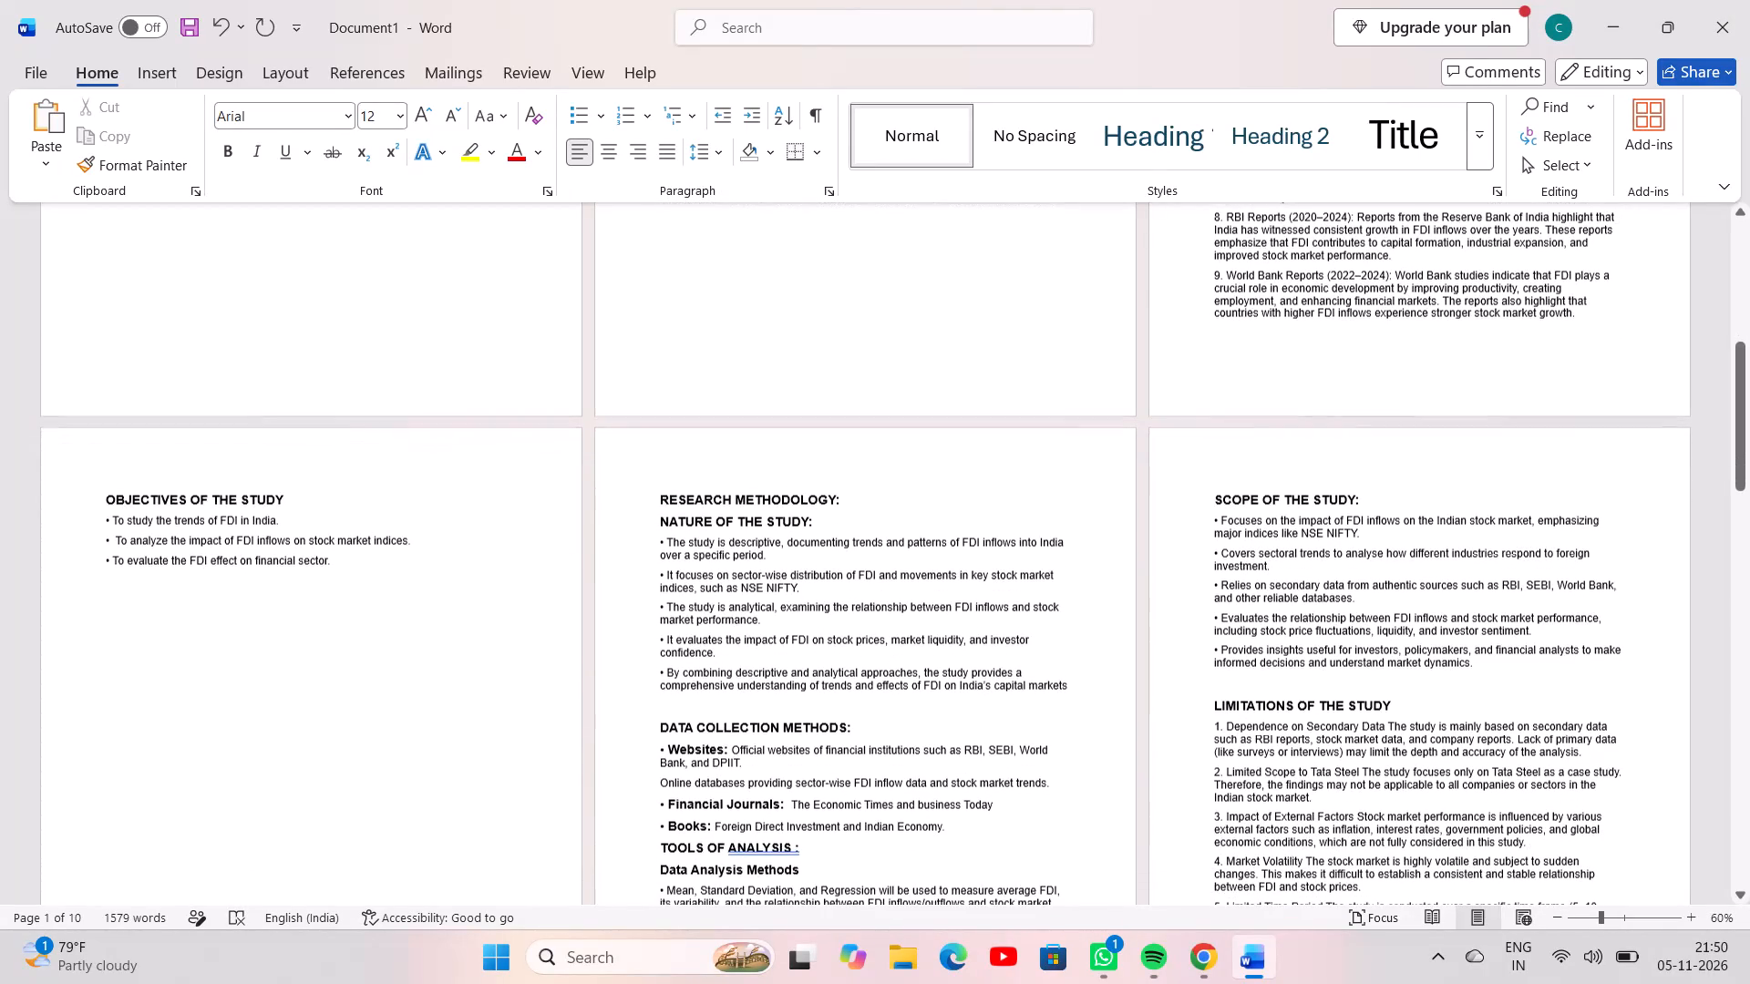
{"action": "scroll", "coordinate": [1369, 493], "scroll_direction": "down", "scroll_amount": 1}
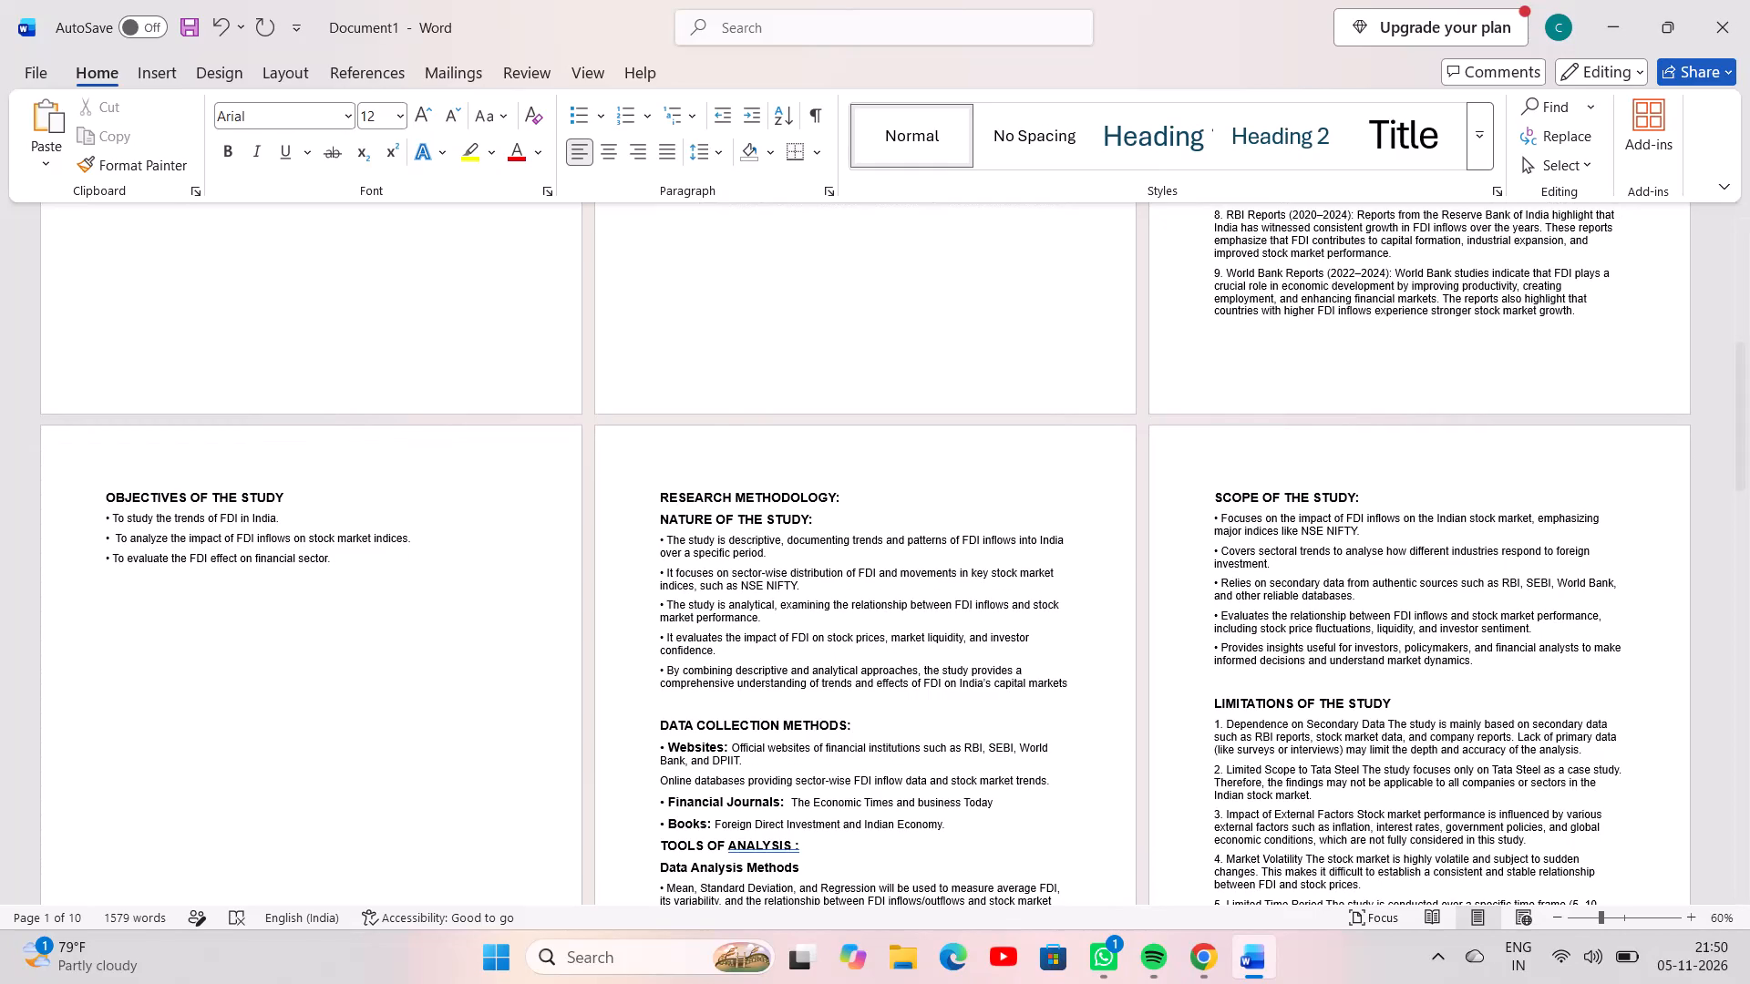
Reword the TOOLS OF ANALYSIS heading in the research methodology section as TOOLS FOR DATA ANALYSIS.
{"action": "scroll", "coordinate": [1369, 493], "scroll_direction": "down", "scroll_amount": 2}
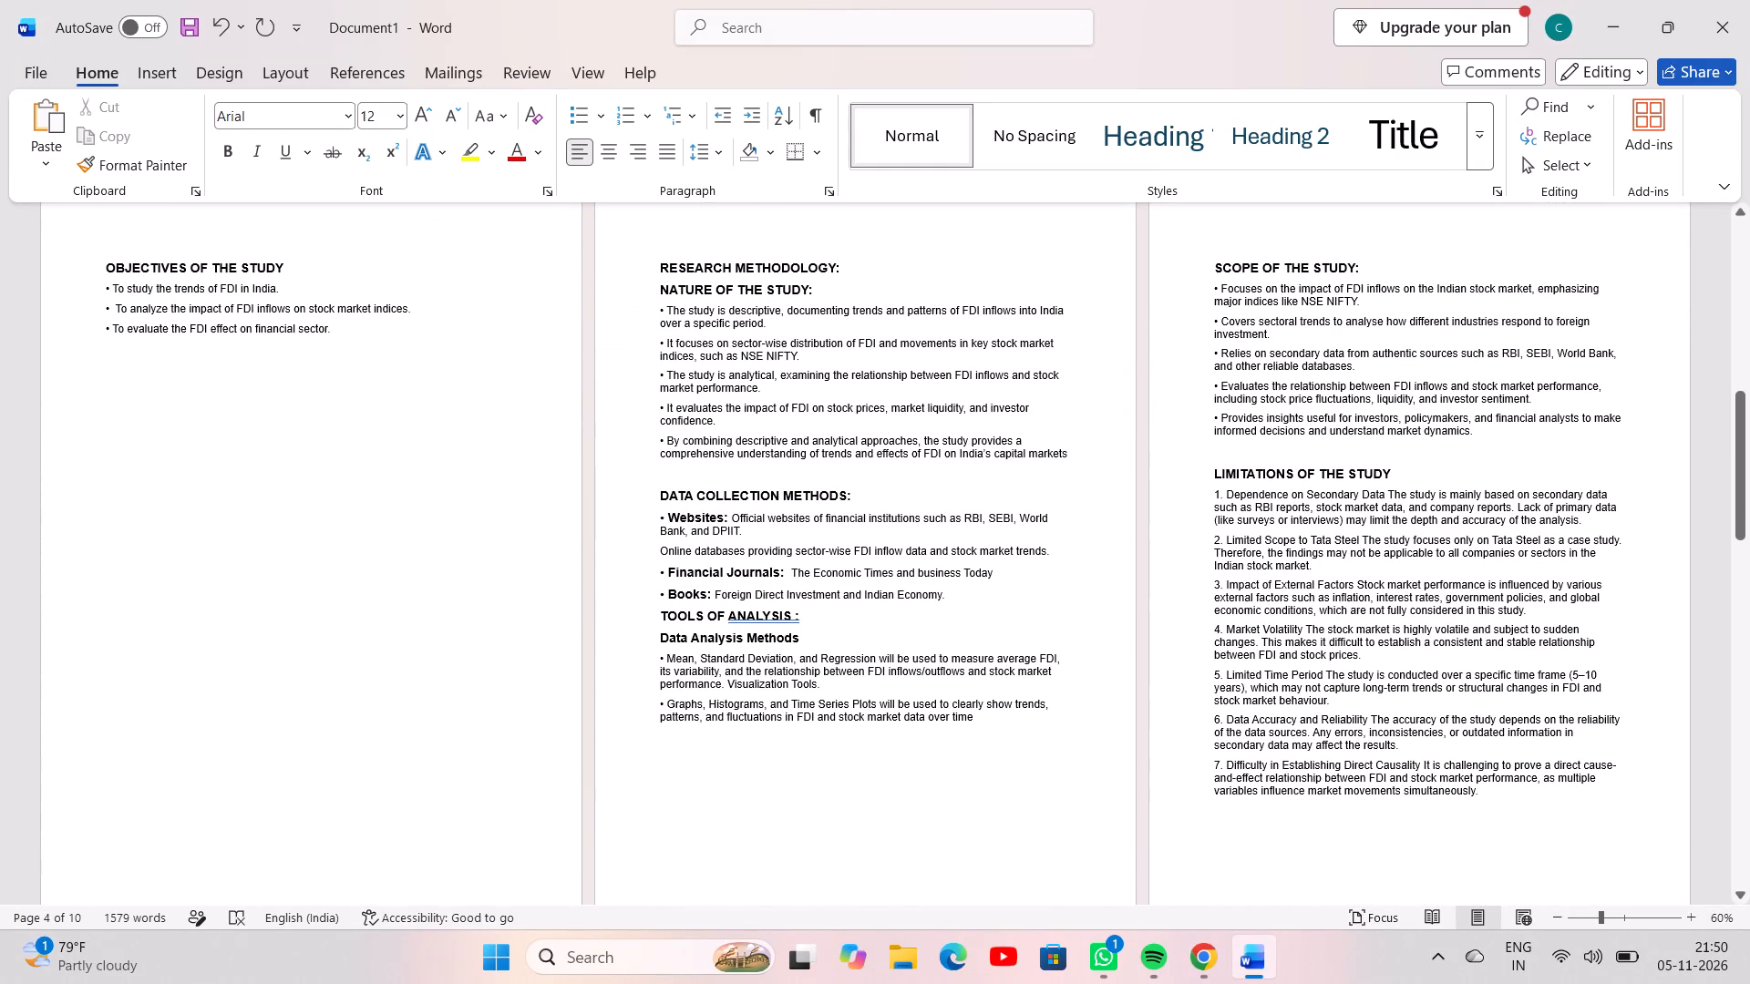
{"action": "left_click", "coordinate": [729, 618]}
{"action": "key", "text": "BackSpace"}
{"action": "key", "text": "BackSpace"}
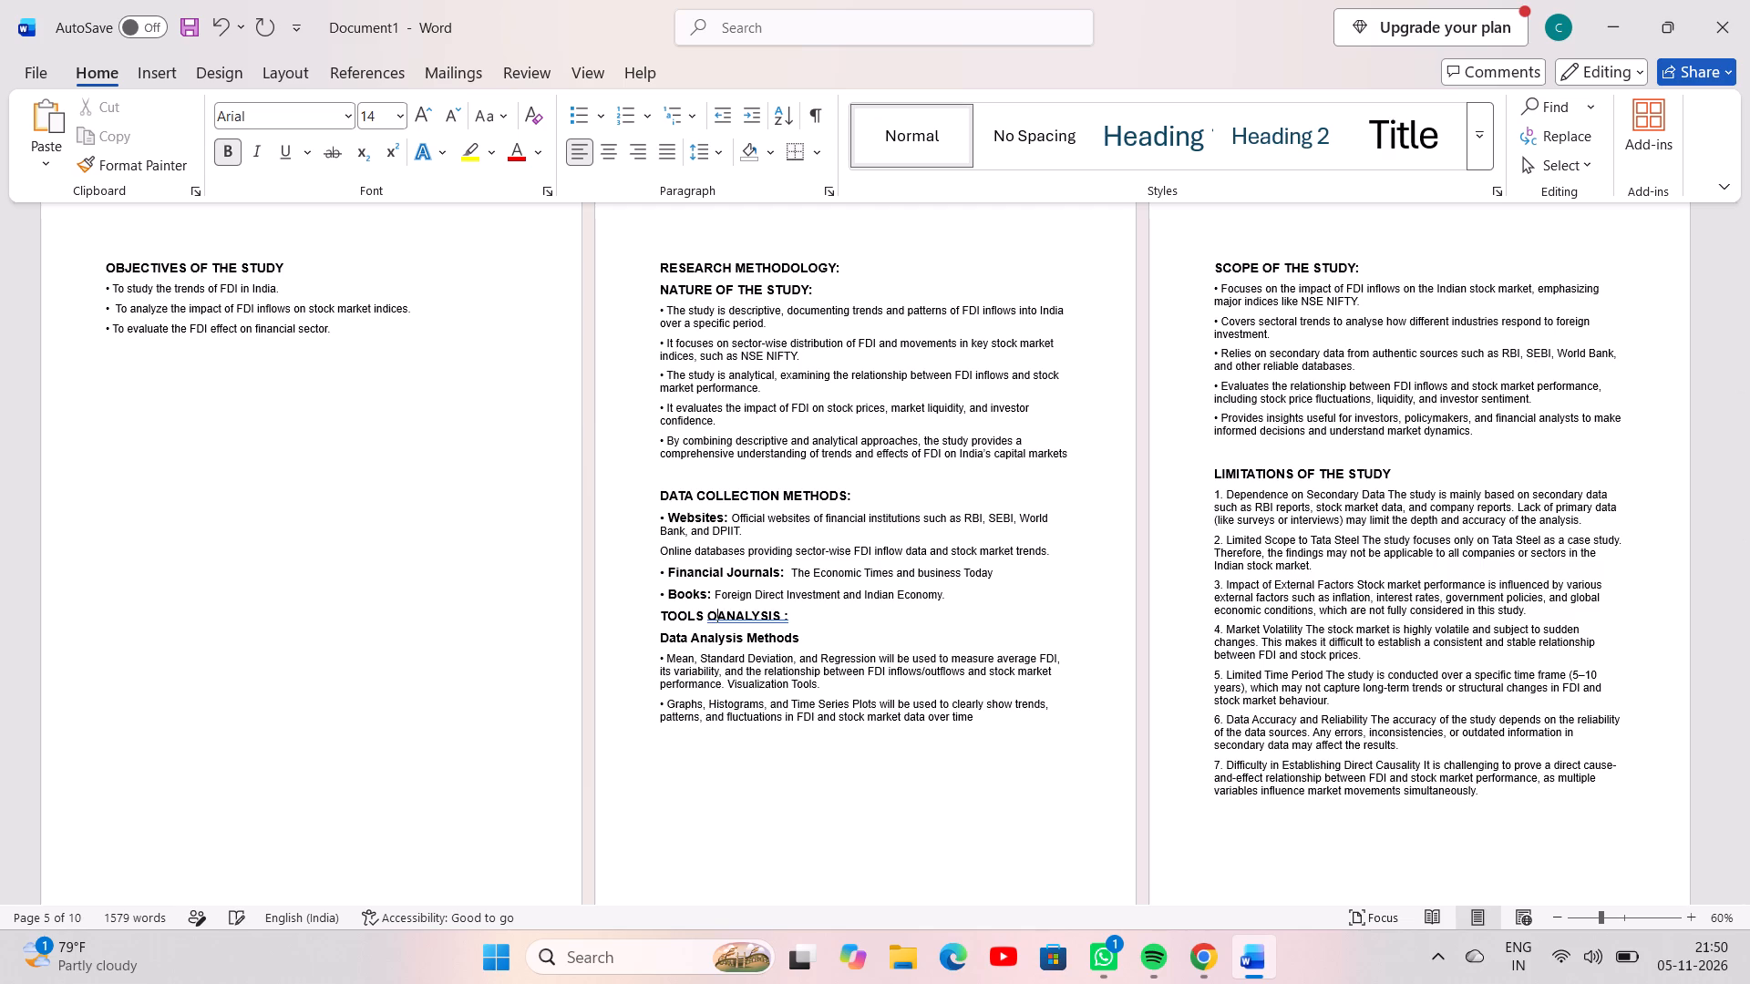
{"action": "key", "text": "BackSpace"}
{"action": "type", "text": "FOR DATA"}
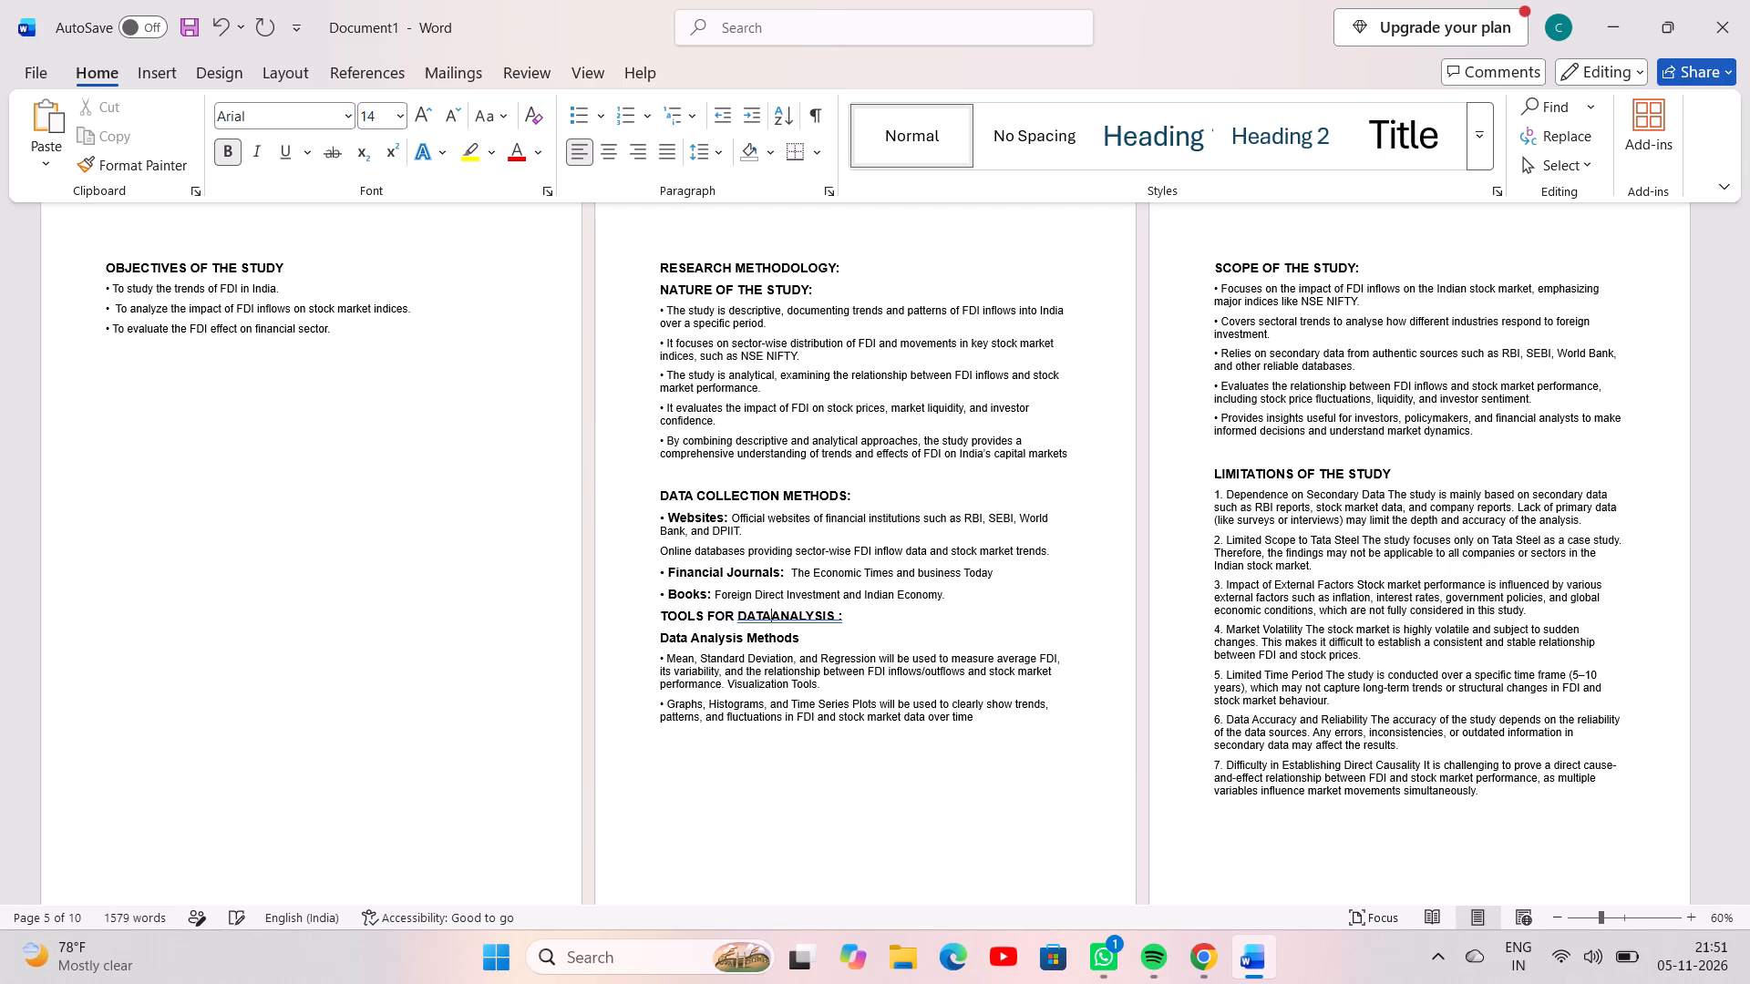
{"action": "key", "text": "space"}
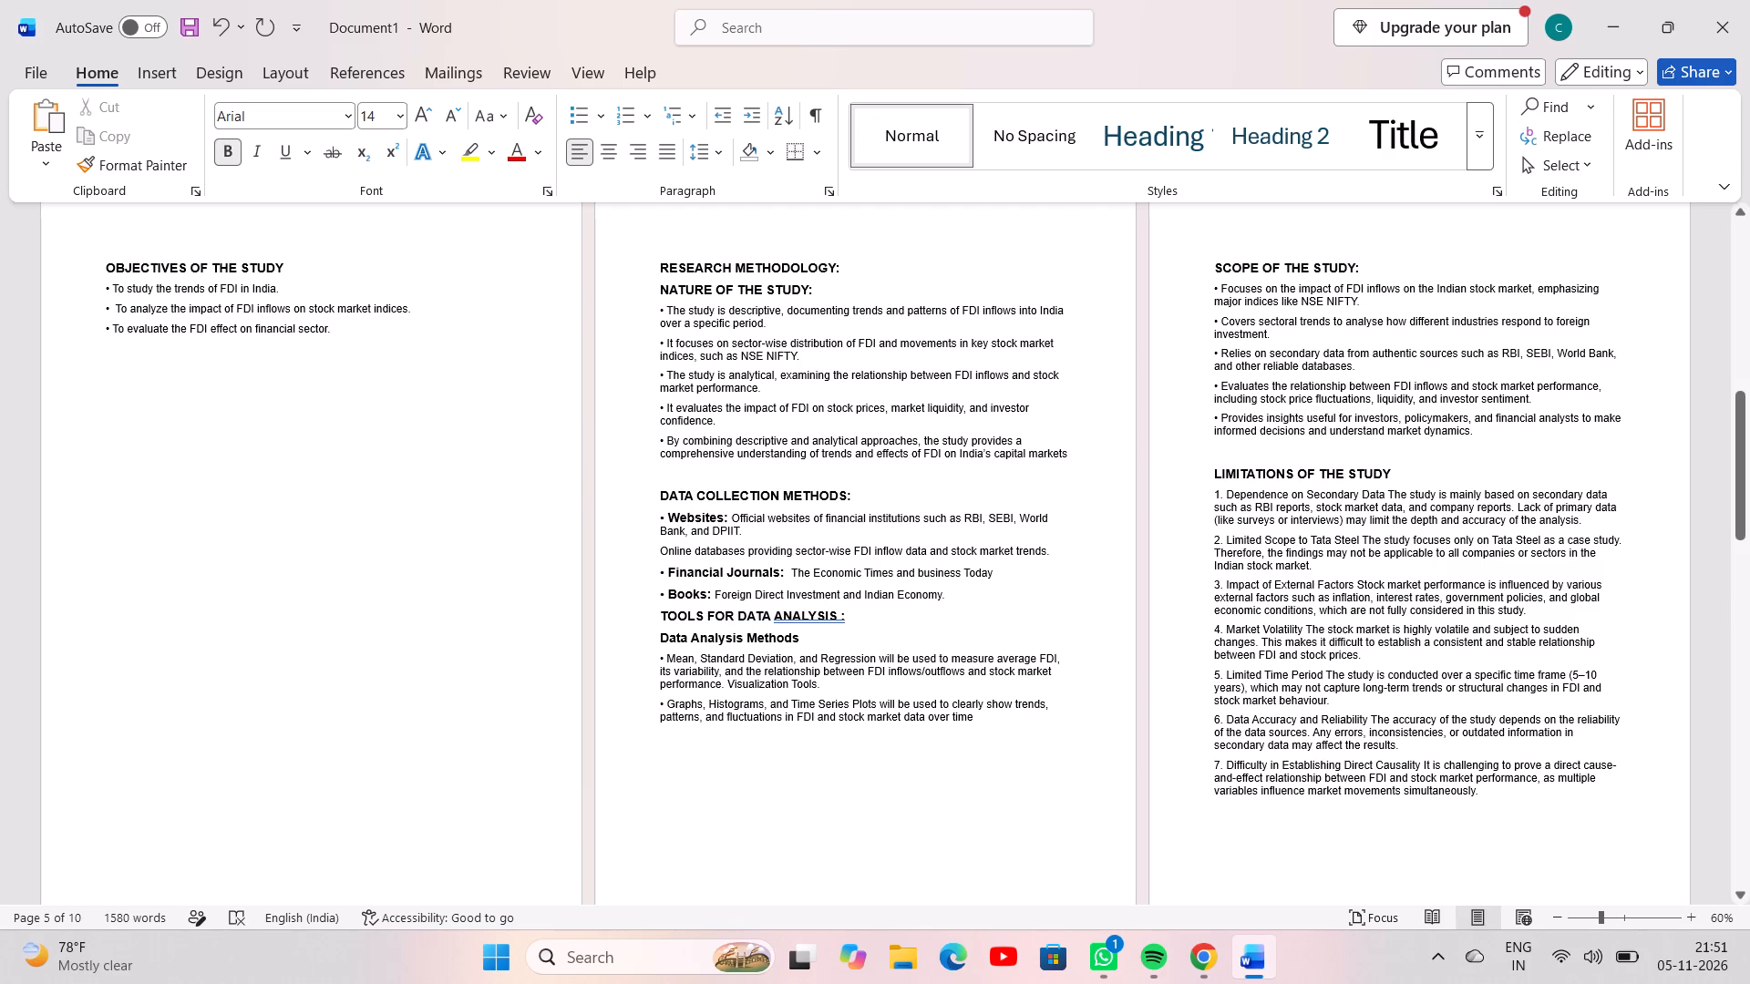
Save the document in the OneDrive Documents folder under the file name RESEARCH AND DESIGN.
{"action": "scroll", "coordinate": [1012, 561], "scroll_direction": "up", "scroll_amount": 1}
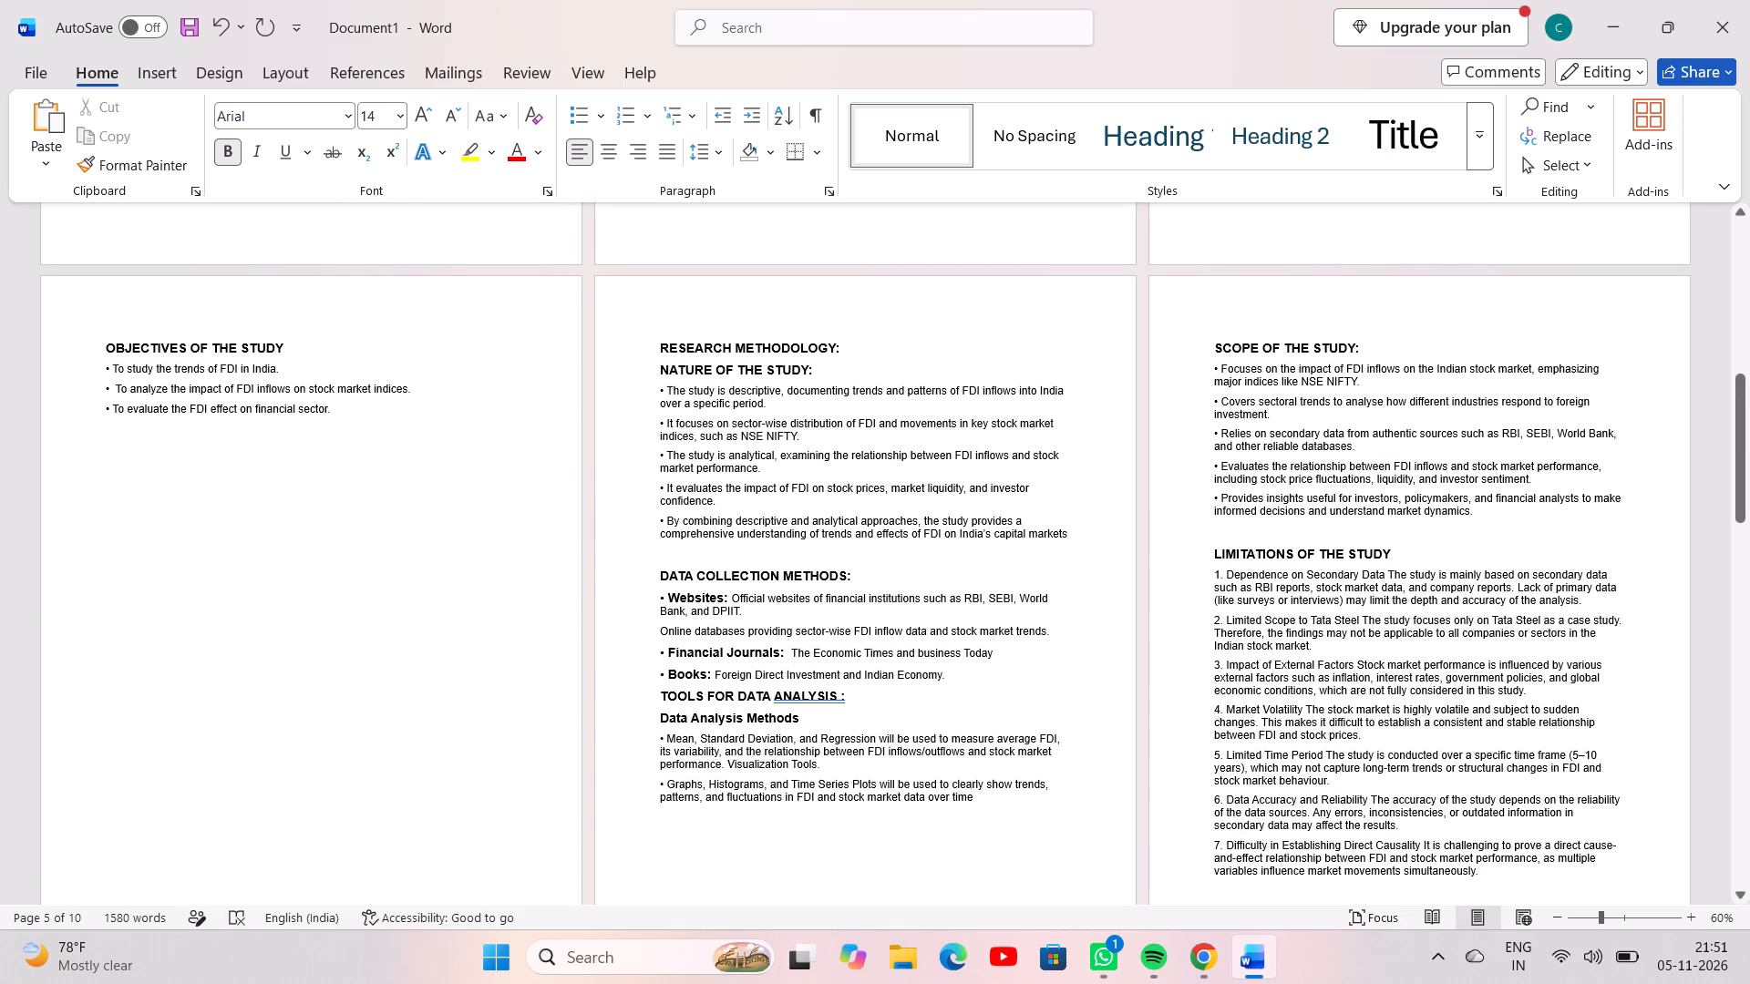
{"action": "scroll", "coordinate": [1012, 561], "scroll_direction": "down", "scroll_amount": 2}
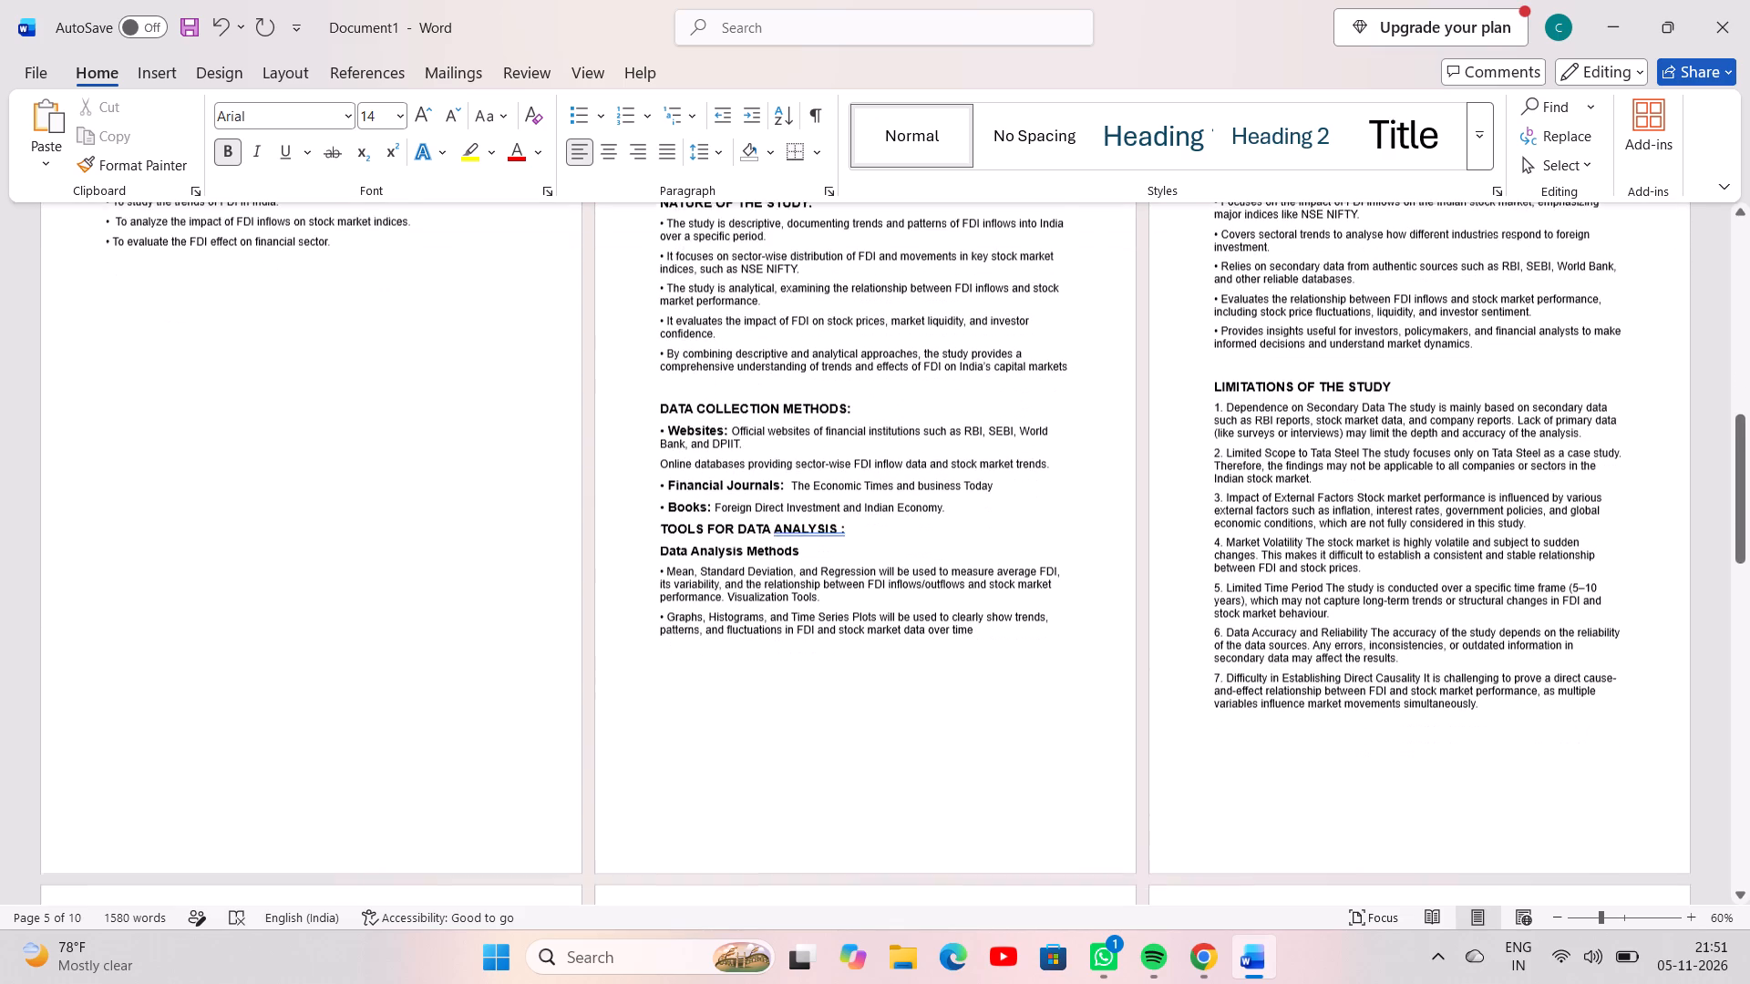
{"action": "scroll", "coordinate": [1012, 561], "scroll_direction": "down", "scroll_amount": 2}
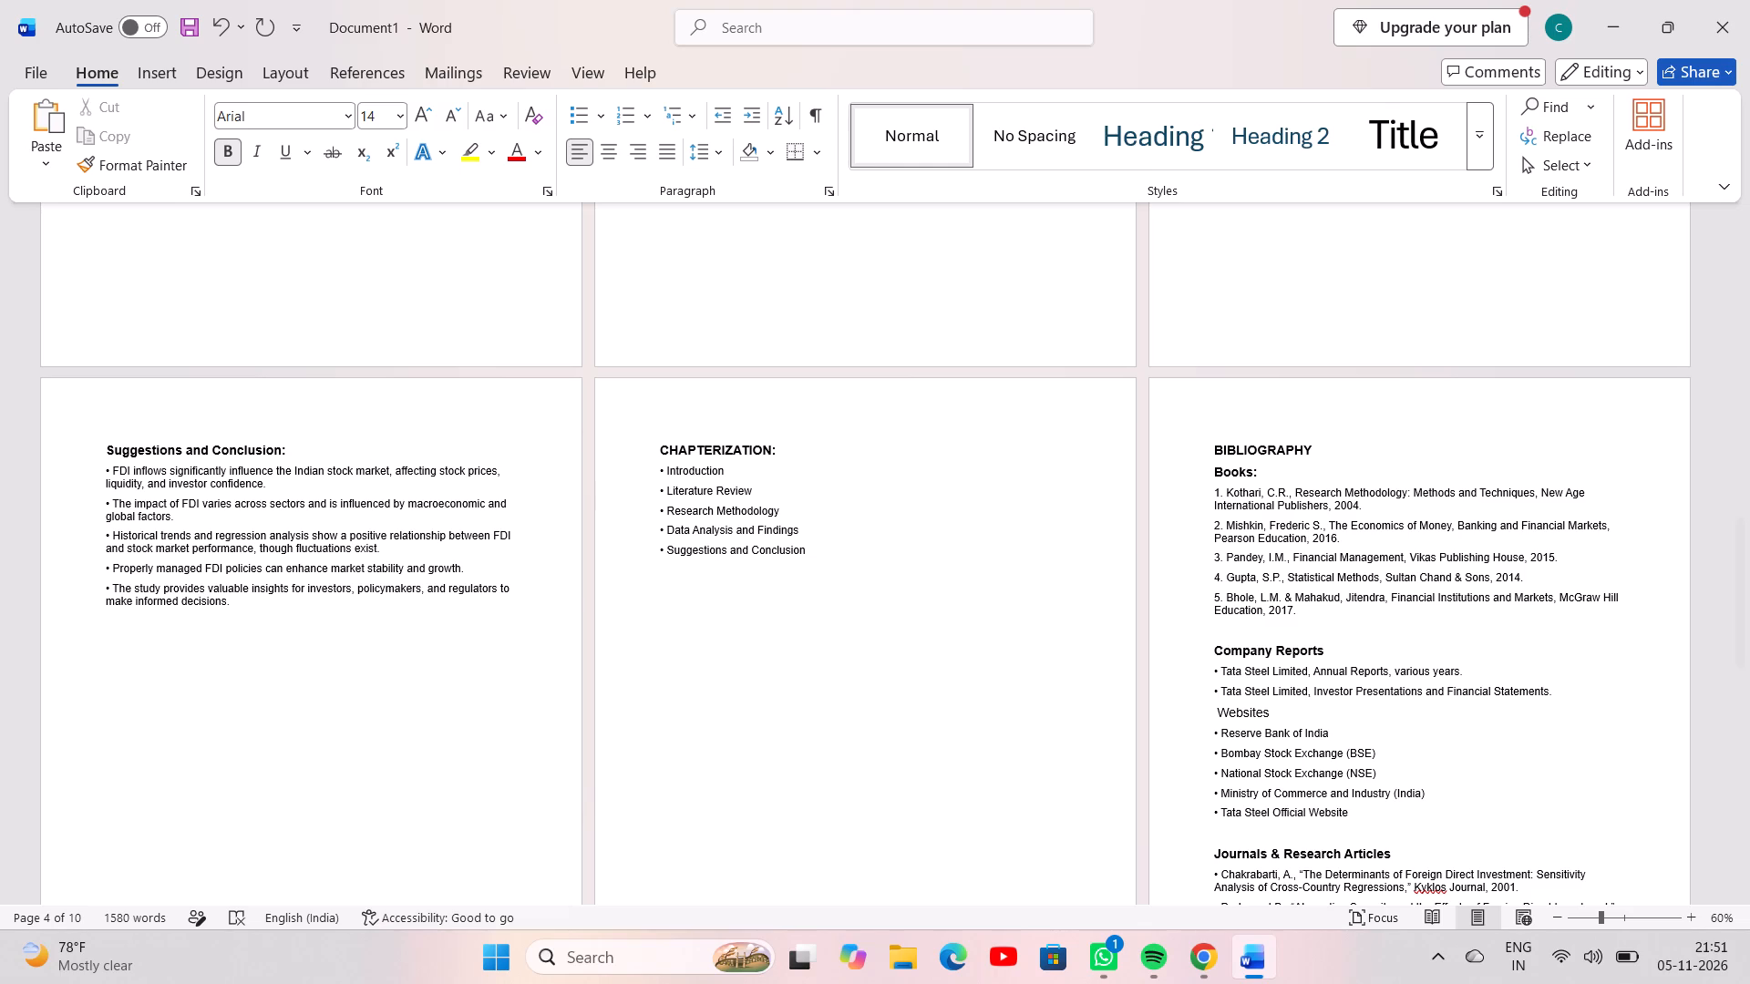
{"action": "scroll", "coordinate": [1012, 561], "scroll_direction": "down", "scroll_amount": 2}
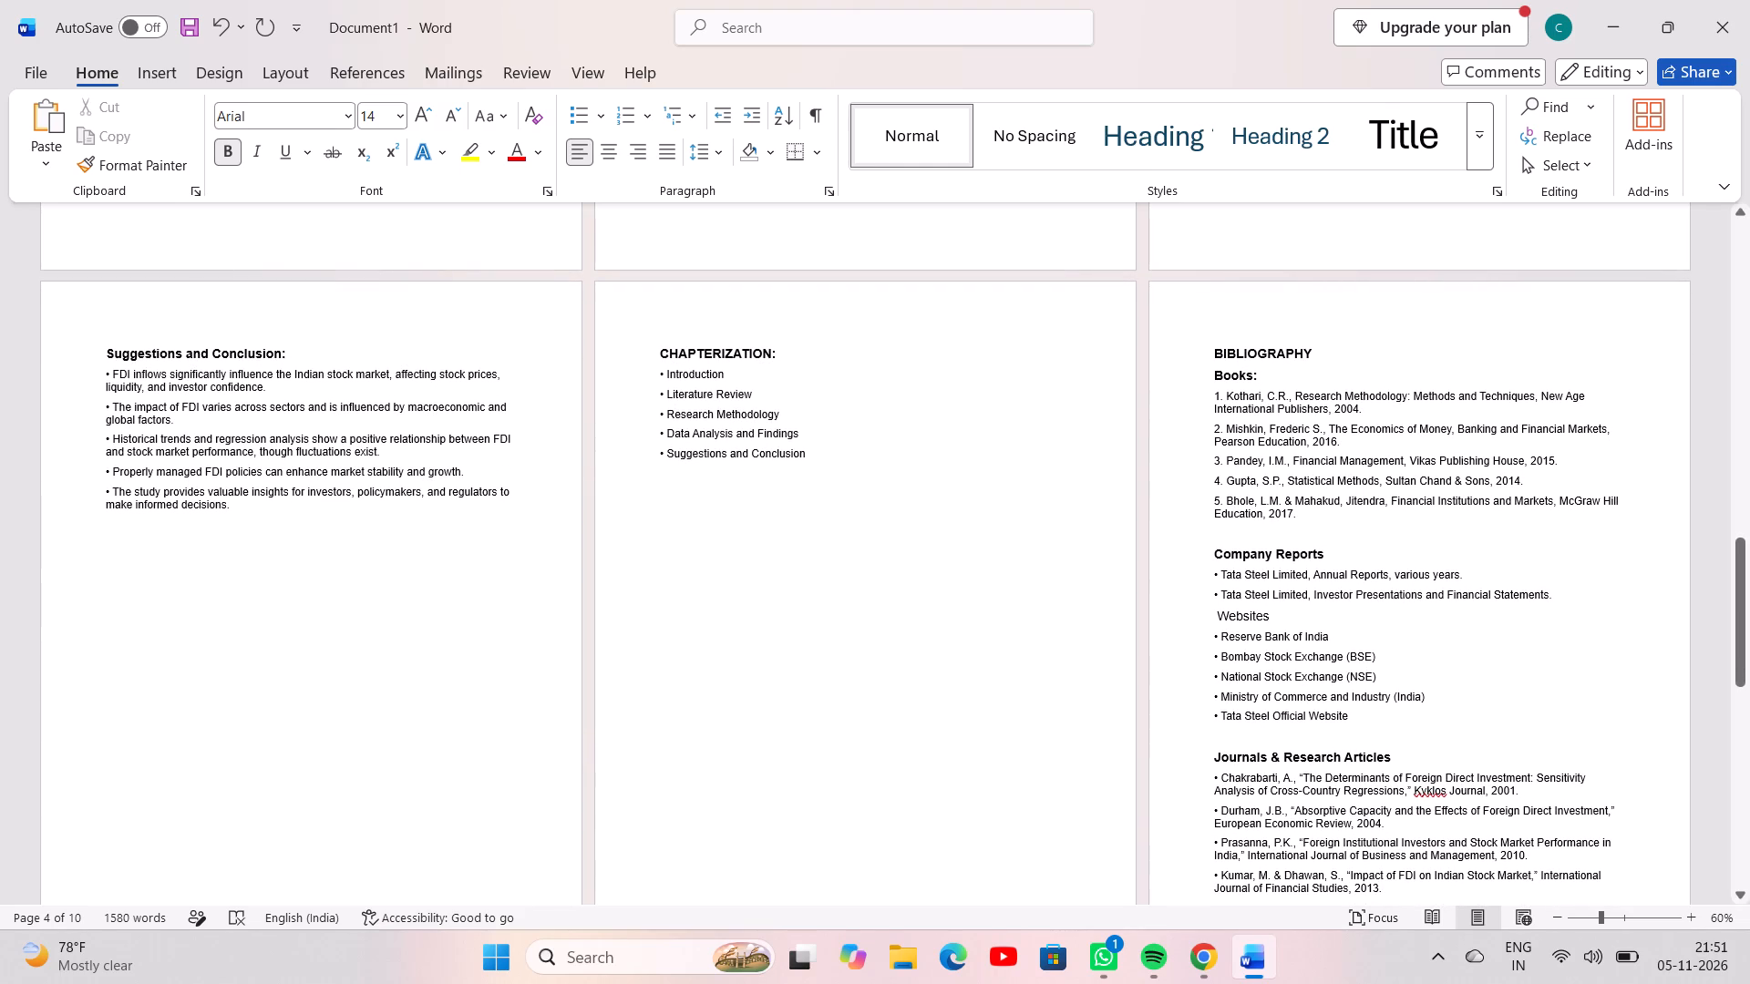
{"action": "scroll", "coordinate": [1012, 561], "scroll_direction": "down", "scroll_amount": 2}
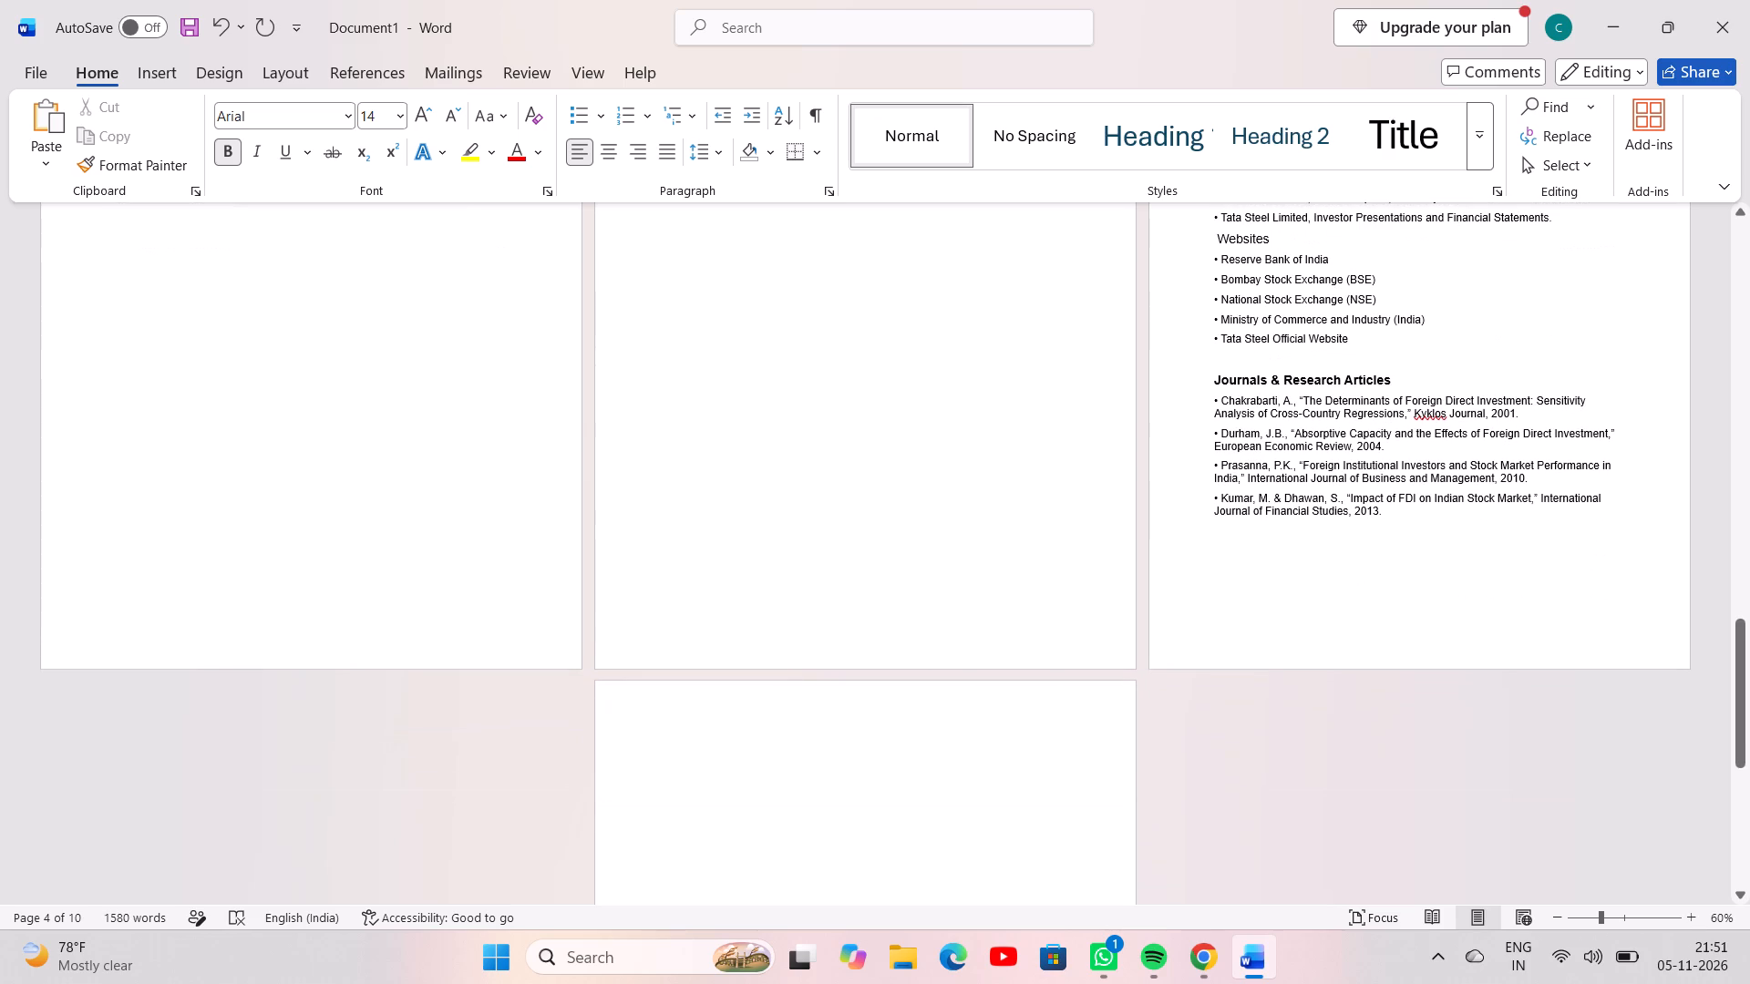
{"action": "key", "text": "ctrl+s"}
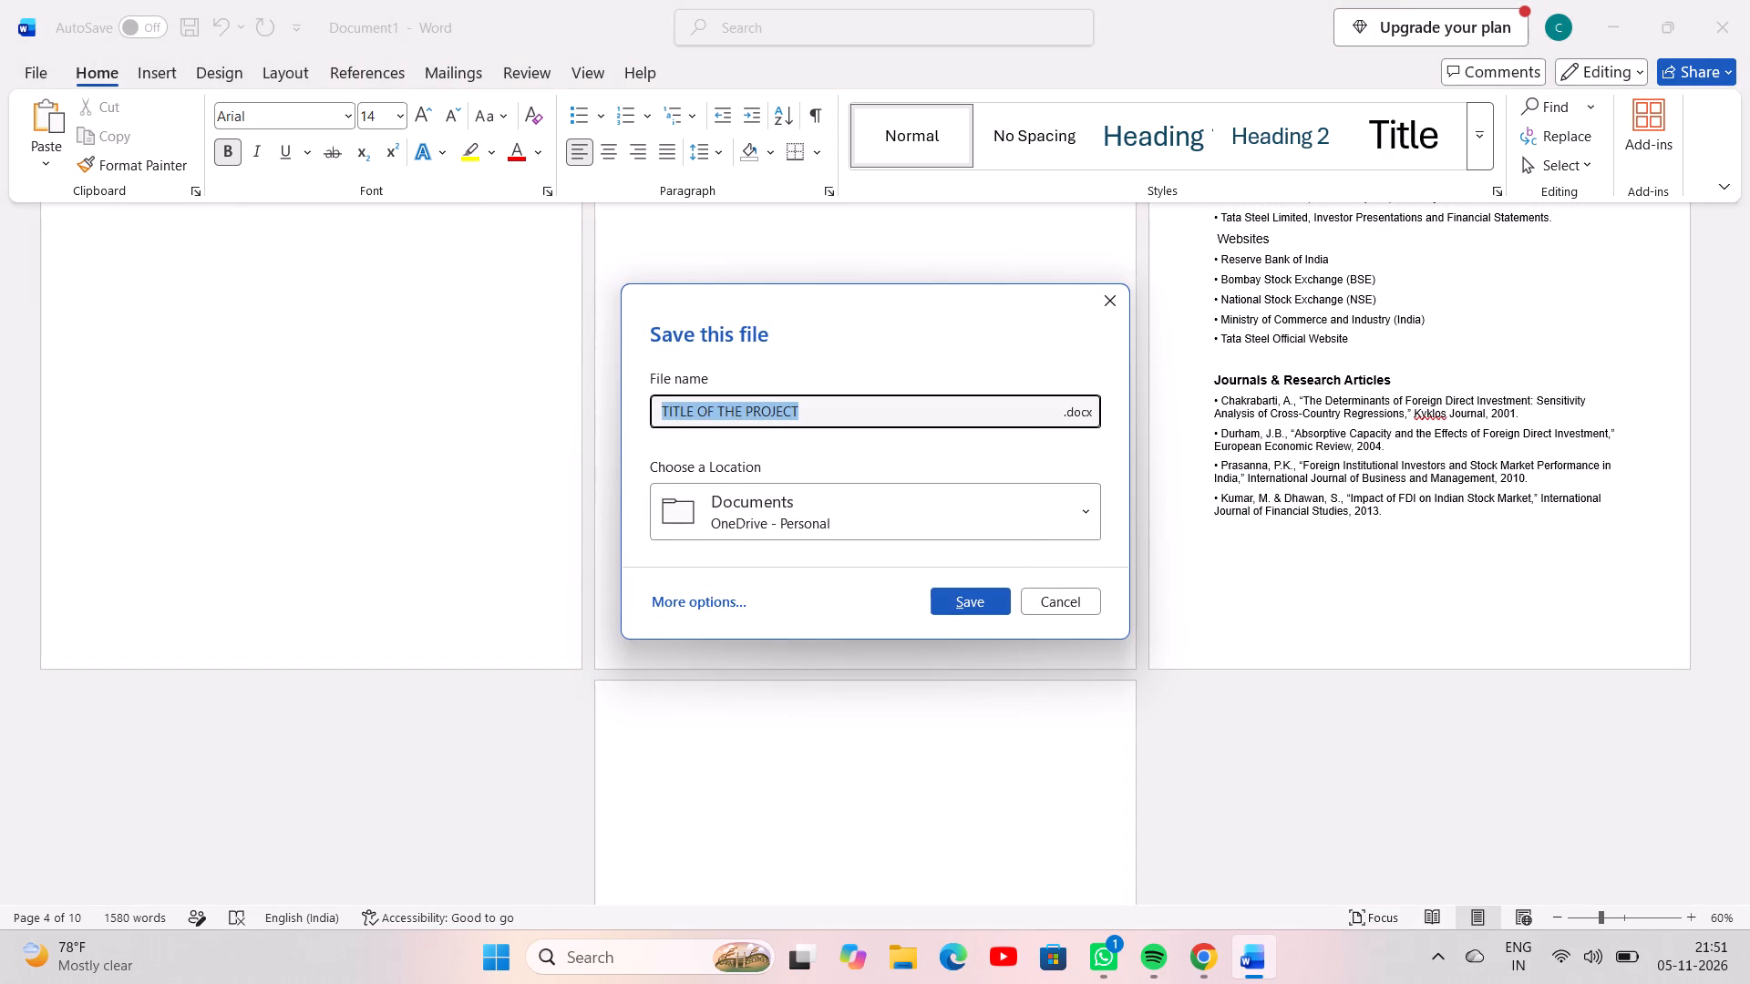
{"action": "key", "text": "BackSpace"}
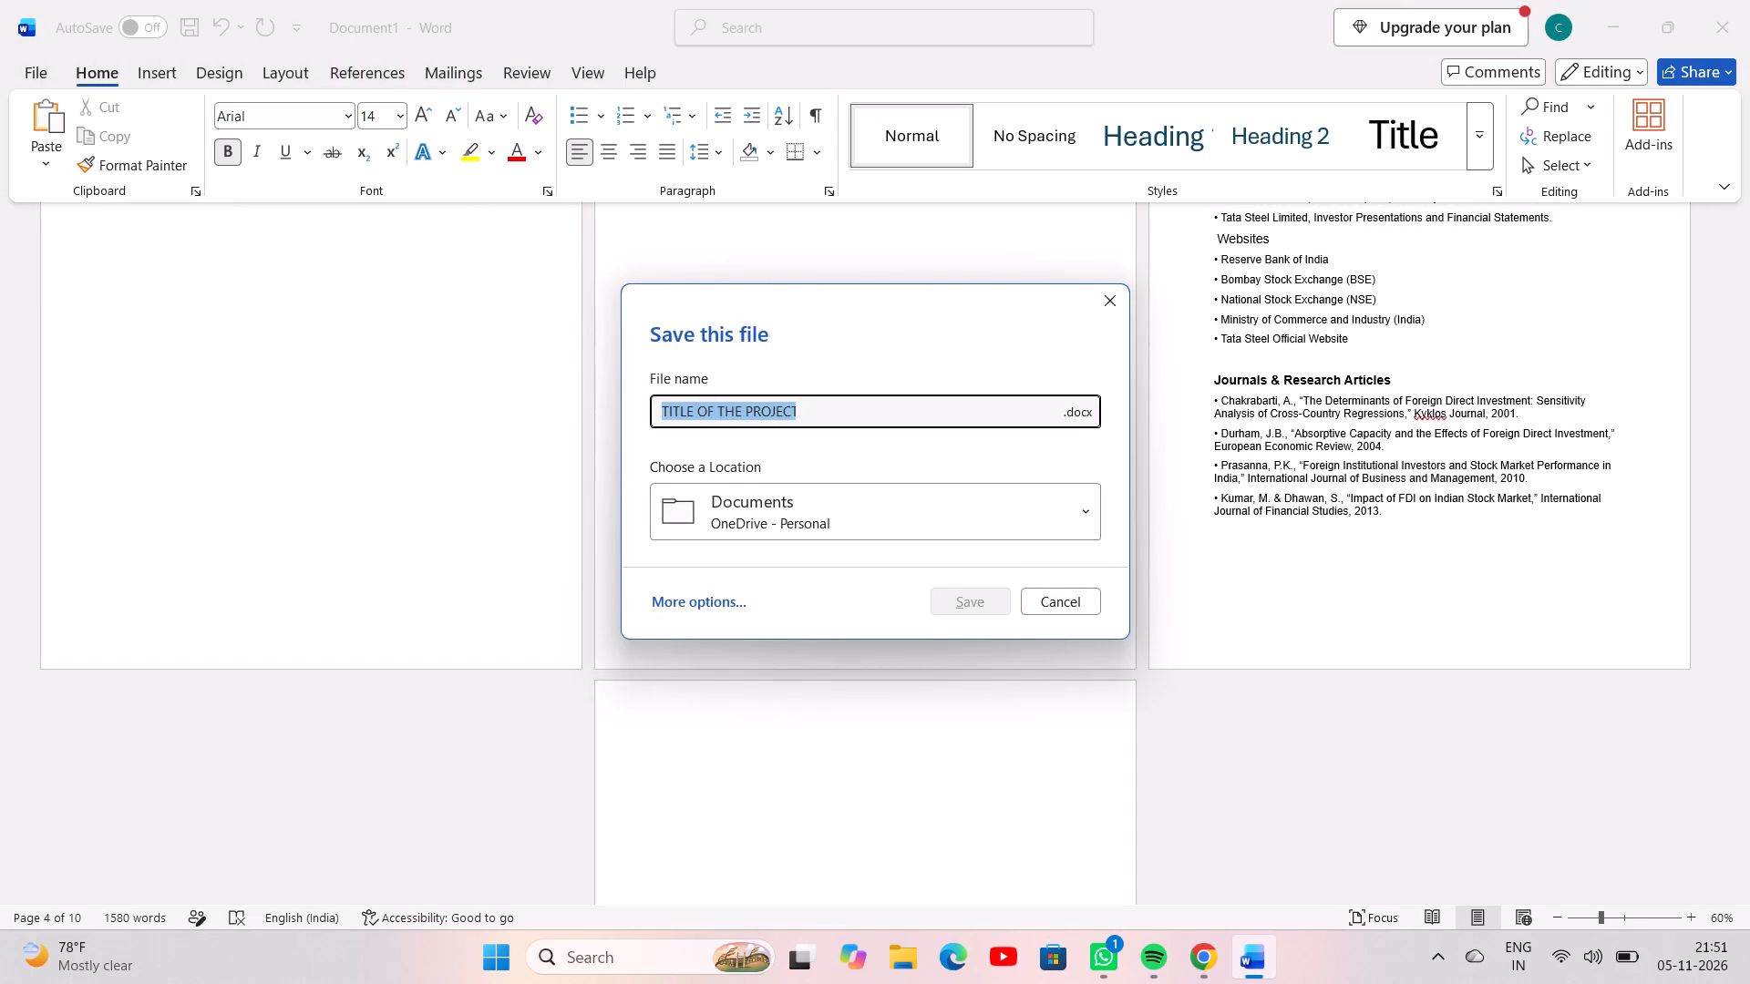
{"action": "type", "text": "RESEARCH A"}
{"action": "type", "text": "ND DESIGN"}
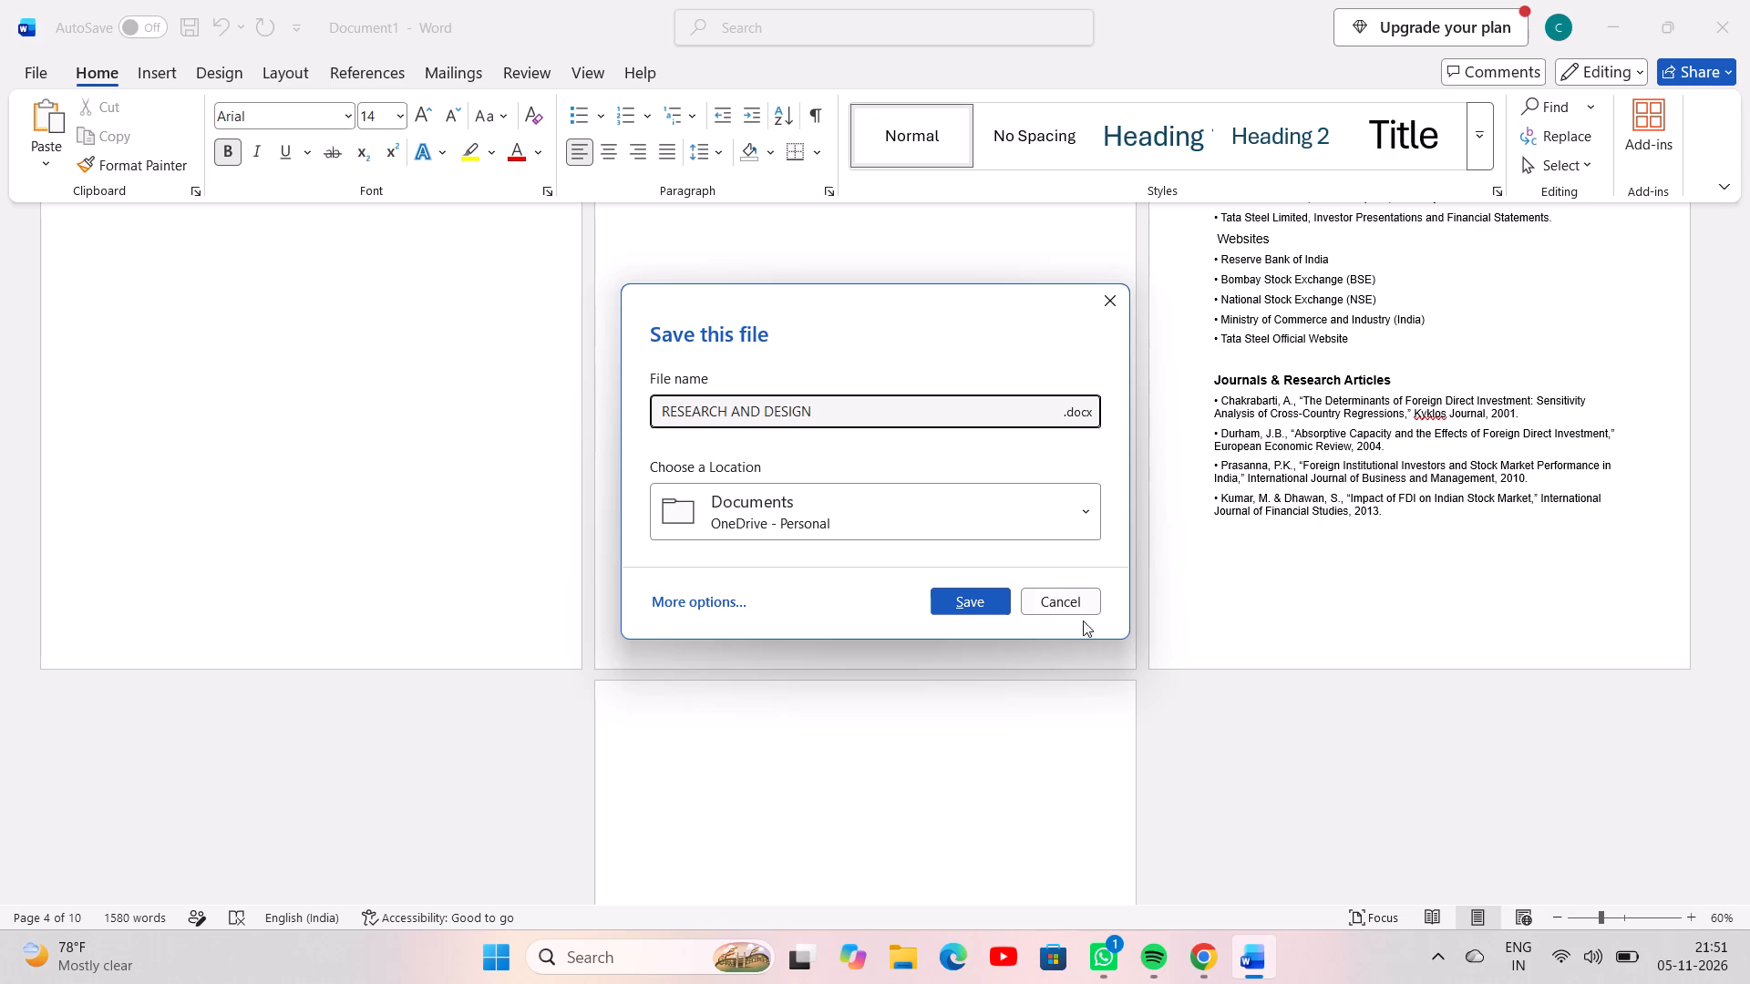
{"action": "left_click", "coordinate": [994, 593]}
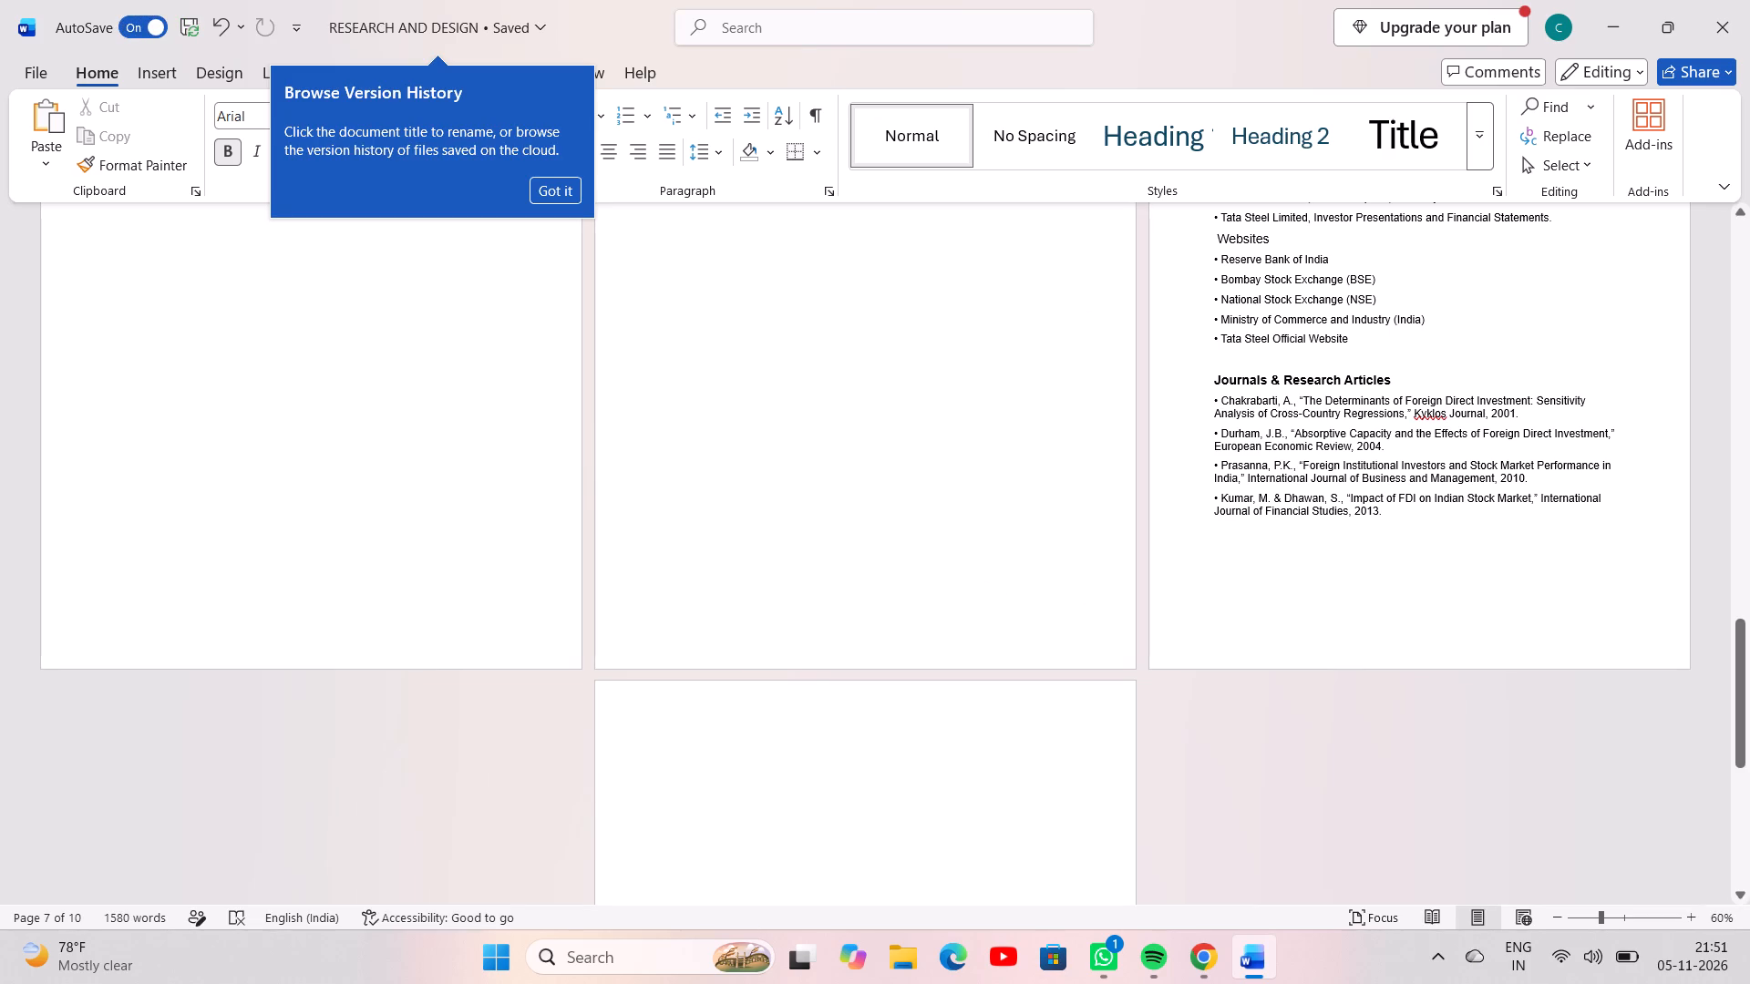
Dismiss the Browse Version History tip covering the formatting controls.
{"action": "left_click", "coordinate": [565, 196]}
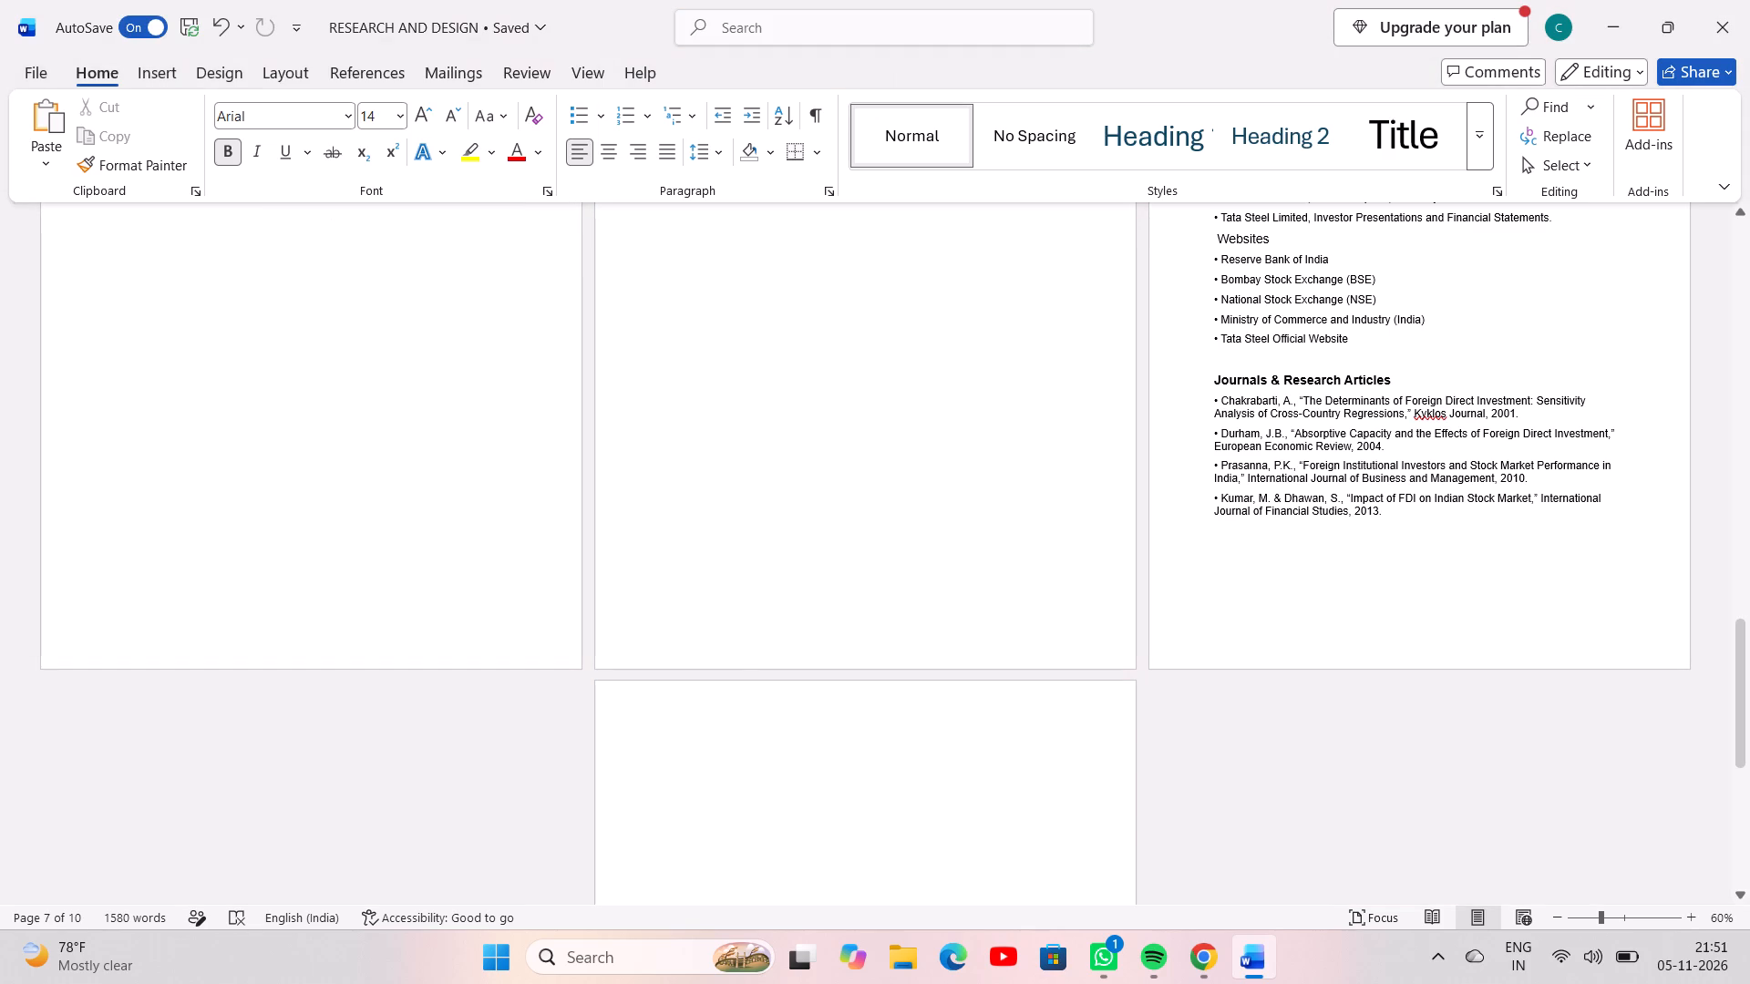
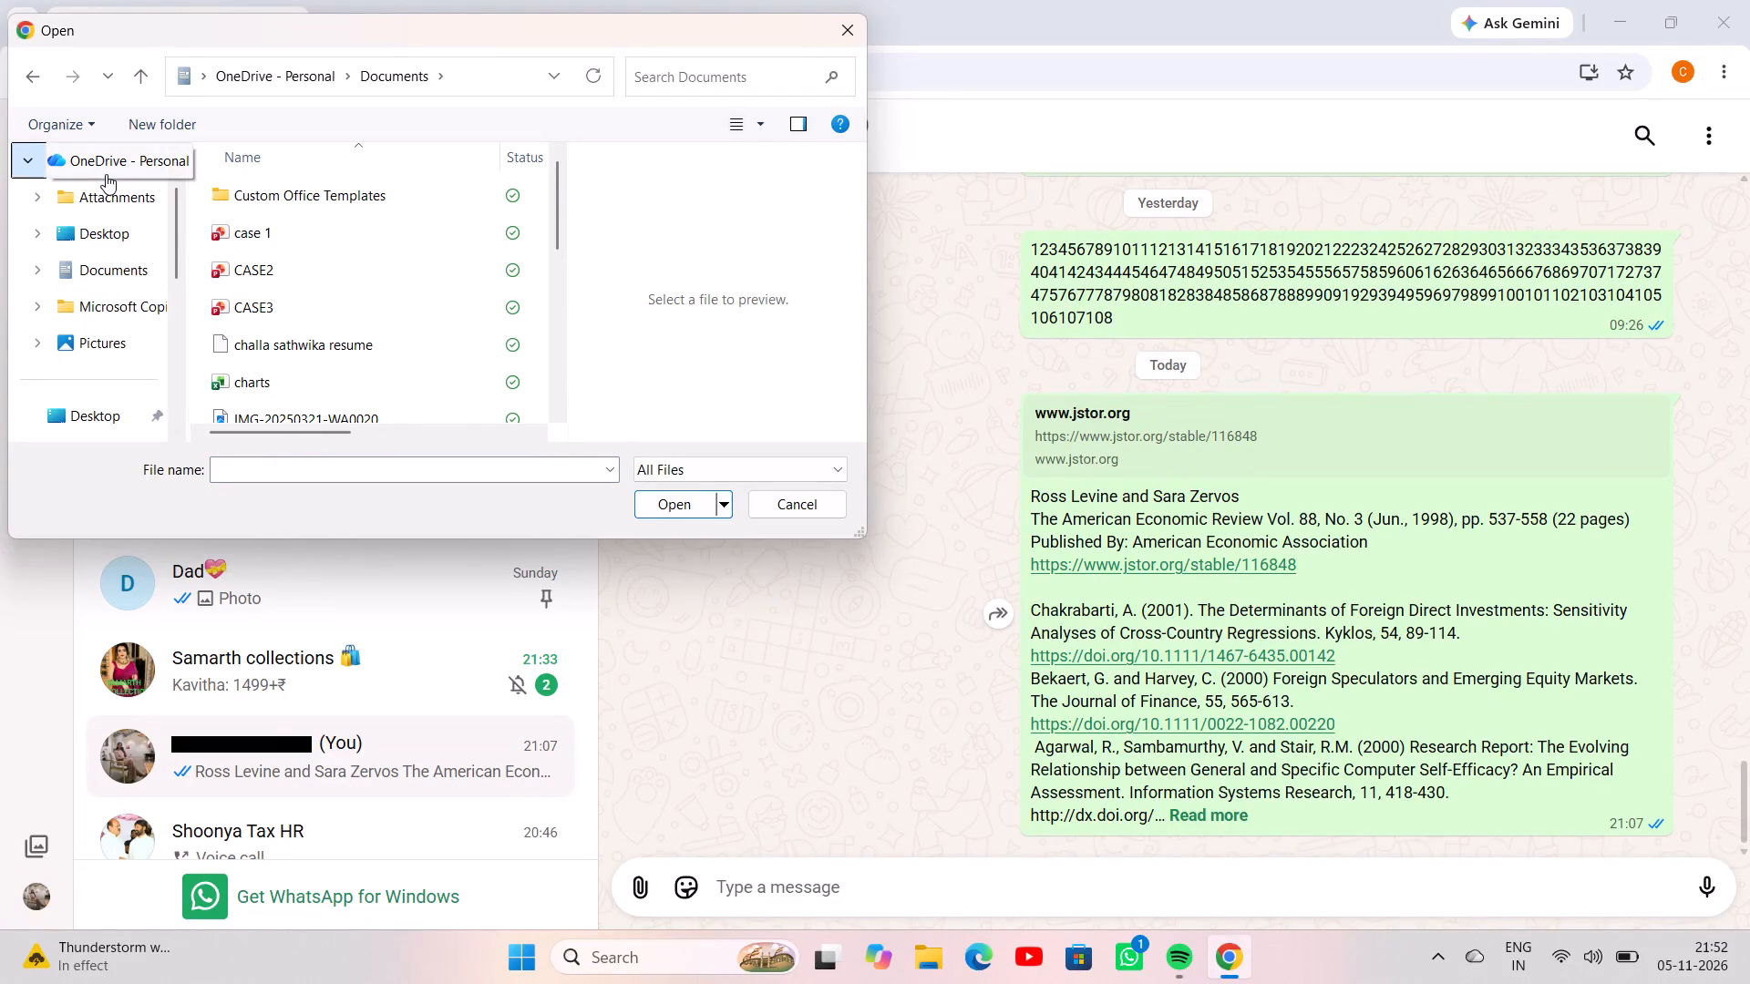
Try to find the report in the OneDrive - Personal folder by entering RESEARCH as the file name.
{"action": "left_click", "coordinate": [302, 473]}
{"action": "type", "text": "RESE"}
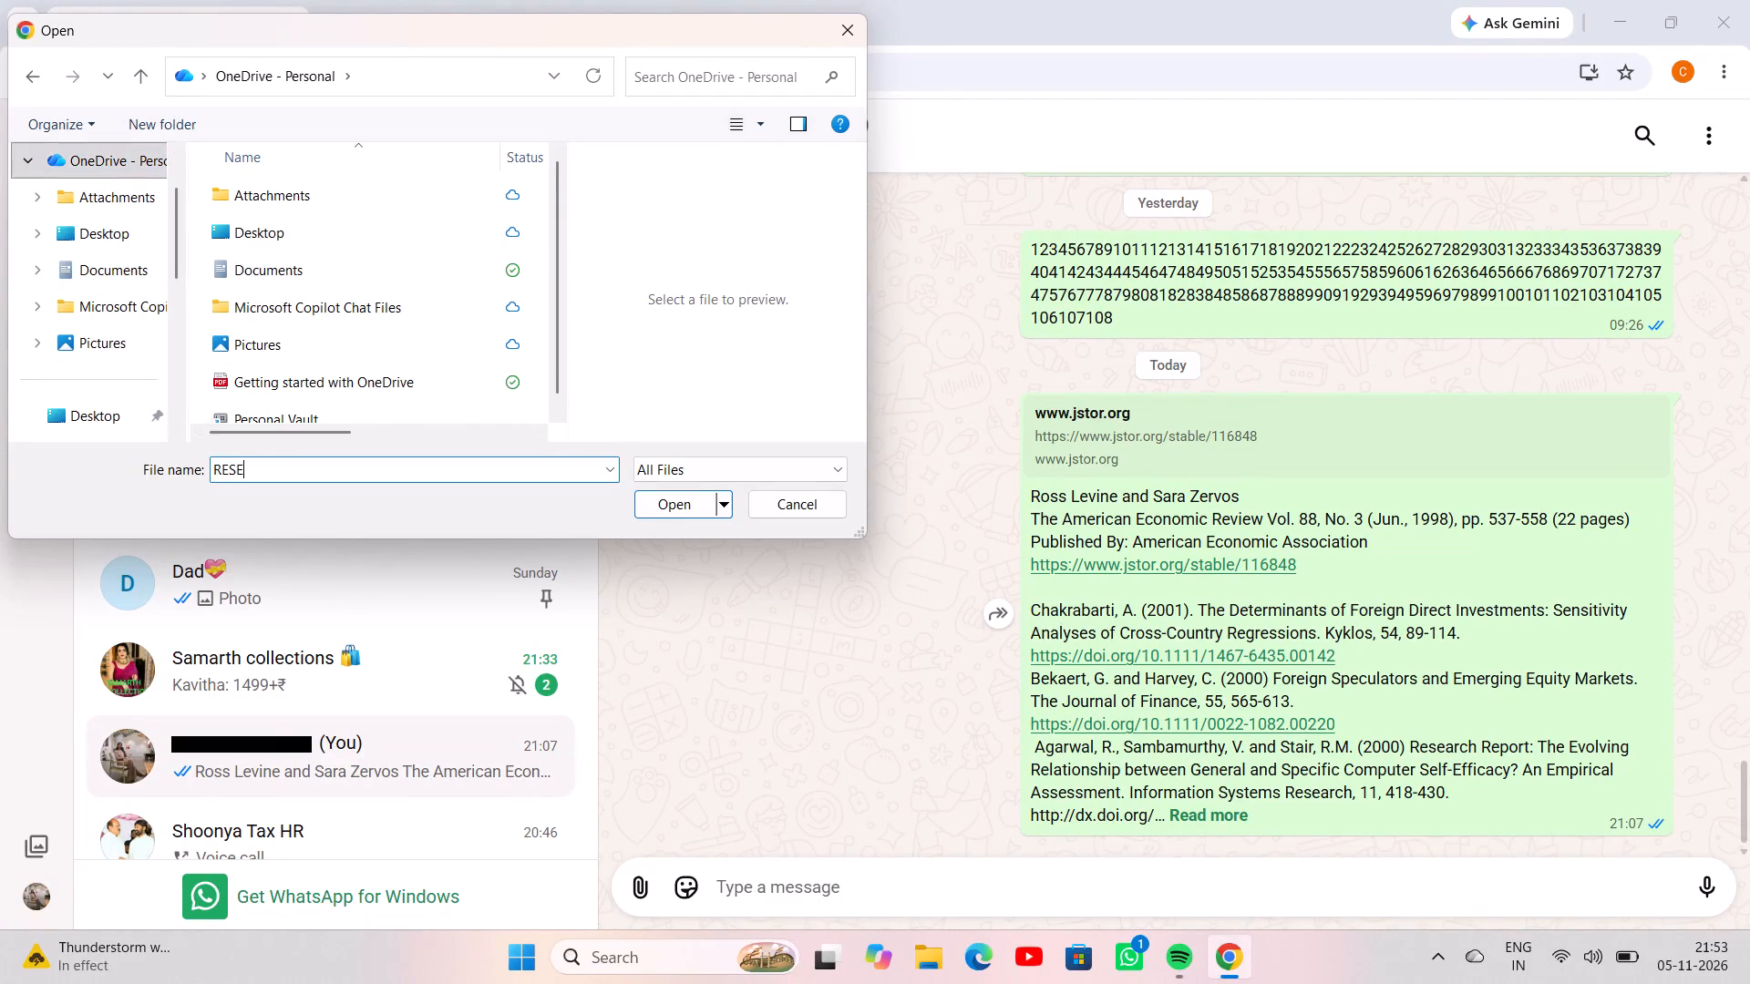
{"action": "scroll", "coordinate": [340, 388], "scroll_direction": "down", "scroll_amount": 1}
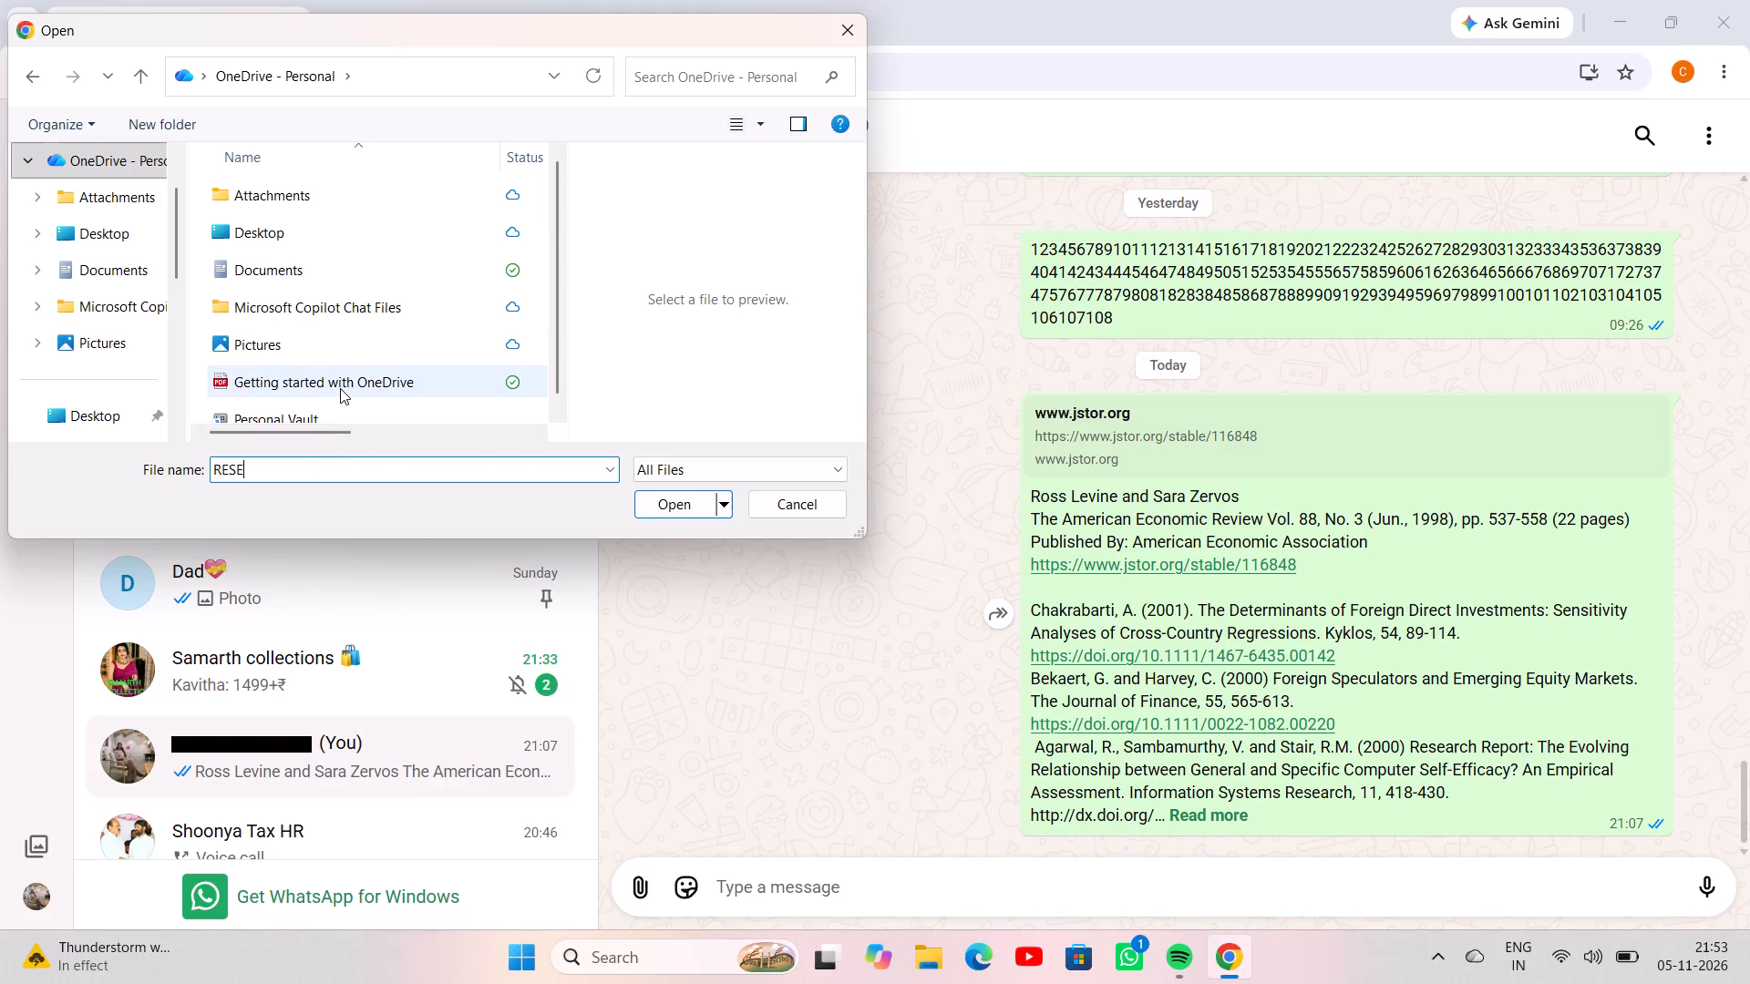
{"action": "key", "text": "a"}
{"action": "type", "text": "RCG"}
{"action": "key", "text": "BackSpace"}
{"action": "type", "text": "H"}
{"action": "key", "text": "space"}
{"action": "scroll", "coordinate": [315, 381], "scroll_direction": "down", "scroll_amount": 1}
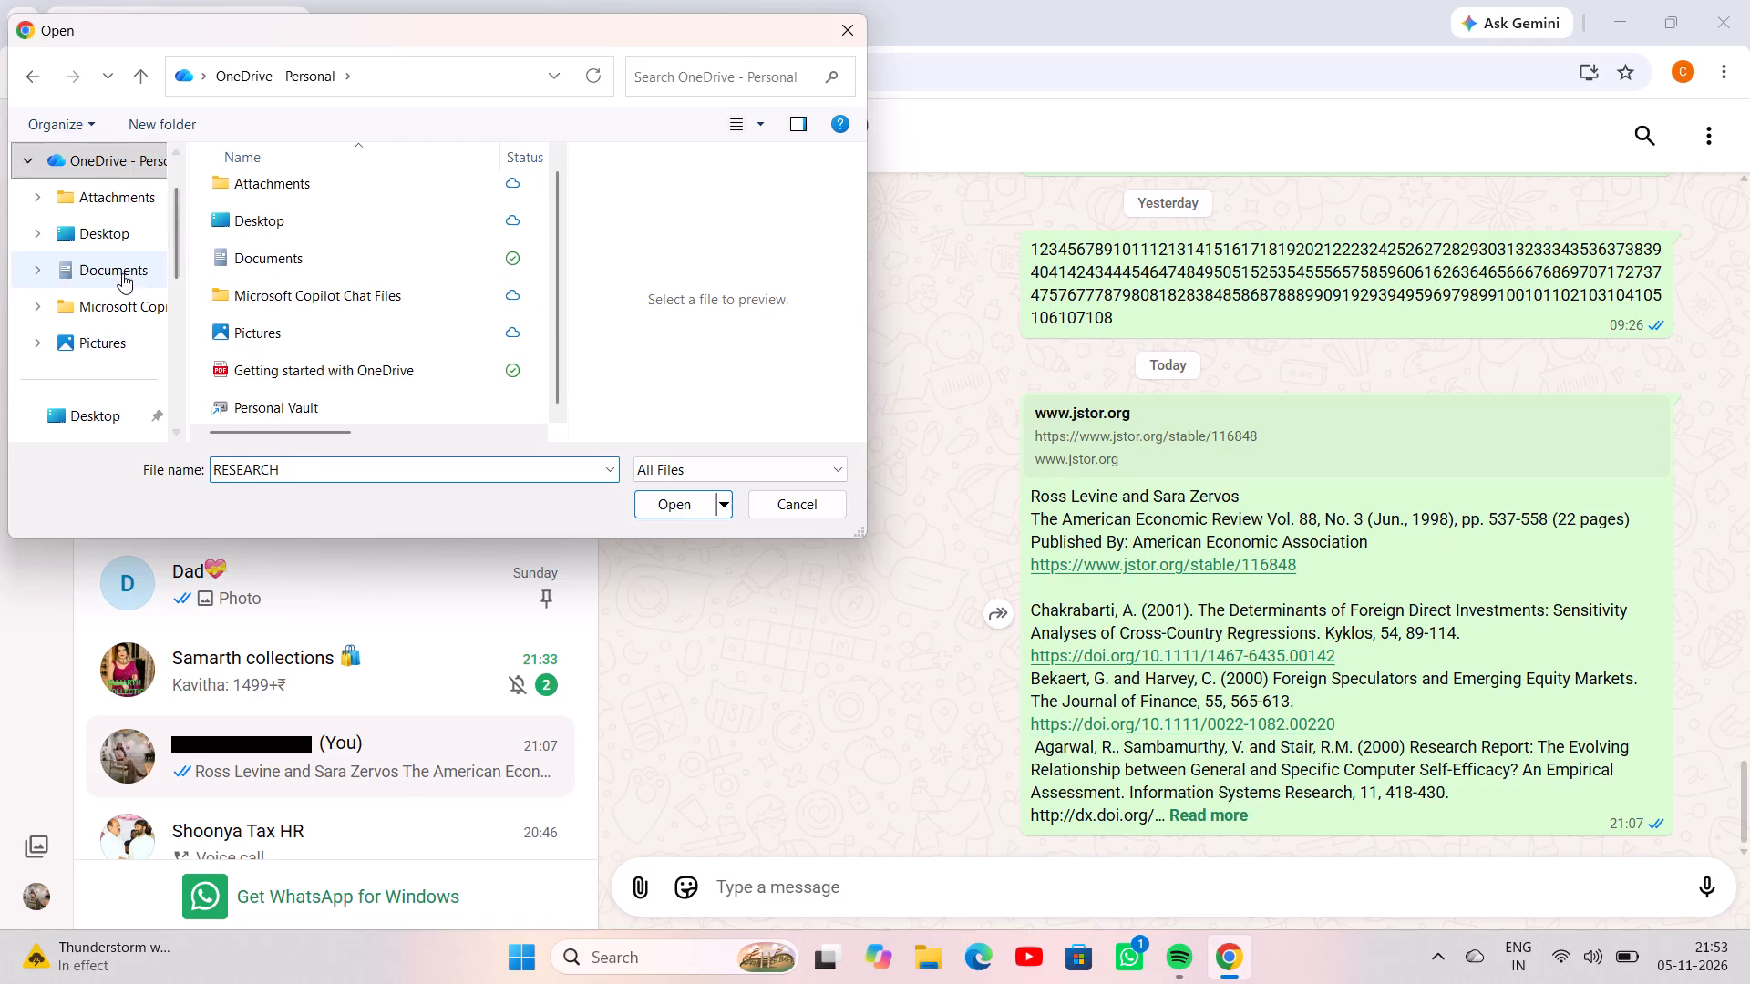
Choose the RESEARCH AND DESIGN document from the OneDrive Documents folder as the attachment for the self-chat.
{"action": "left_click", "coordinate": [122, 272]}
{"action": "scroll", "coordinate": [263, 314], "scroll_direction": "down", "scroll_amount": 1}
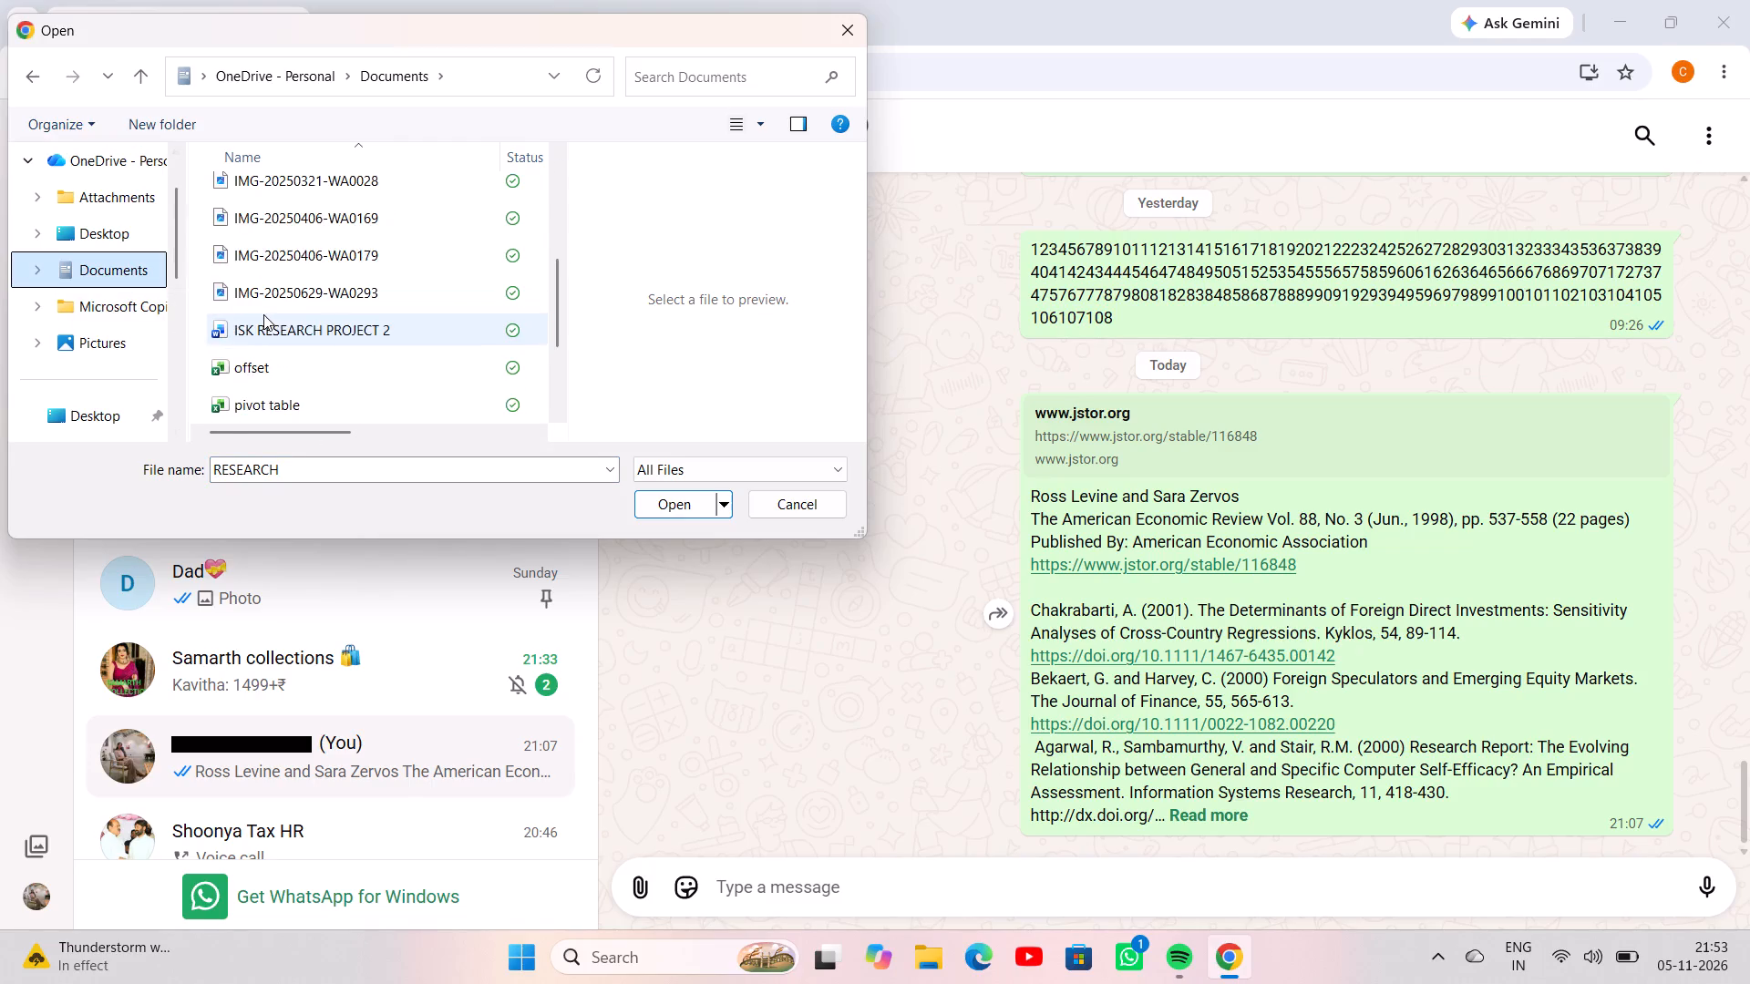
{"action": "scroll", "coordinate": [263, 314], "scroll_direction": "down", "scroll_amount": 2}
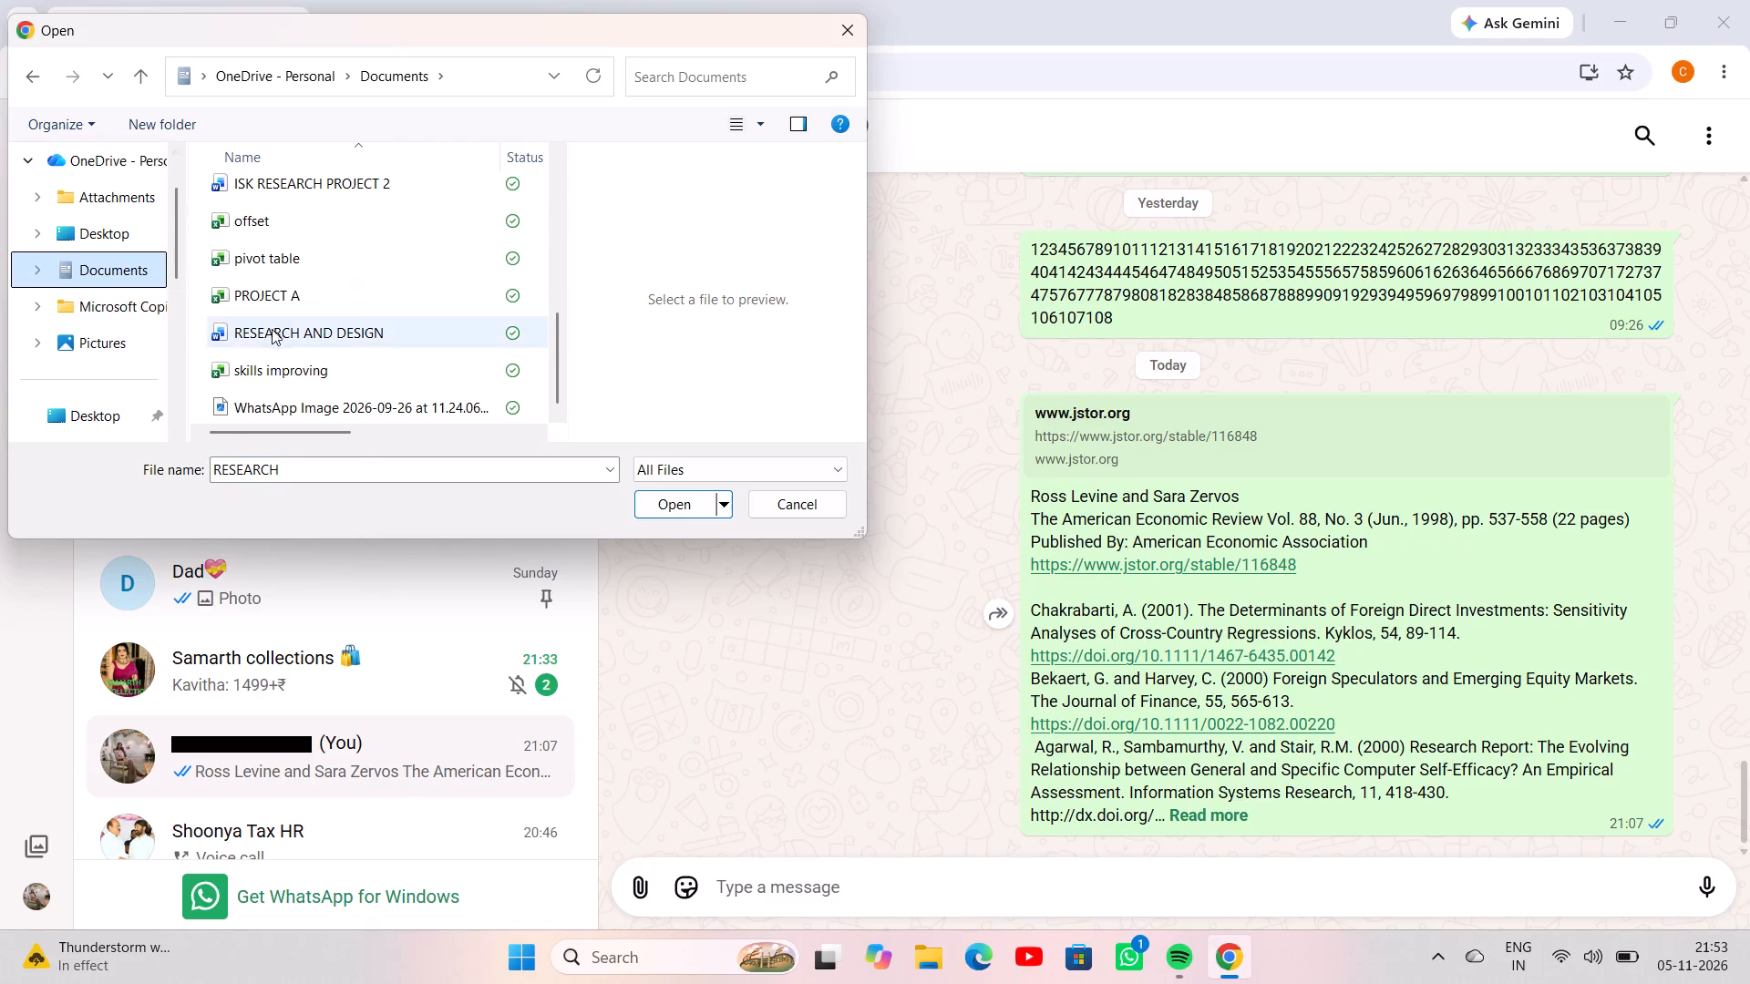
{"action": "left_click", "coordinate": [273, 329]}
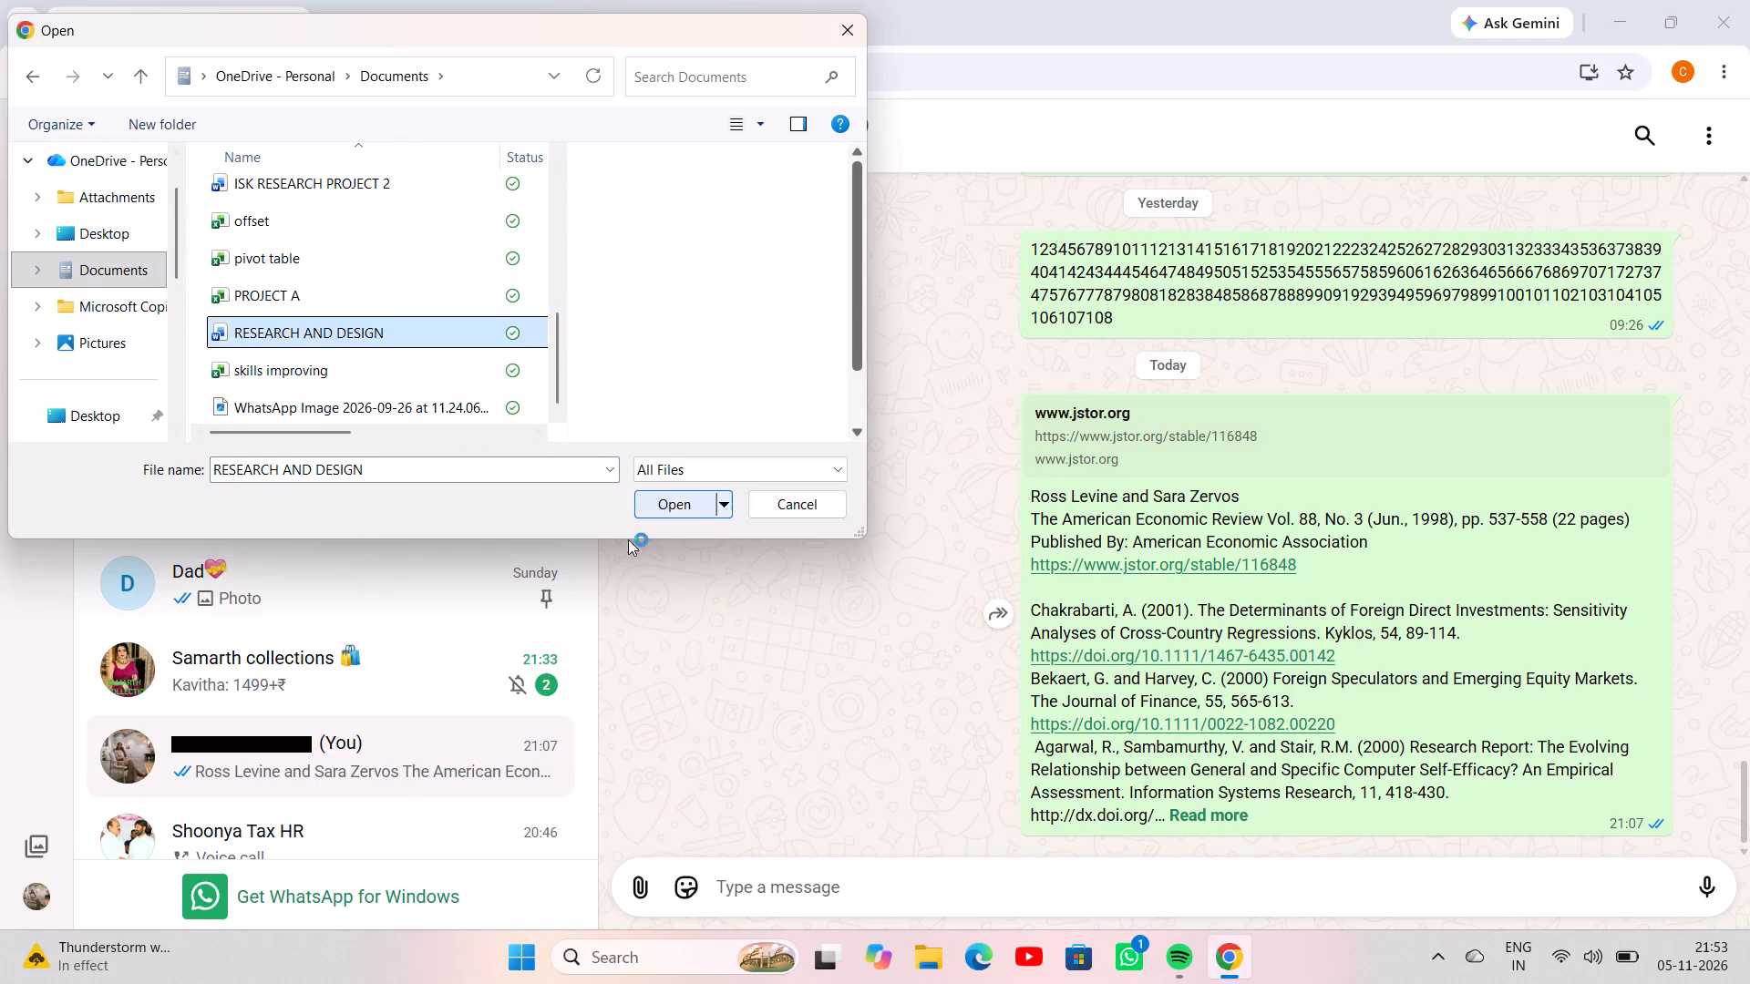